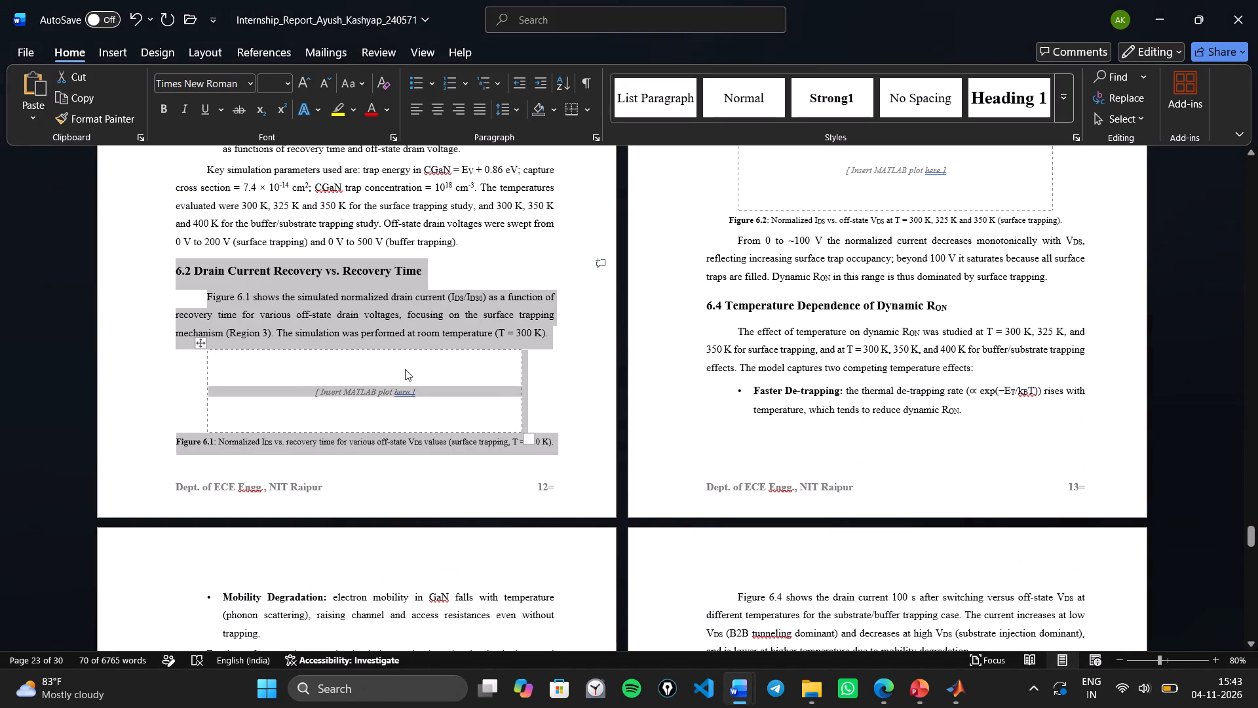
{"action": "right_click", "coordinate": [353, 391]}
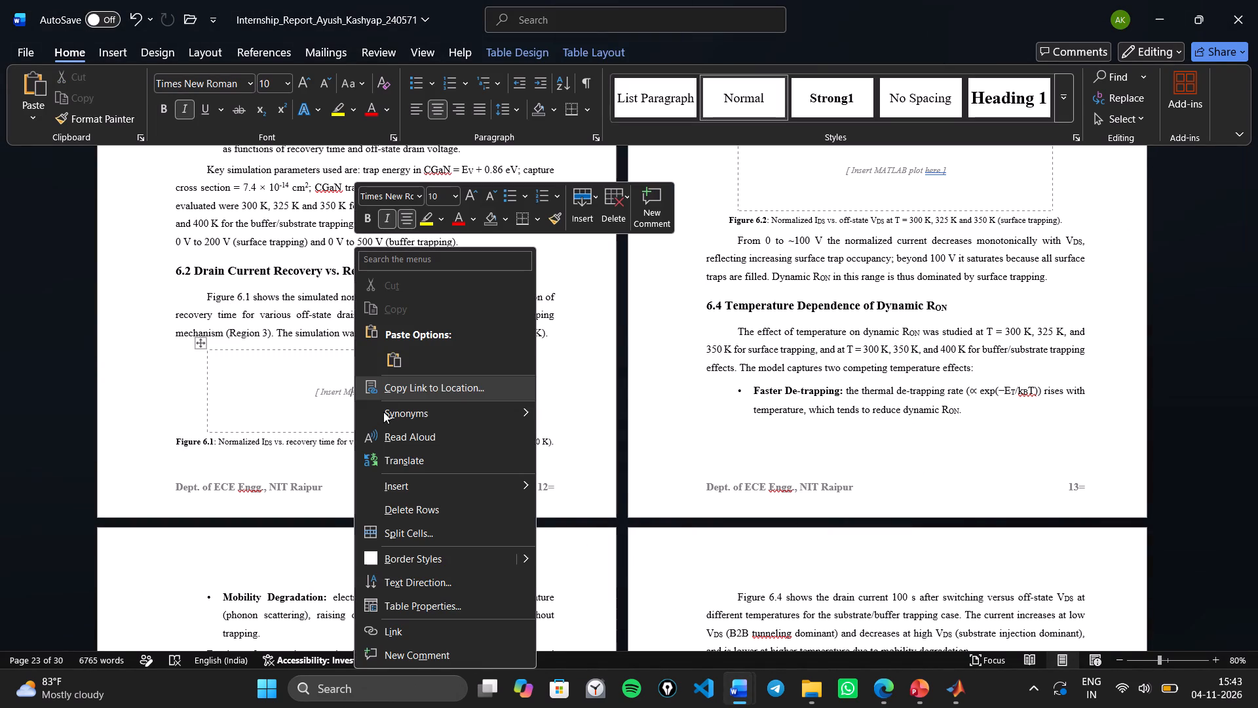
{"action": "left_click", "coordinate": [392, 347]}
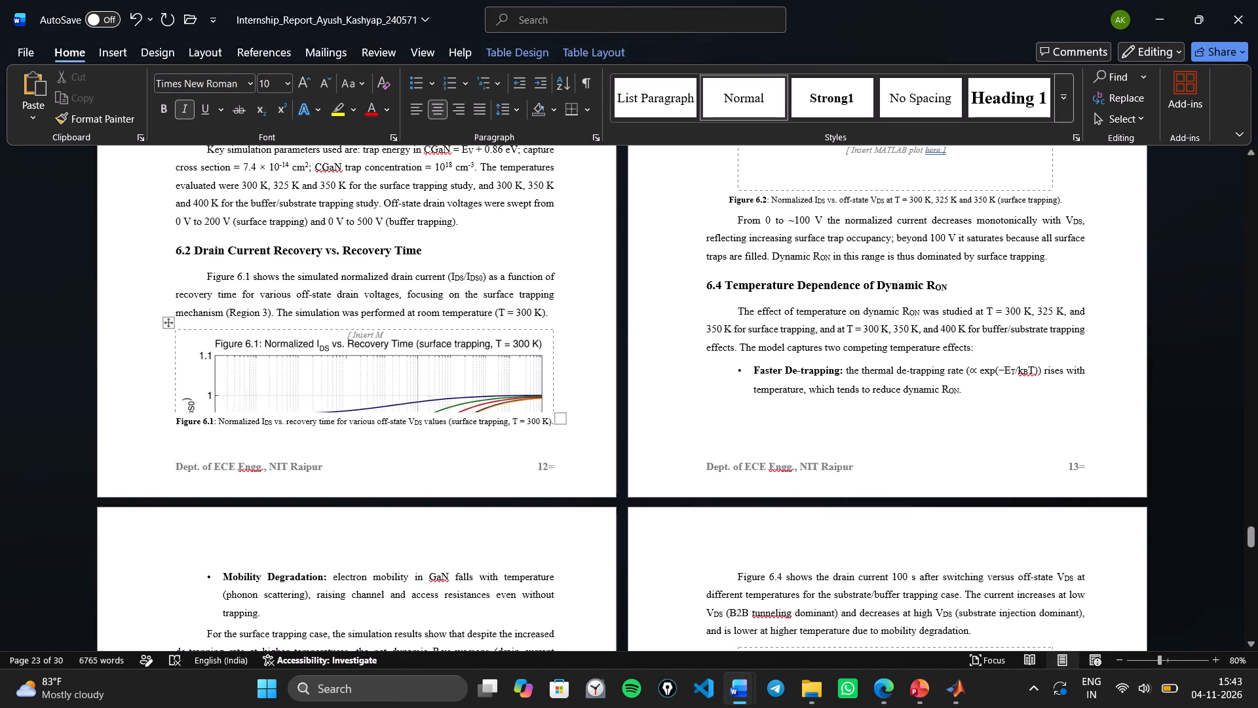
Reduce the height of the Figure 6.1 placeholder frame in section 6.2.
{"action": "left_click_drag", "start_coordinate": [178, 330], "coordinate": [247, 345]}
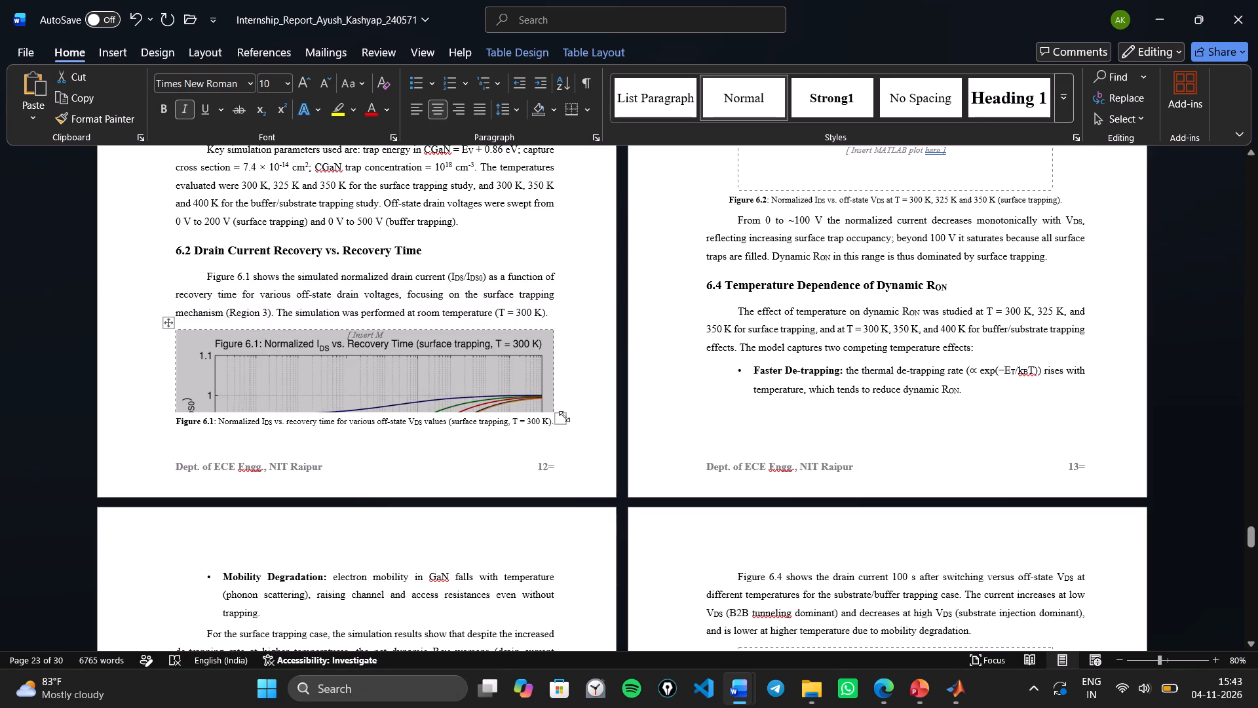
{"action": "left_click_drag", "start_coordinate": [559, 419], "coordinate": [535, 389]}
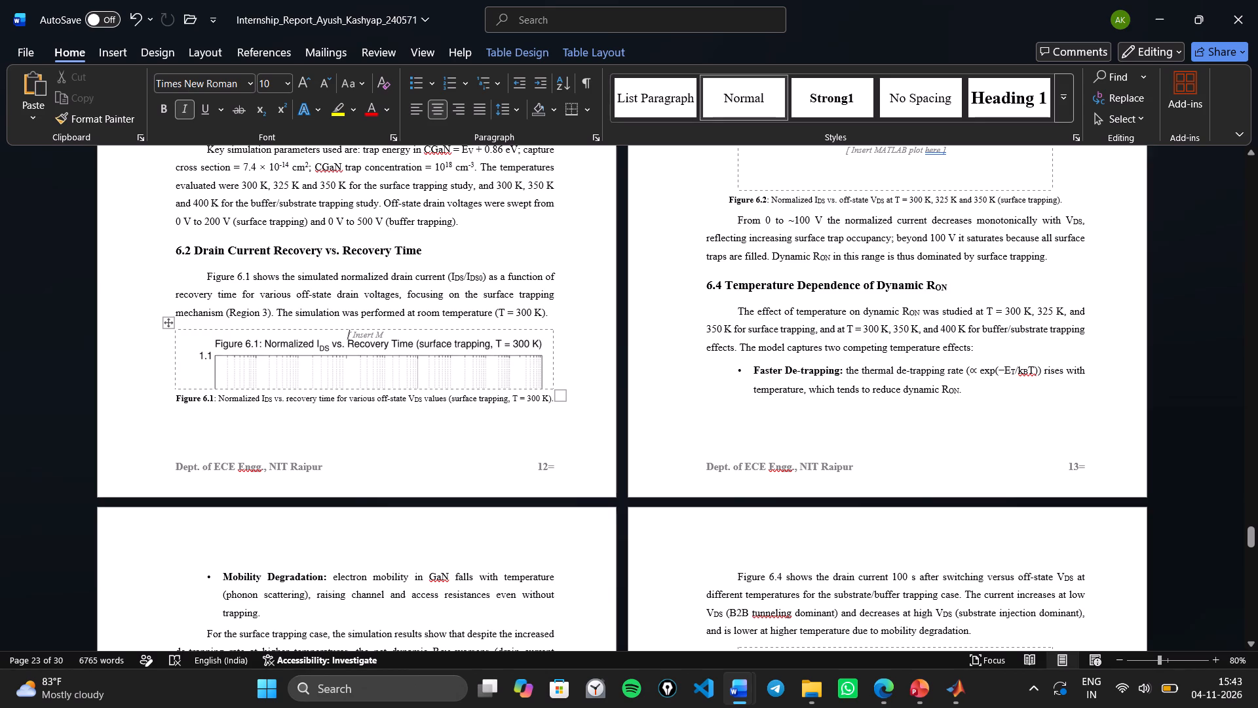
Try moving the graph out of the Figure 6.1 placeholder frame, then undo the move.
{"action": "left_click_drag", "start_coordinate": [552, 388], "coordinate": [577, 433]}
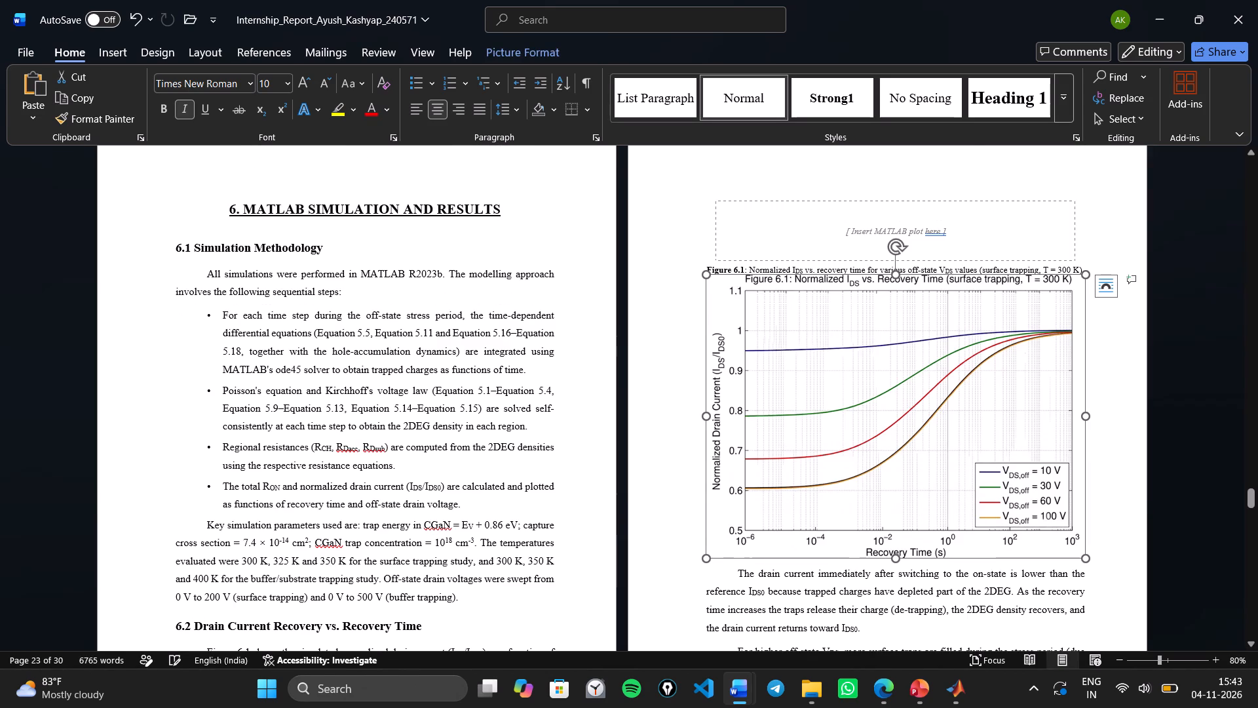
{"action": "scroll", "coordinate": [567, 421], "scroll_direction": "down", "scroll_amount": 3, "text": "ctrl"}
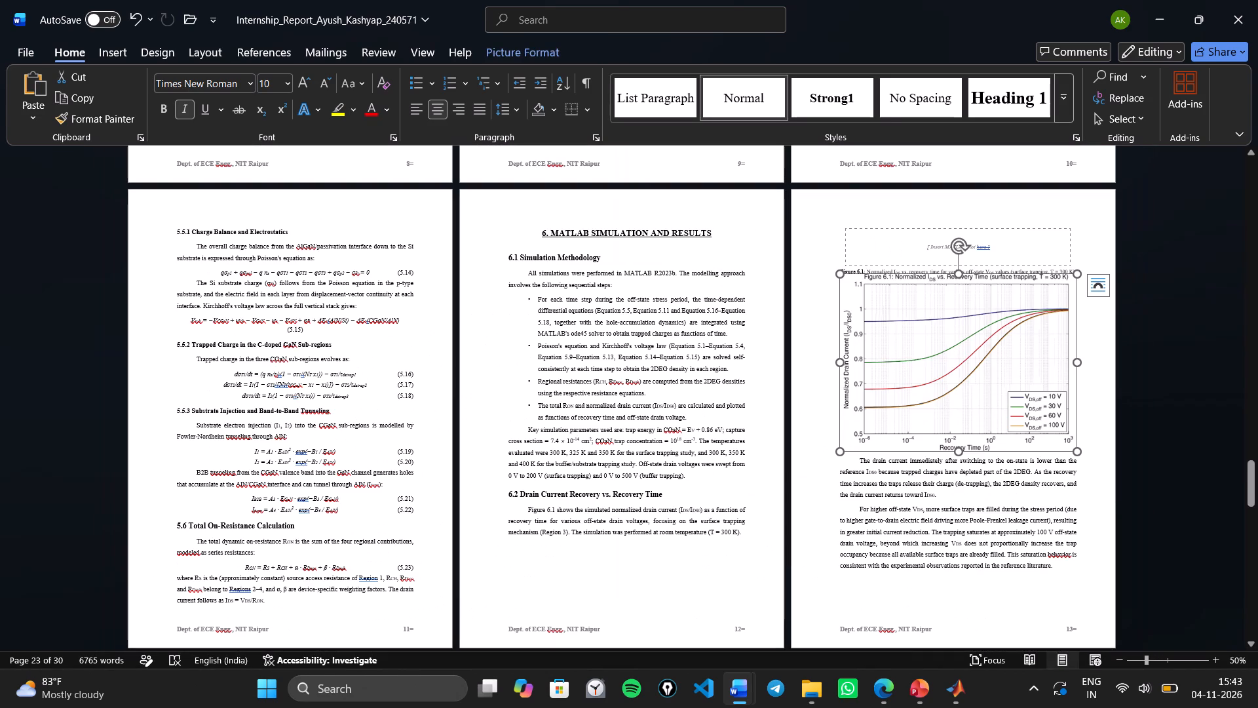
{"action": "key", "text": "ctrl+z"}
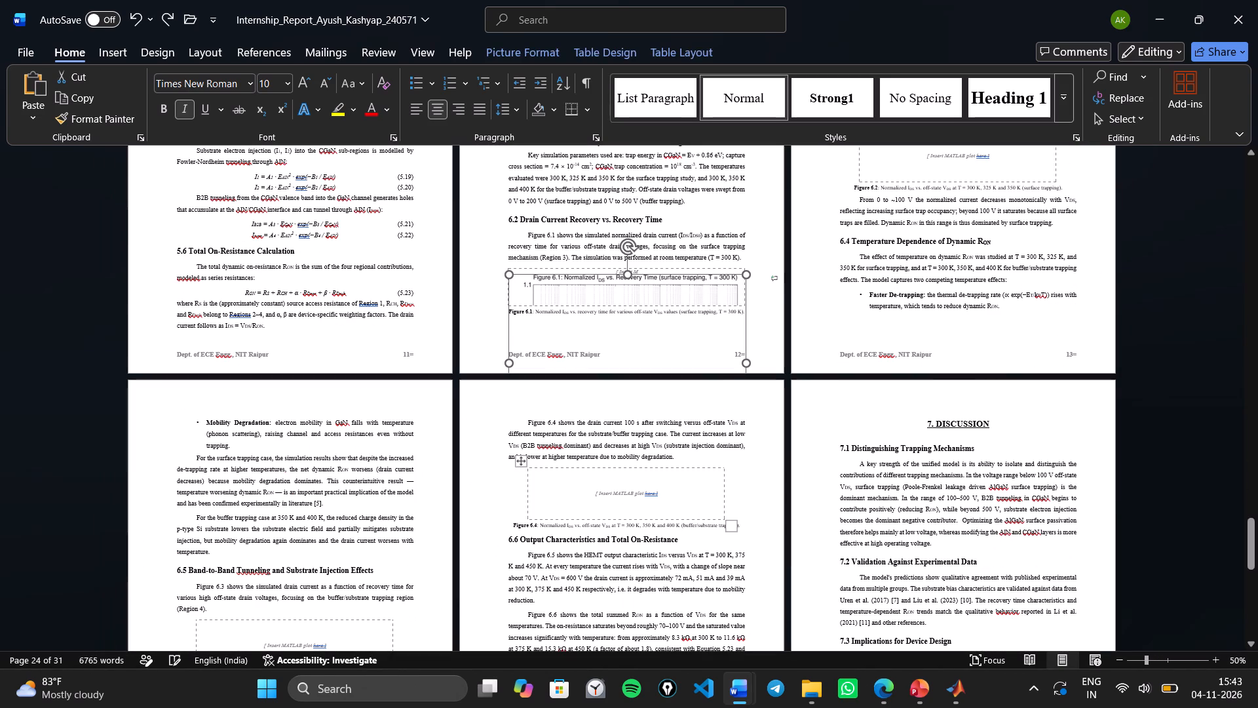
Insert three blank lines after the section 6.2 paragraph ending in "(T = 300 K)", before the Figure 6.1 frame.
{"action": "left_click", "coordinate": [748, 370]}
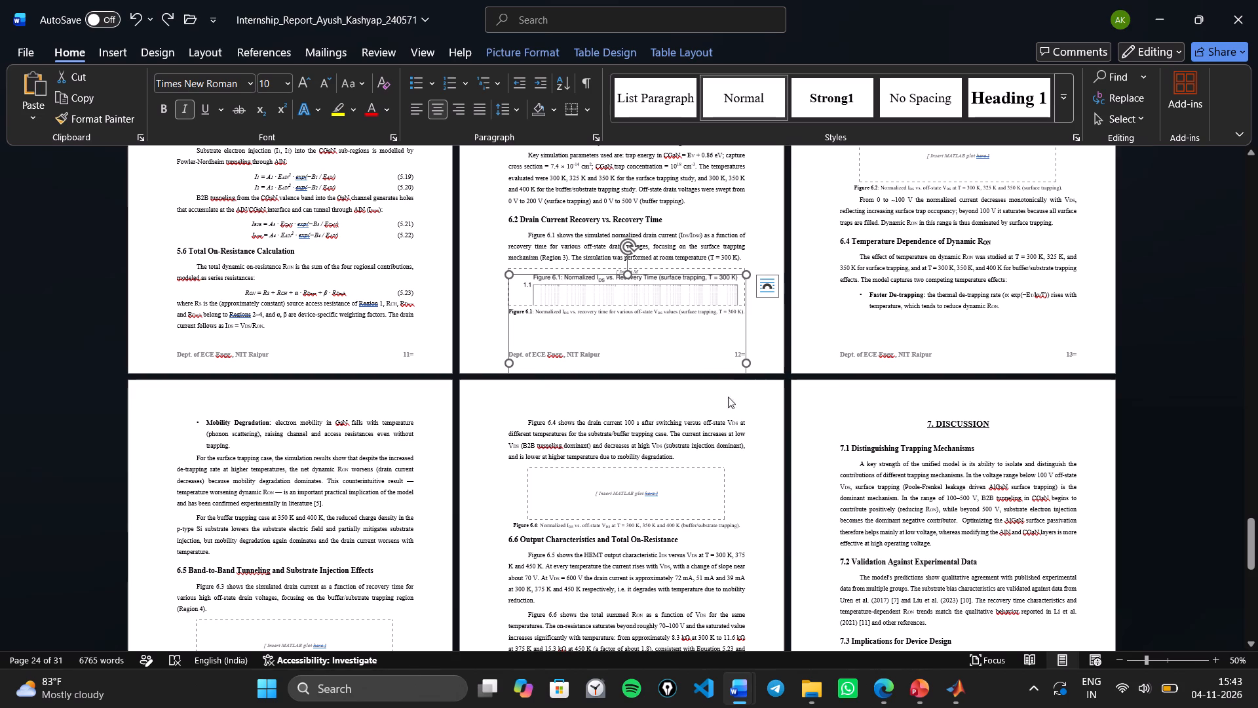
{"action": "left_click", "coordinate": [760, 324]}
{"action": "left_click", "coordinate": [752, 305]}
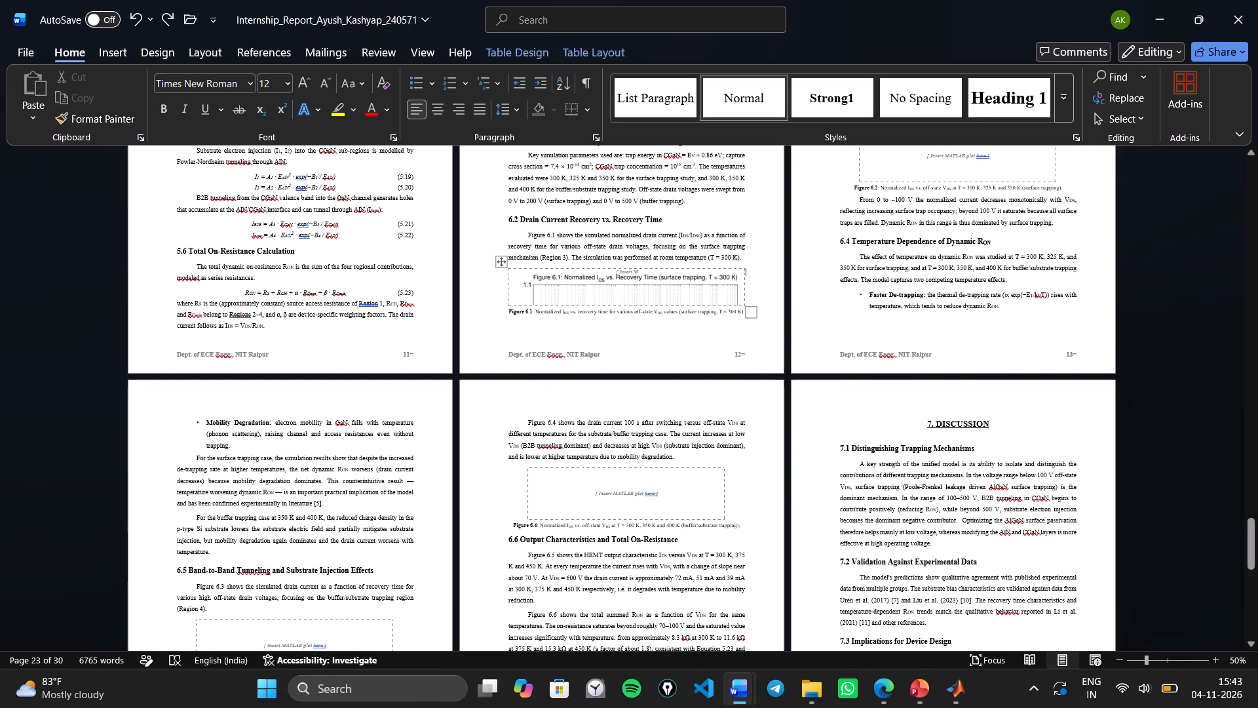
{"action": "left_click", "coordinate": [752, 256]}
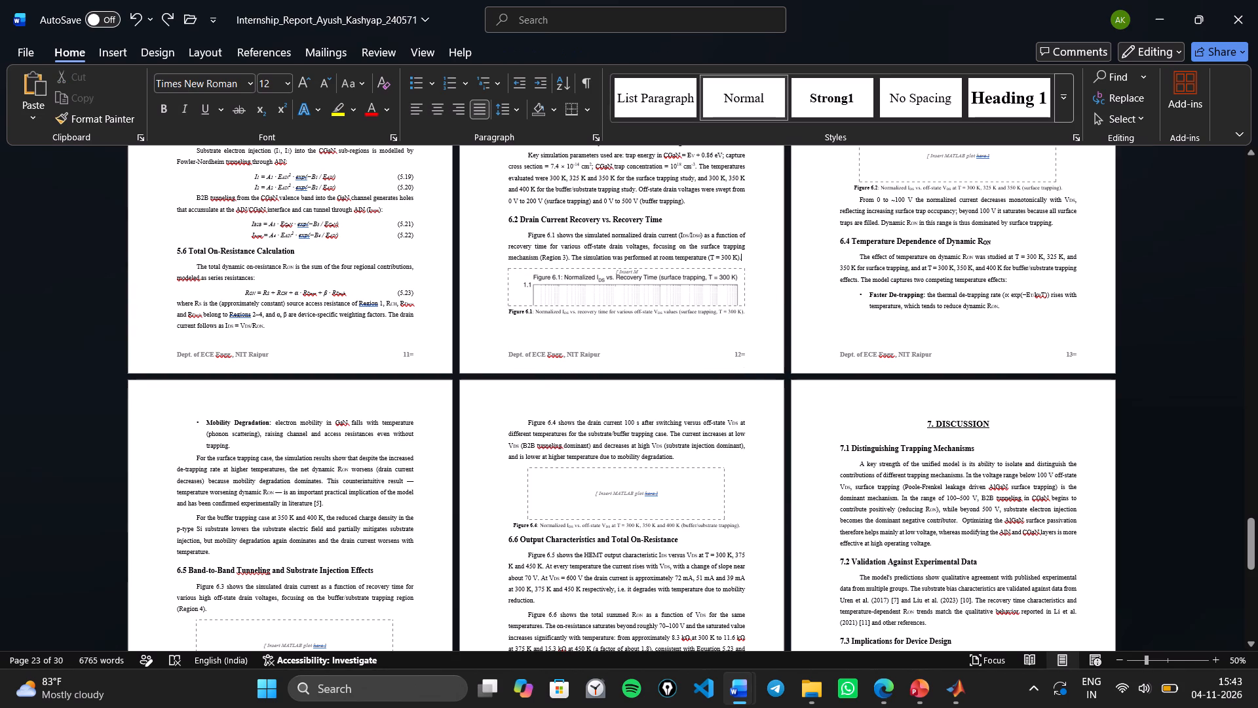
{"action": "key", "text": "Return"}
{"action": "key", "text": "Return"}
{"action": "key", "text": "Return"}
Move the graph out of the placeholder frame to just below the Figure 6.1 caption, before the paragraph starting "The drain current".
{"action": "scroll", "coordinate": [752, 256], "scroll_direction": "up", "scroll_amount": 1}
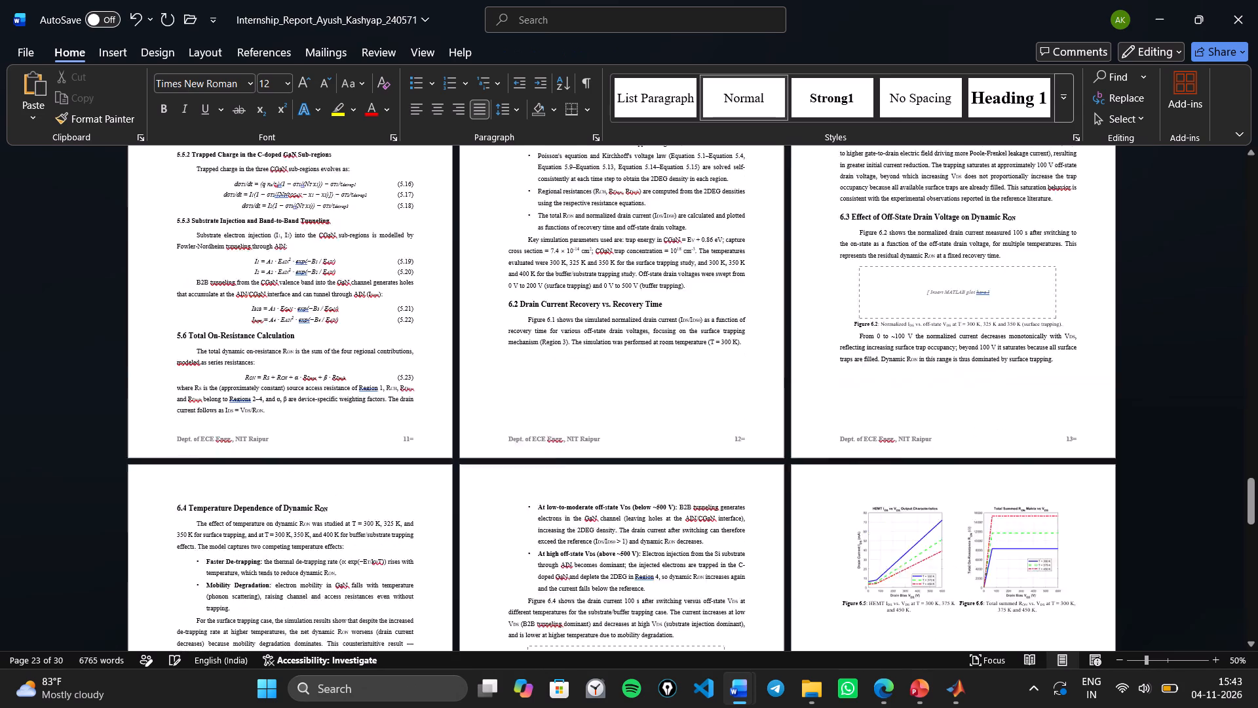
{"action": "scroll", "coordinate": [752, 256], "scroll_direction": "up", "scroll_amount": 1}
{"action": "left_click", "coordinate": [1063, 301]}
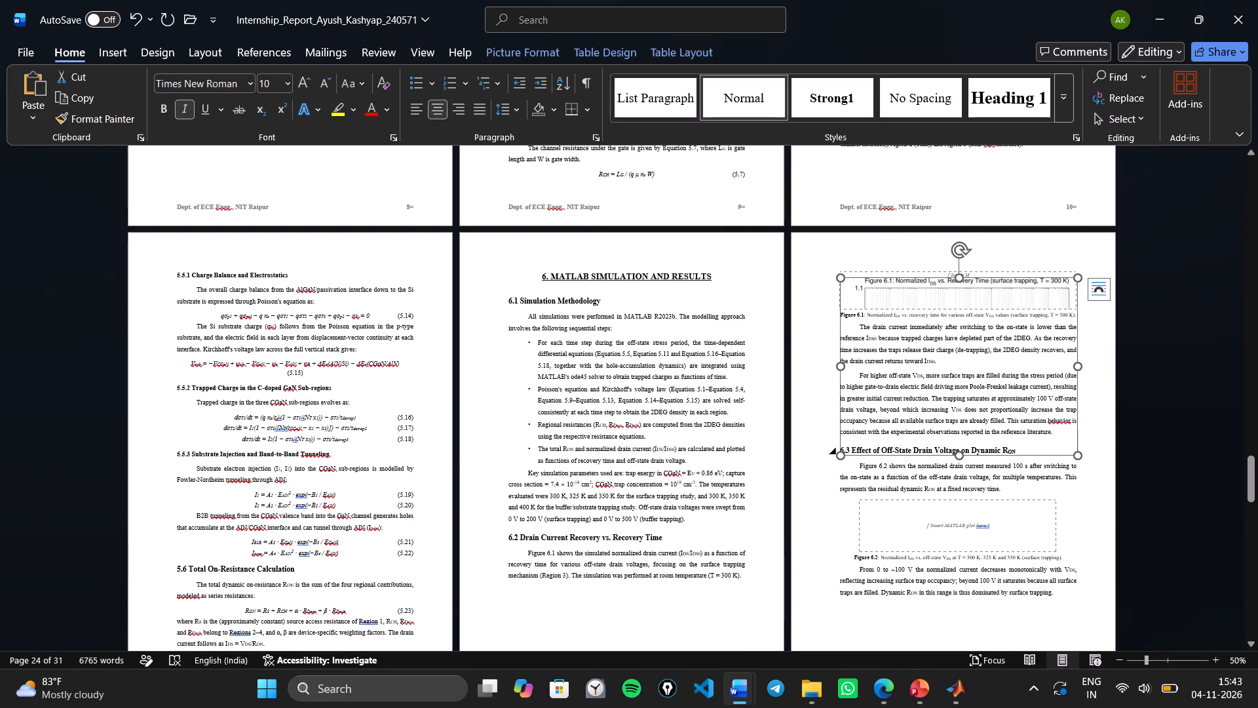
{"action": "left_click", "coordinate": [926, 301]}
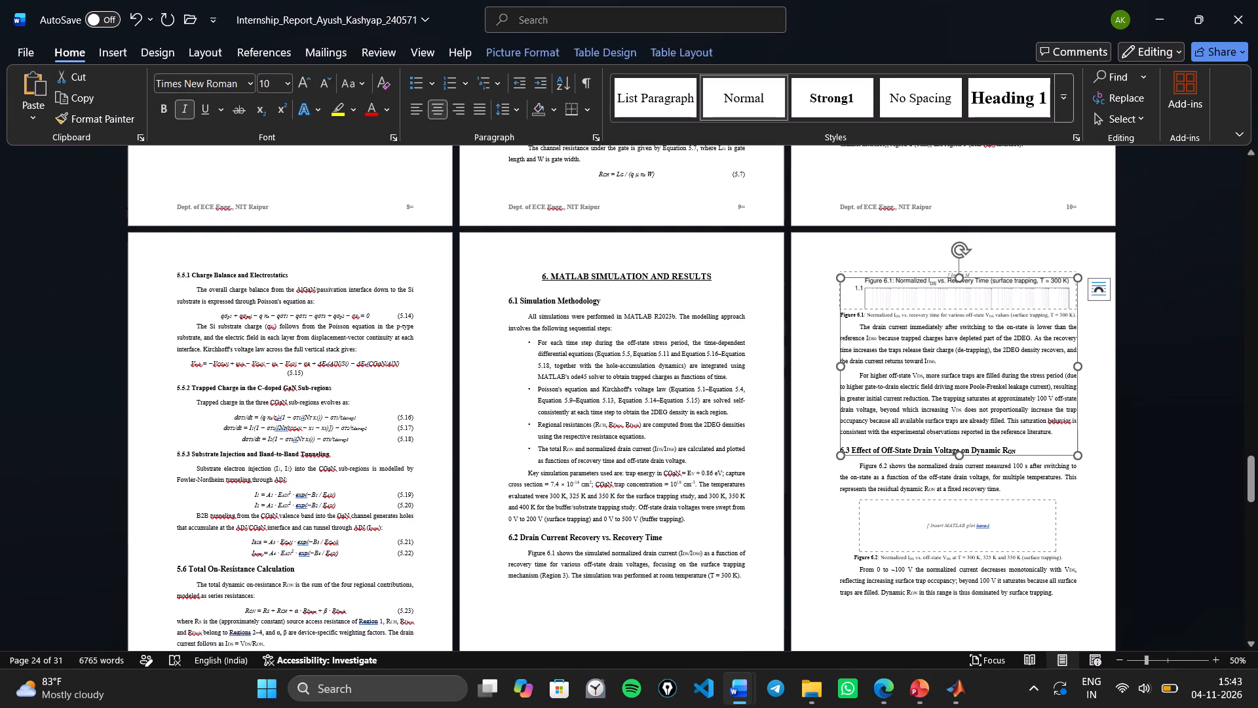
{"action": "left_click", "coordinate": [867, 272]}
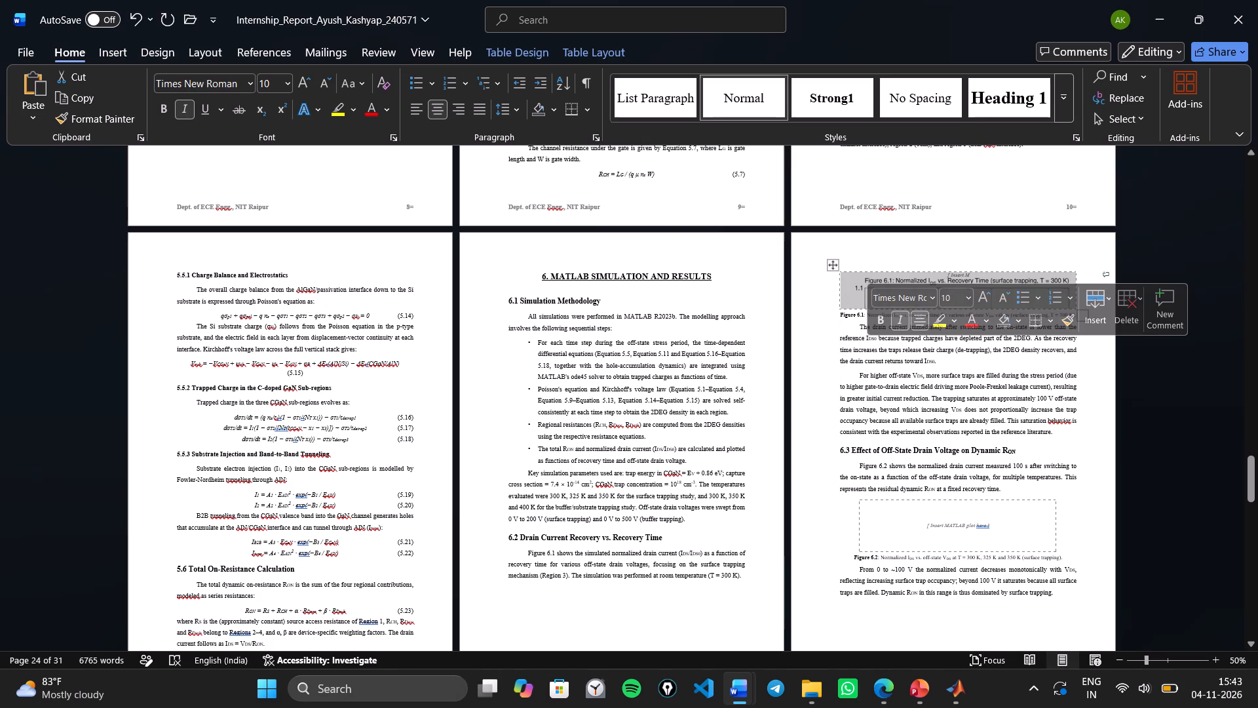
{"action": "left_click_drag", "start_coordinate": [841, 307], "coordinate": [841, 315]}
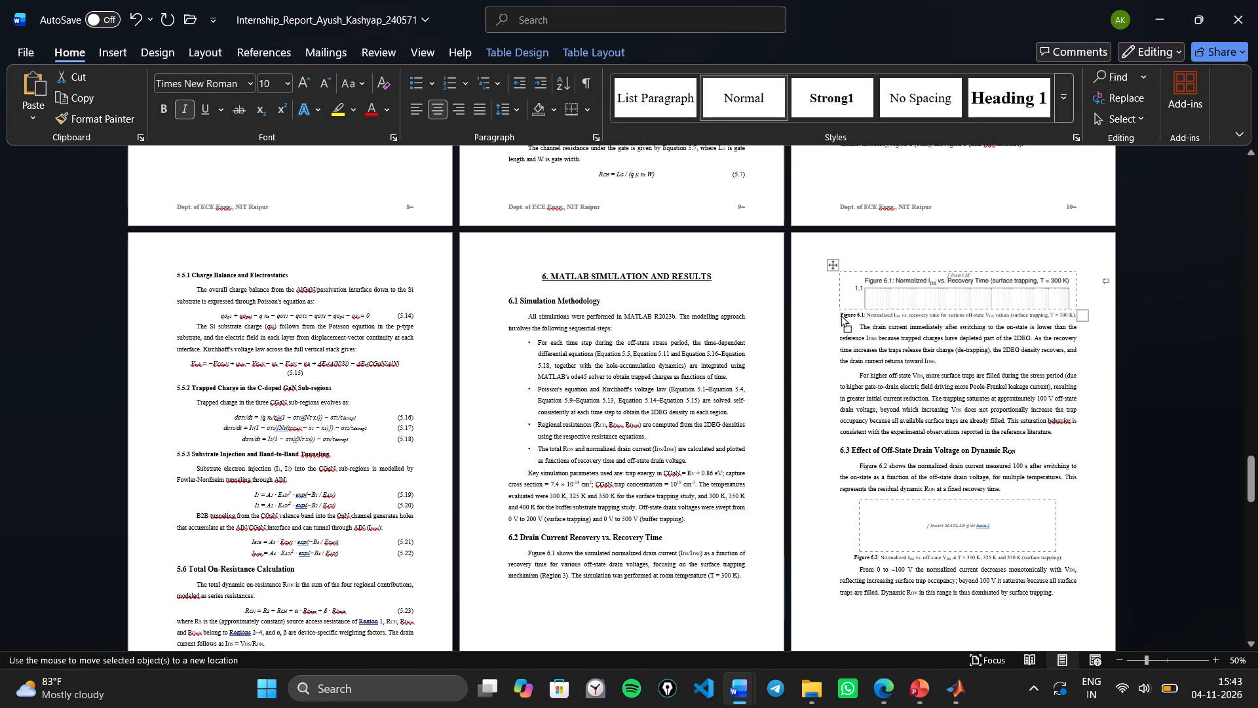
{"action": "left_click_drag", "start_coordinate": [841, 315], "coordinate": [841, 324]}
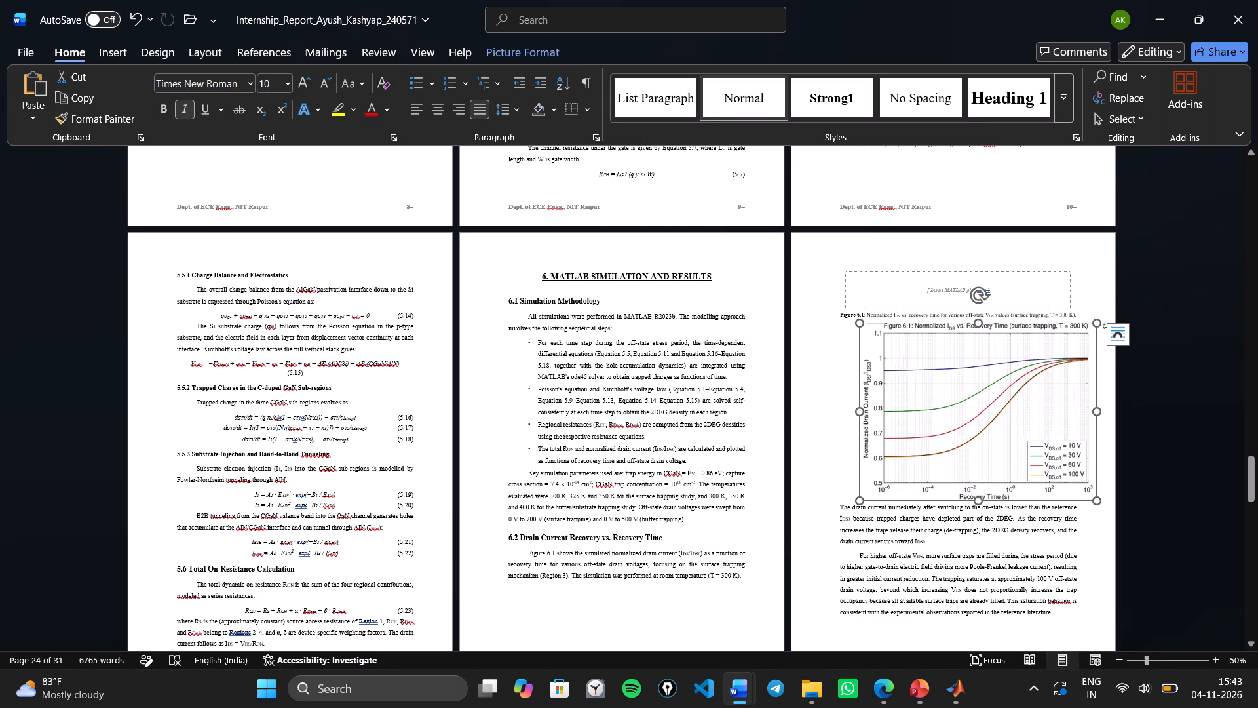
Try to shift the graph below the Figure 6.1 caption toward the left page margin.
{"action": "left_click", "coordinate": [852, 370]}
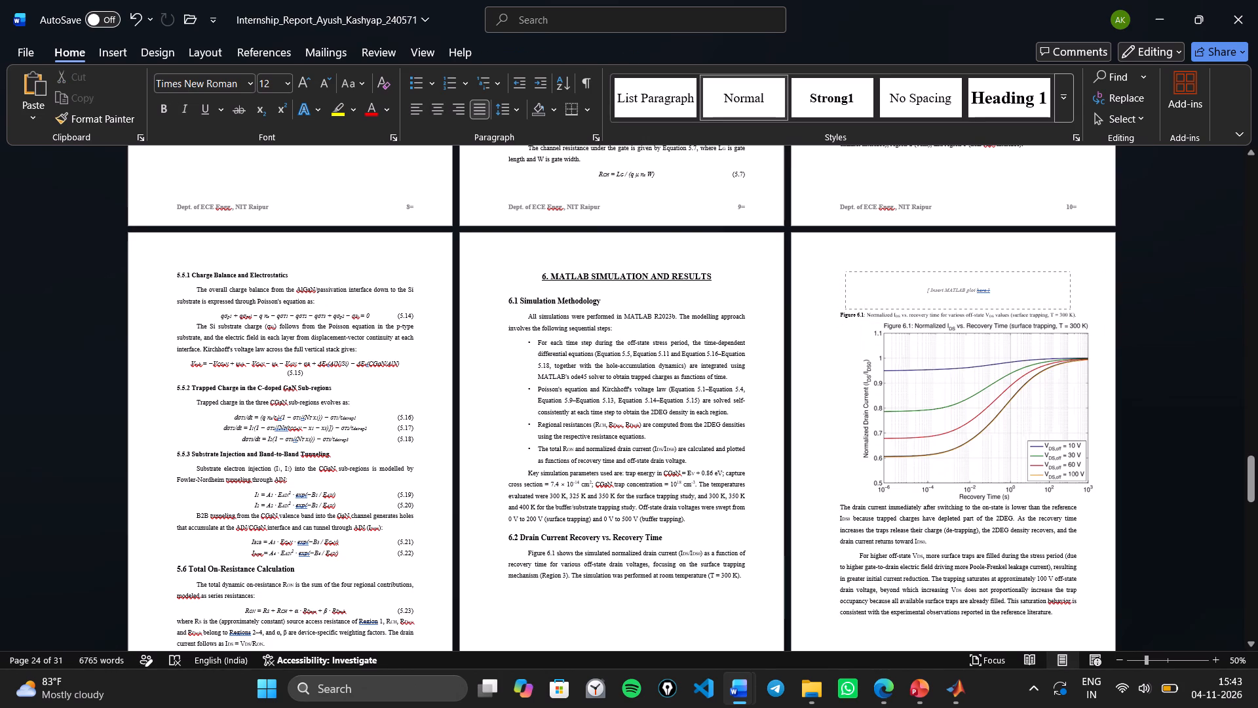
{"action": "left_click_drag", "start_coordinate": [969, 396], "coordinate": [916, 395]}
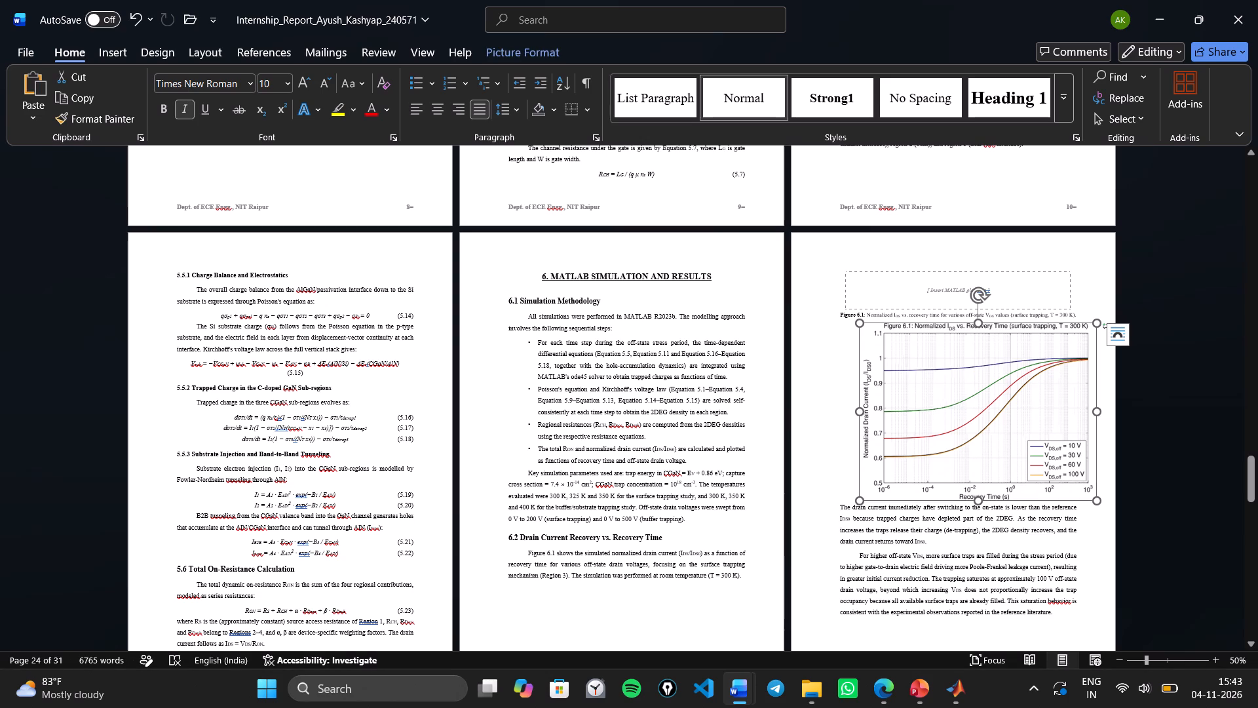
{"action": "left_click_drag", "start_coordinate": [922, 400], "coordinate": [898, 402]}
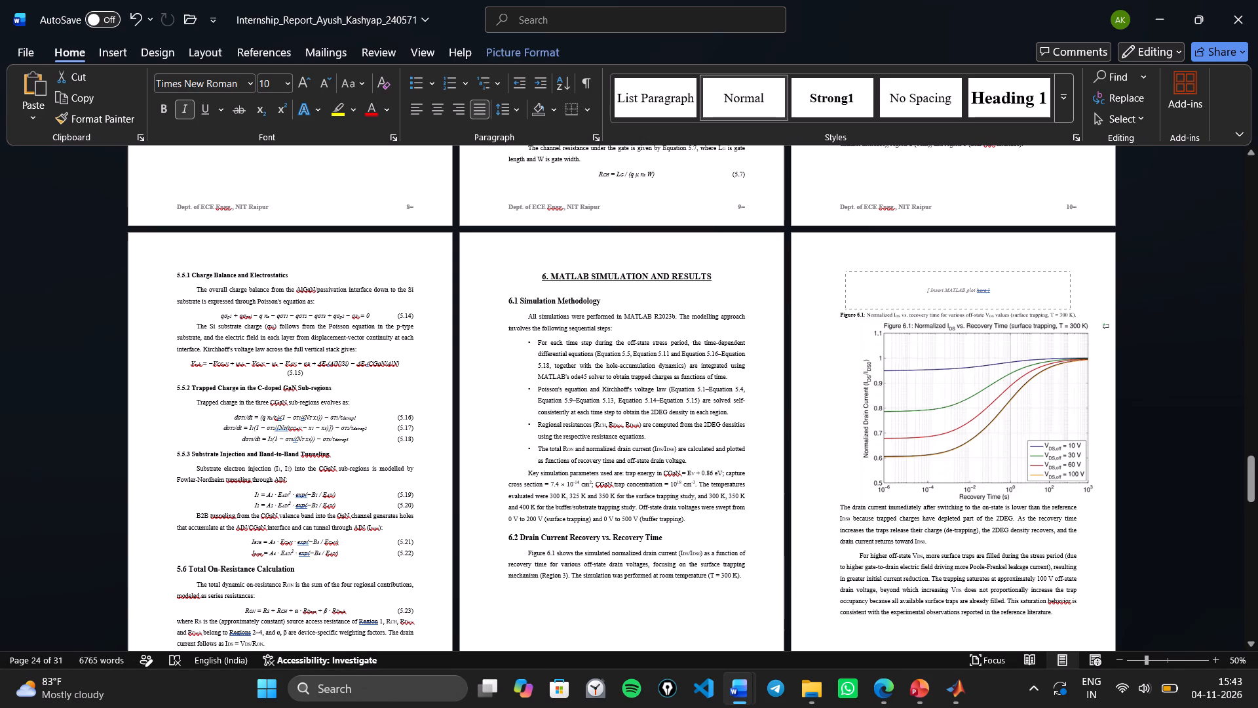
Scale the graph below the Figure 6.1 caption down proportionally to about two-thirds of its pasted width.
{"action": "left_click_drag", "start_coordinate": [1099, 321], "coordinate": [1071, 347]}
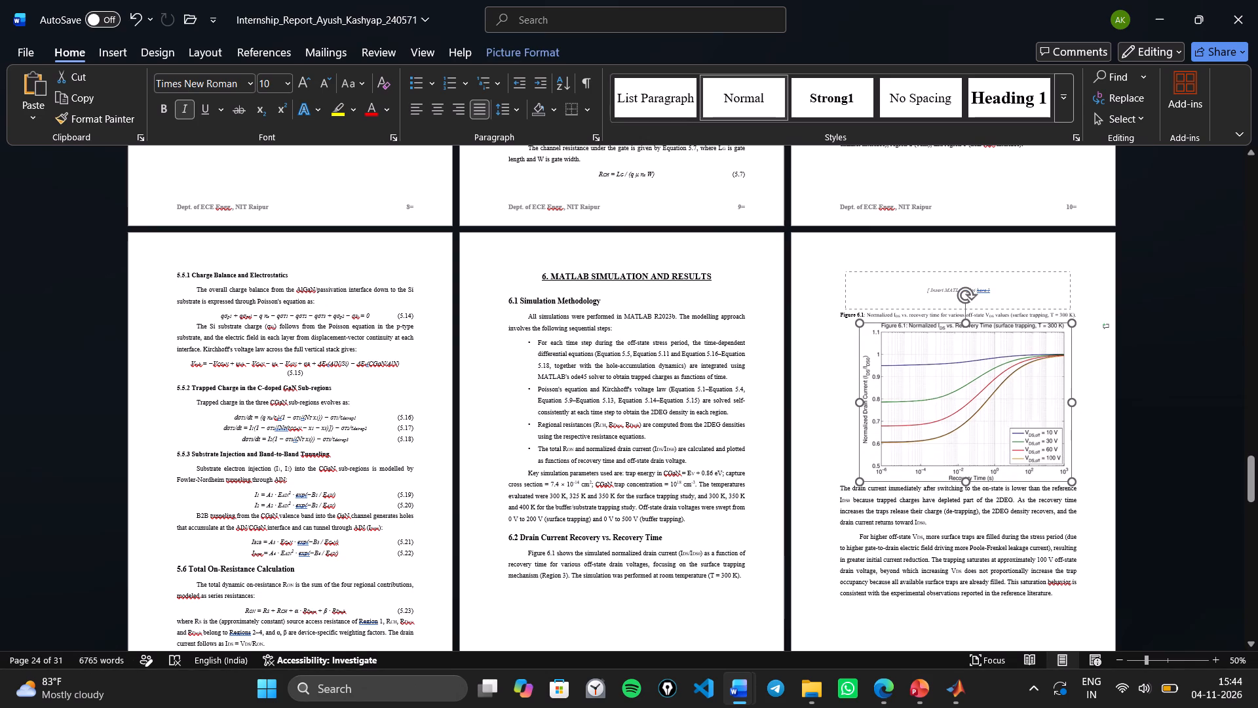
{"action": "left_click_drag", "start_coordinate": [1073, 325], "coordinate": [1034, 359]}
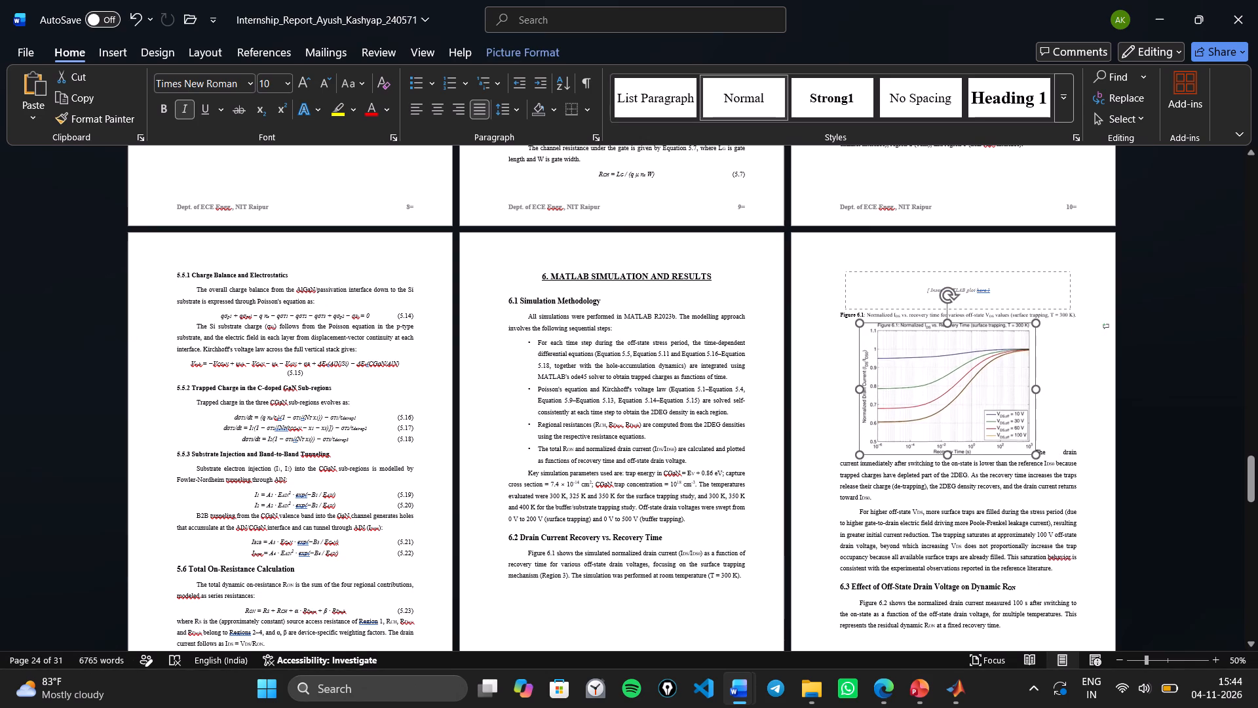
{"action": "left_click_drag", "start_coordinate": [1034, 359], "coordinate": [1033, 366]}
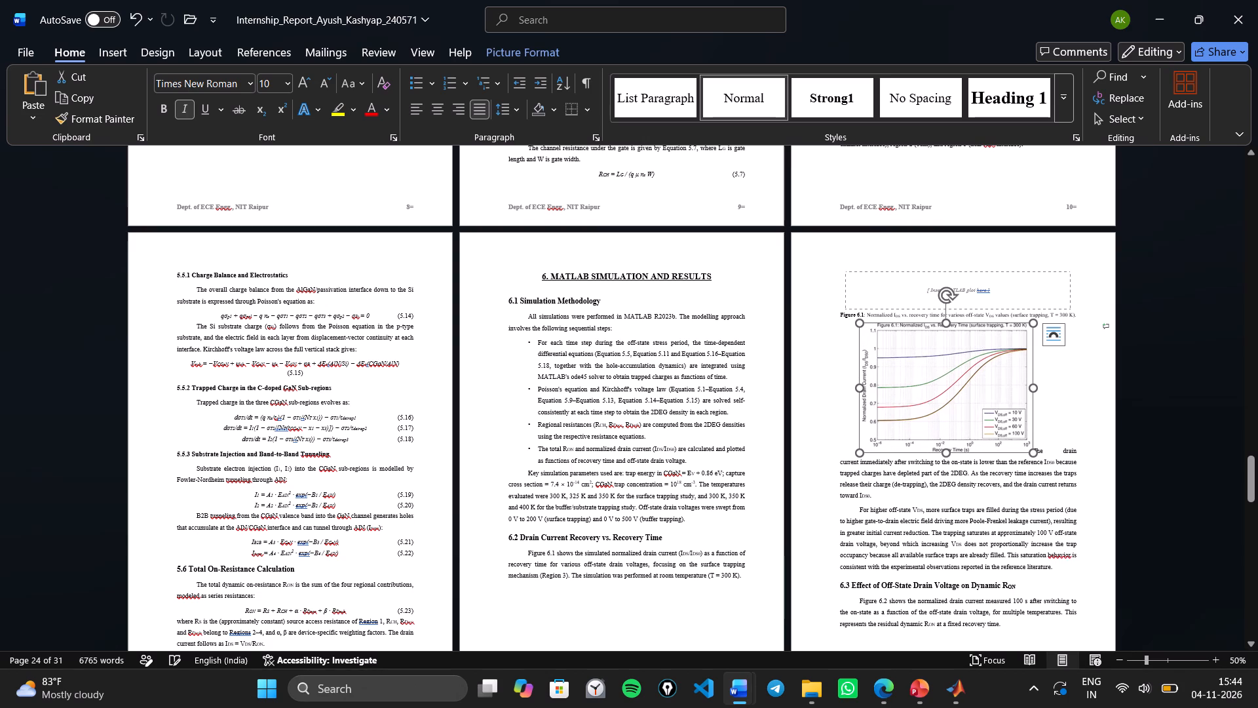
{"action": "left_click_drag", "start_coordinate": [1035, 323], "coordinate": [1008, 336]}
{"action": "left_click", "coordinate": [1059, 385]}
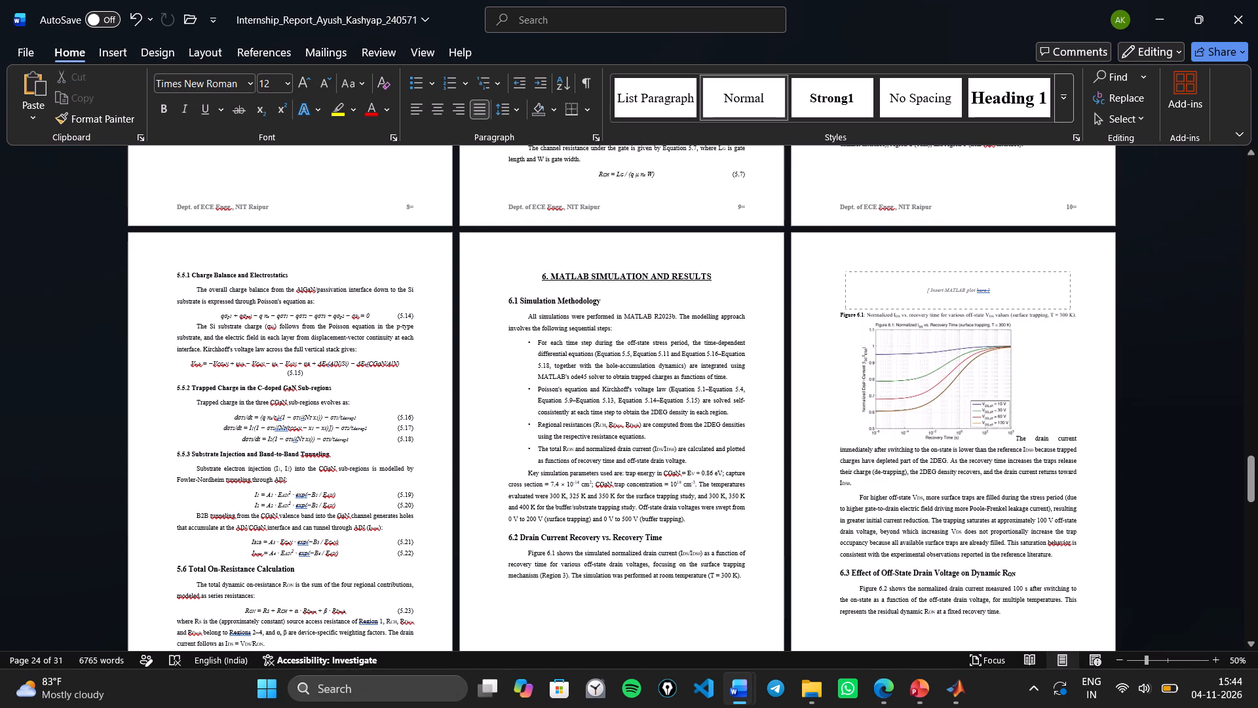
Insert seven spaces before the graph to shift it toward the centre of the page.
{"action": "left_click", "coordinate": [854, 393]}
{"action": "key", "text": "space"}
{"action": "key", "text": "space"}
{"action": "key", "text": "space"}
{"action": "key", "text": "space"}
{"action": "key", "text": "space"}
{"action": "key", "text": "space"}
{"action": "key", "text": "space"}
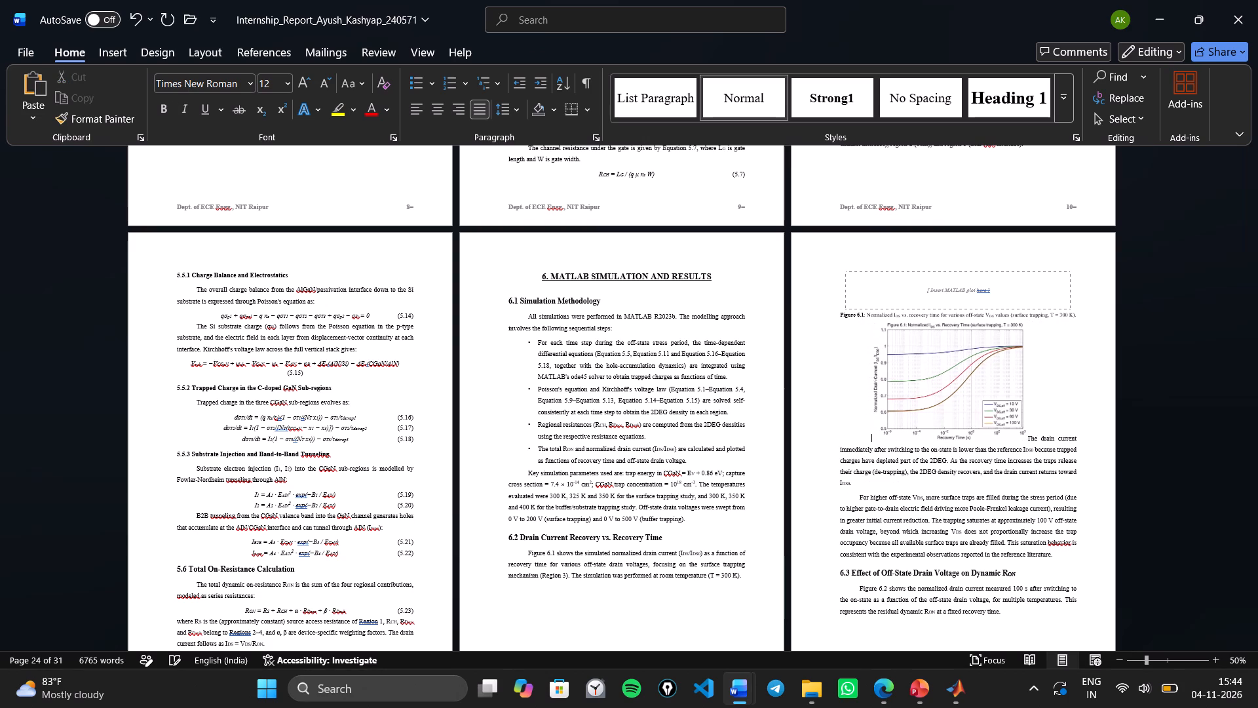
Delete the "Insert MATLAB plot here" text from the placeholder frame above the Figure 6.1 caption.
{"action": "scroll", "coordinate": [855, 393], "scroll_direction": "up", "scroll_amount": 3, "text": "ctrl"}
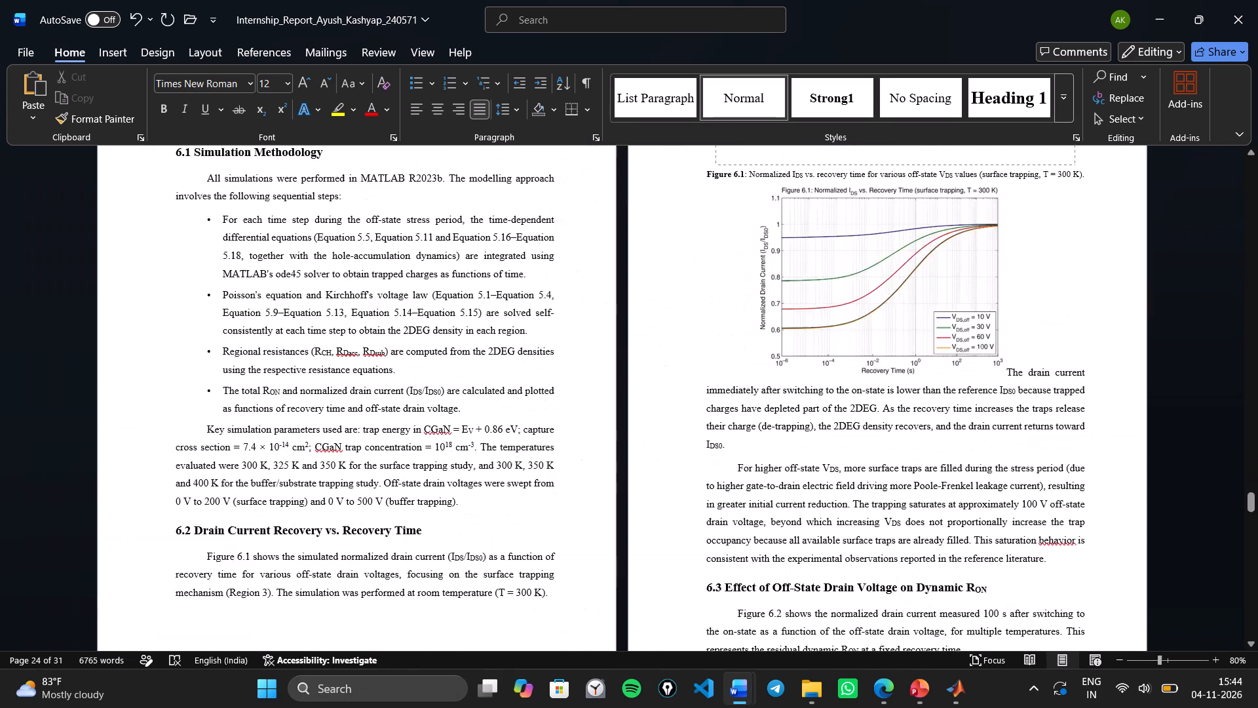
{"action": "scroll", "coordinate": [622, 339], "scroll_direction": "up", "scroll_amount": 1}
{"action": "scroll", "coordinate": [974, 342], "scroll_direction": "down", "scroll_amount": 1}
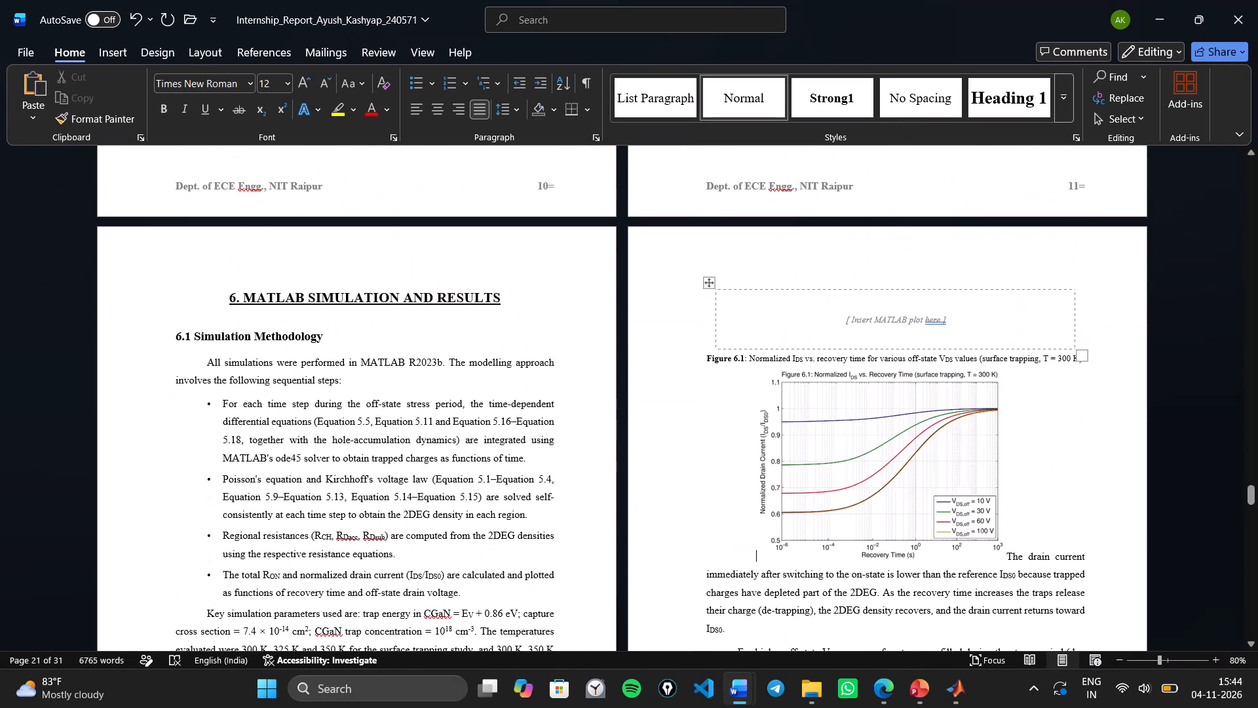
{"action": "left_click", "coordinate": [900, 331]}
{"action": "key", "text": "Delete"}
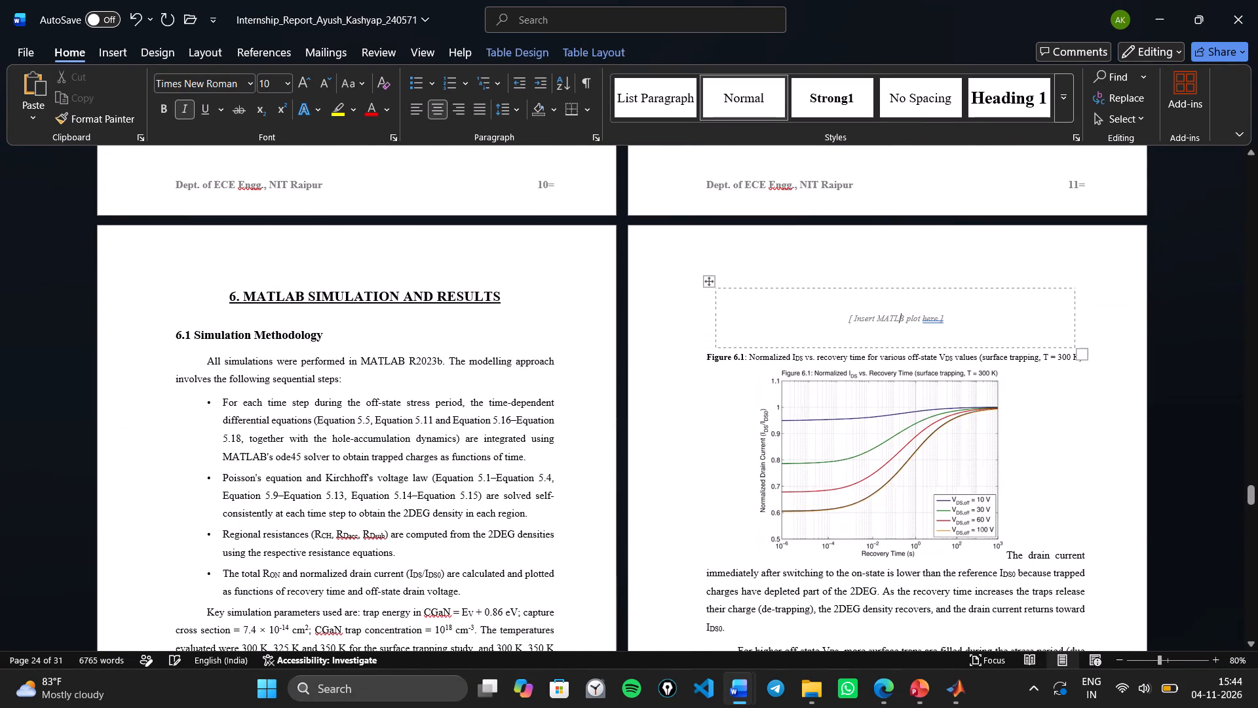
{"action": "left_click", "coordinate": [719, 292]}
{"action": "left_click", "coordinate": [715, 290]}
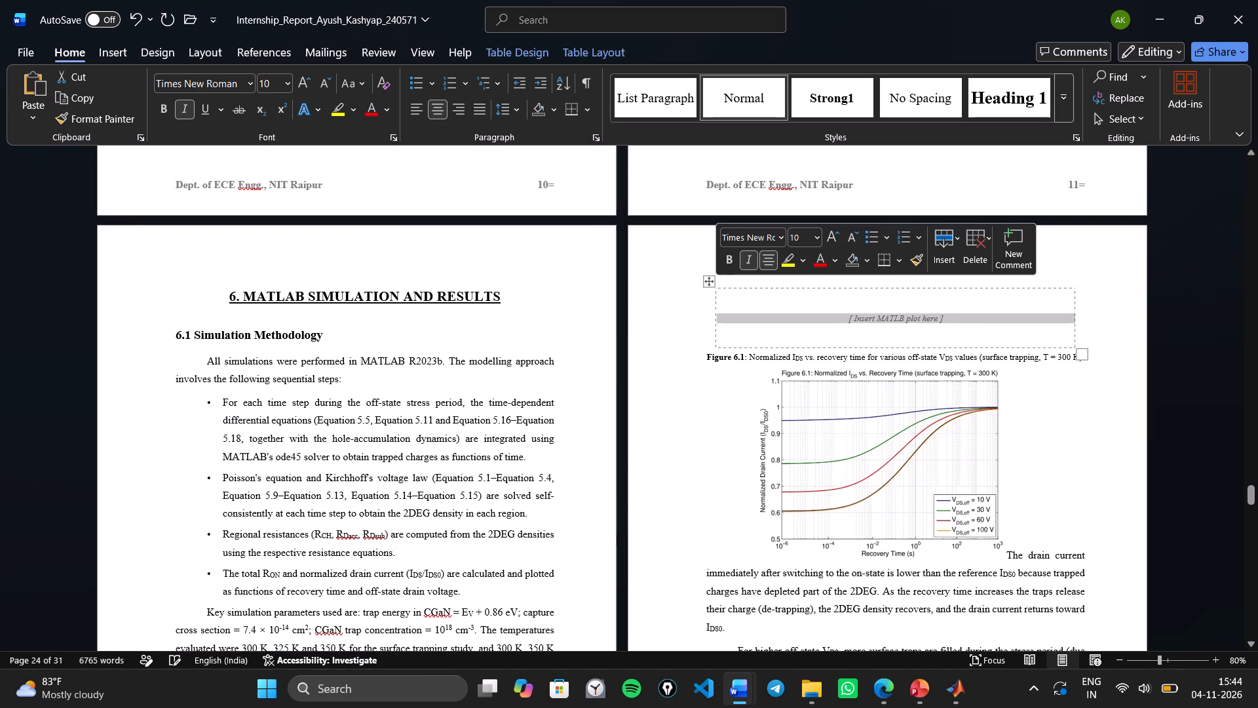
{"action": "key", "text": "Delete"}
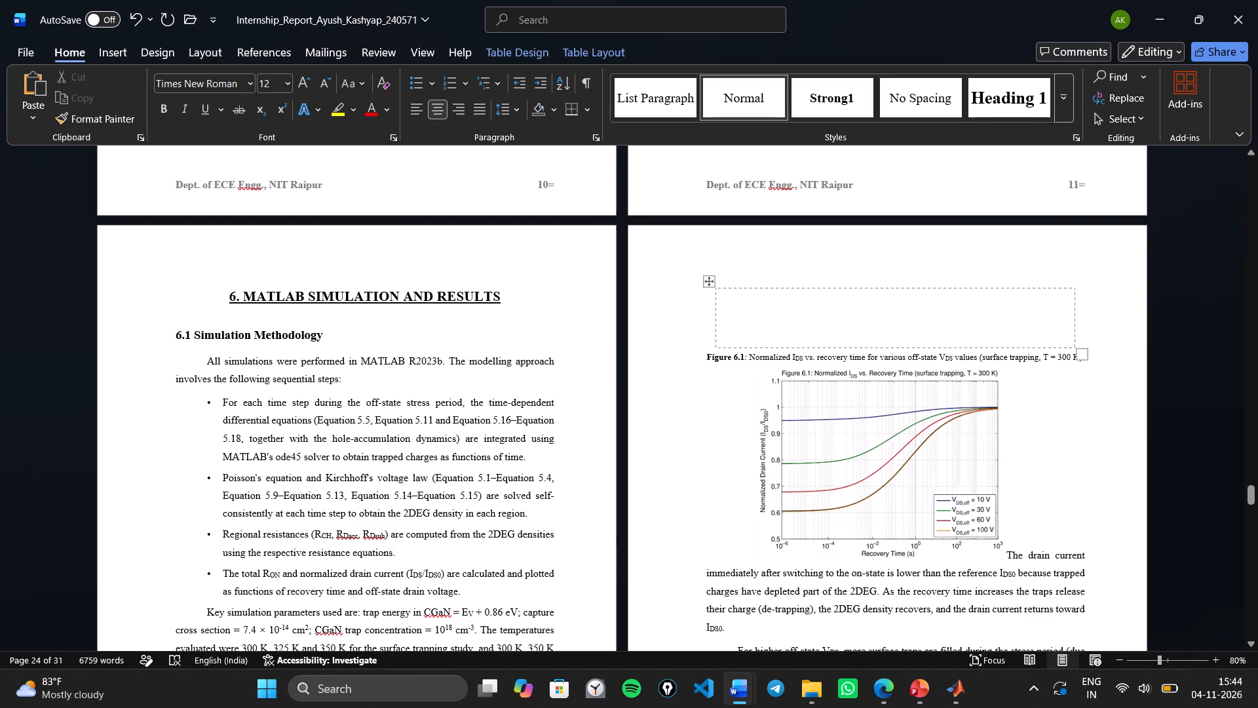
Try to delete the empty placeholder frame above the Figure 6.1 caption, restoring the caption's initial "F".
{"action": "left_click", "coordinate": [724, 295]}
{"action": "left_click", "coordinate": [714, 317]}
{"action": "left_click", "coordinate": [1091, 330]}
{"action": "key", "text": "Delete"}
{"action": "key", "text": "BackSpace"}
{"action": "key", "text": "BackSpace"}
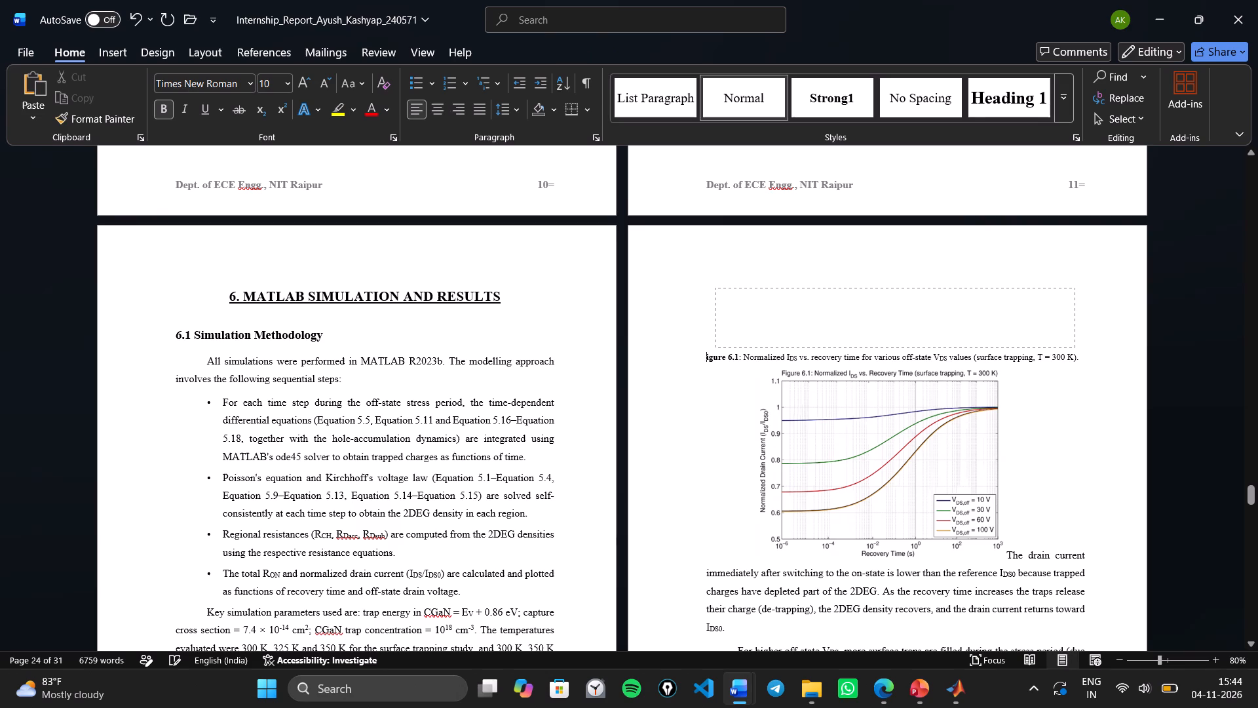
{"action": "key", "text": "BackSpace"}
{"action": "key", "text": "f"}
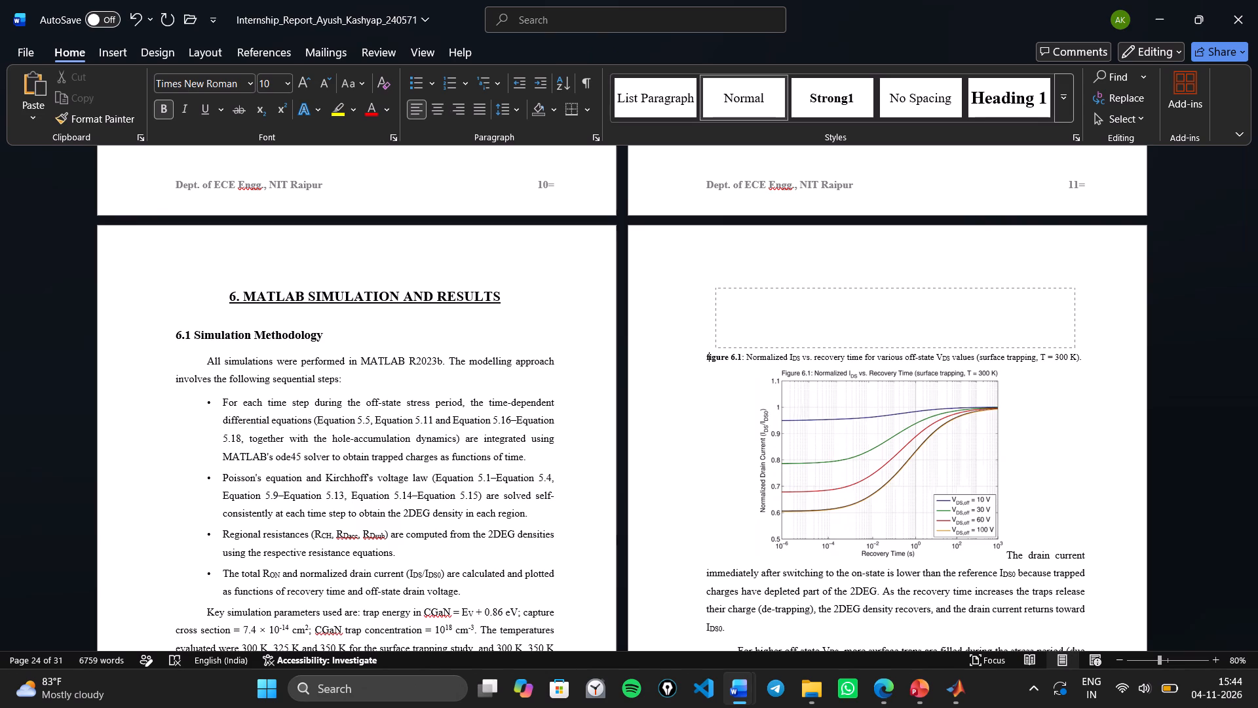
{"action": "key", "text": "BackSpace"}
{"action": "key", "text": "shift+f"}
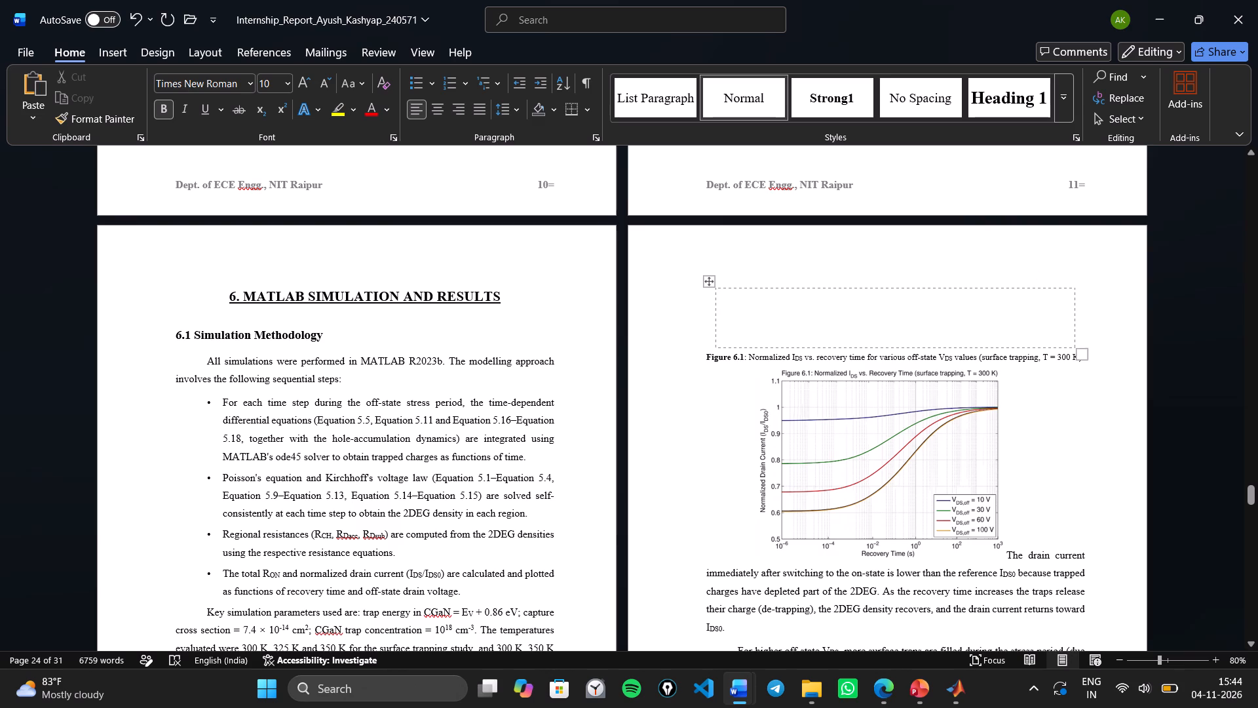
Delete the empty placeholder table that frames the space above the Figure 6.1 caption.
{"action": "left_click", "coordinate": [993, 298]}
{"action": "left_click", "coordinate": [708, 283]}
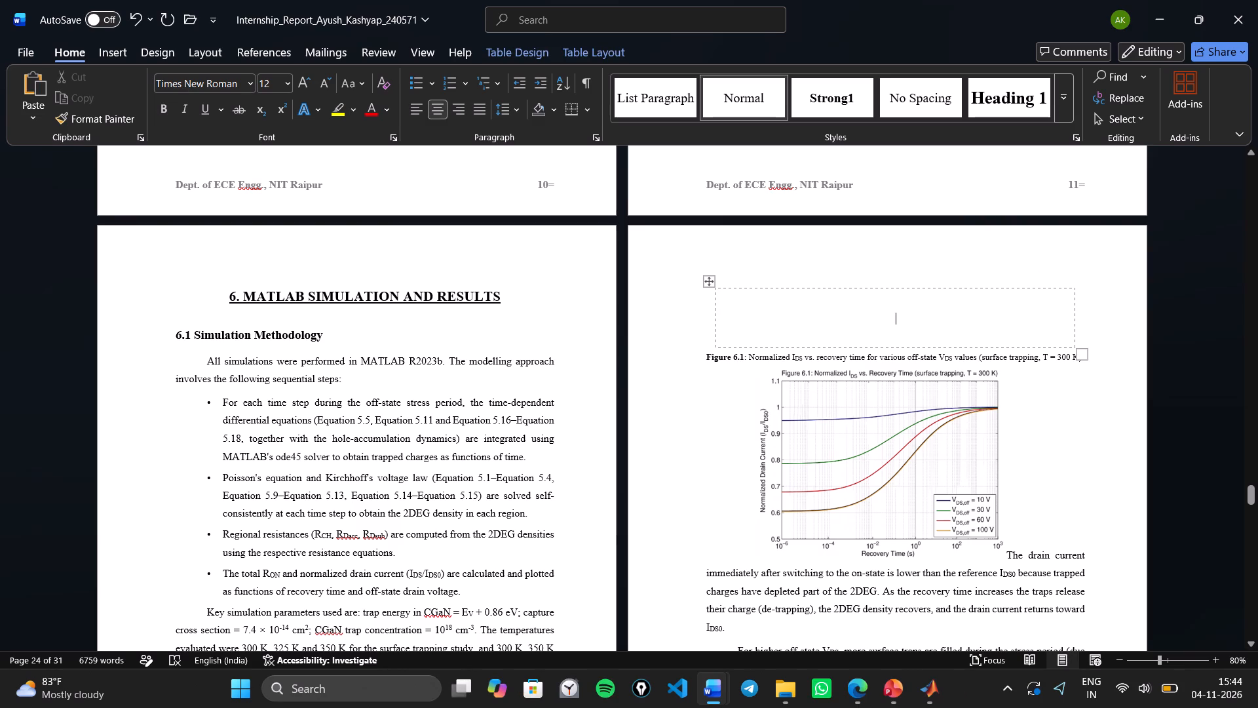
{"action": "right_click", "coordinate": [708, 283]}
{"action": "left_click", "coordinate": [772, 324]}
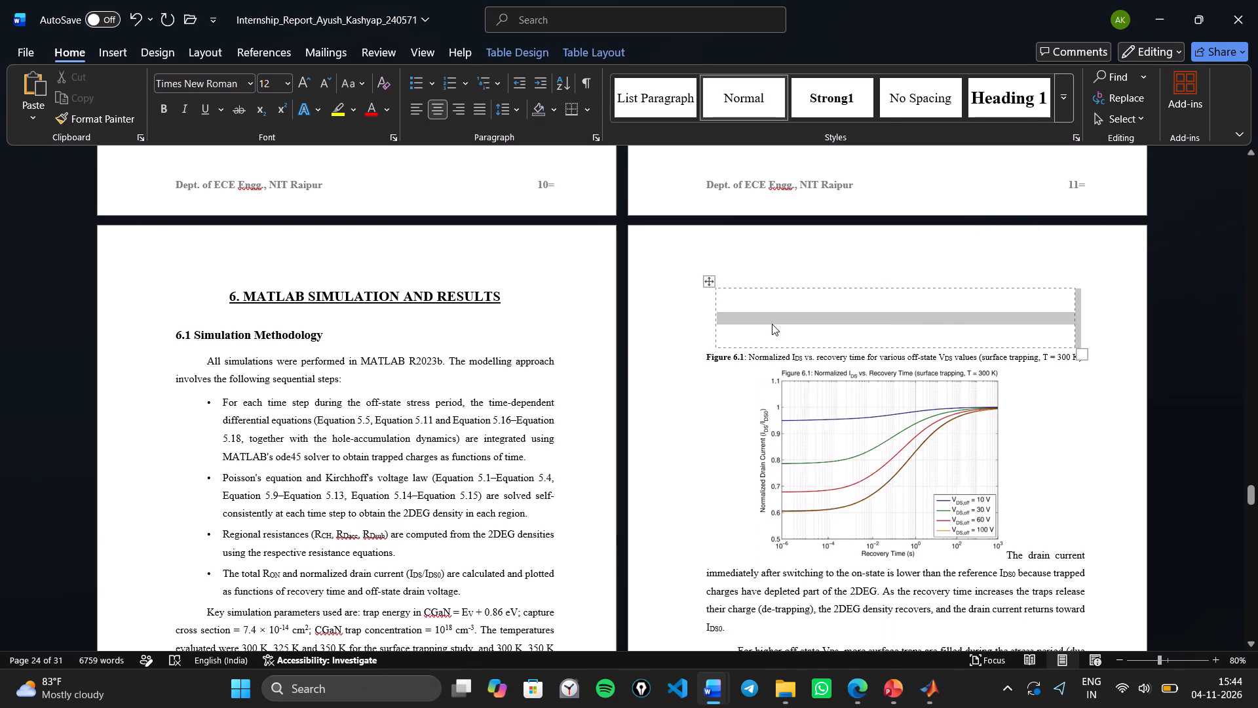
Start the paragraph "The drain current immediately after switching…" on a new line below the Figure 6.1 graph.
{"action": "scroll", "coordinate": [1012, 366], "scroll_direction": "down", "scroll_amount": 1}
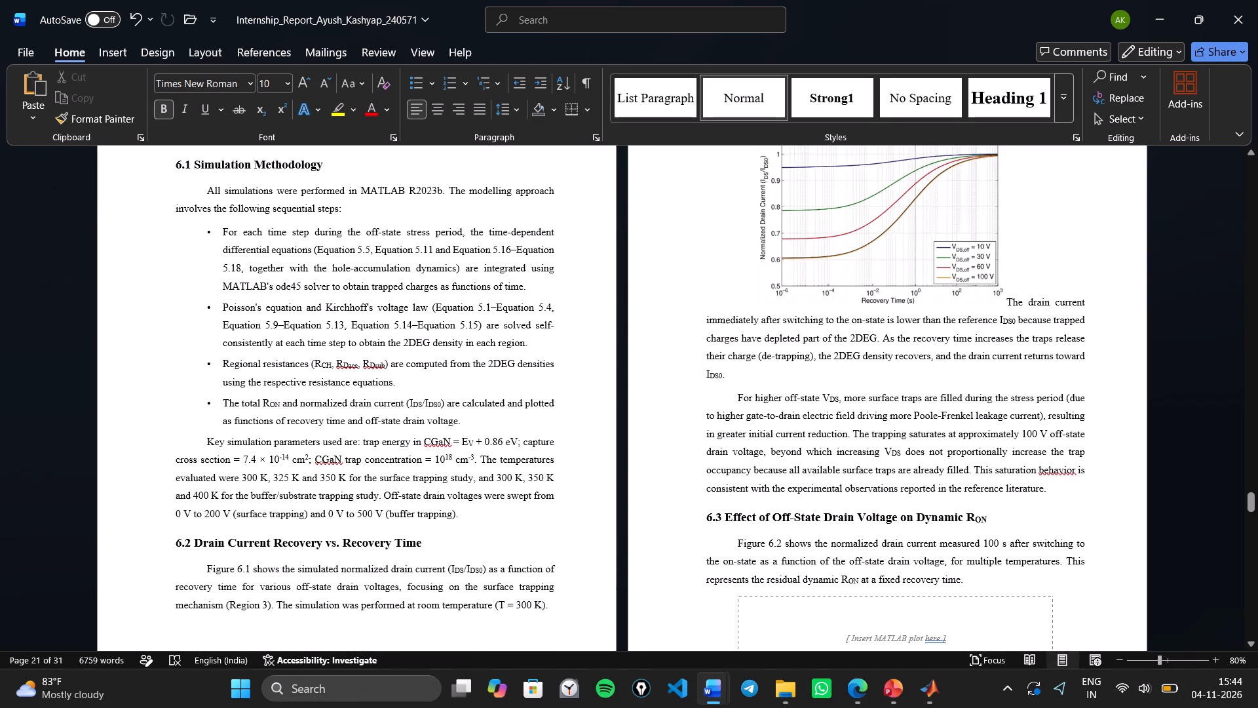
{"action": "left_click", "coordinate": [1009, 266]}
{"action": "key", "text": "Return"}
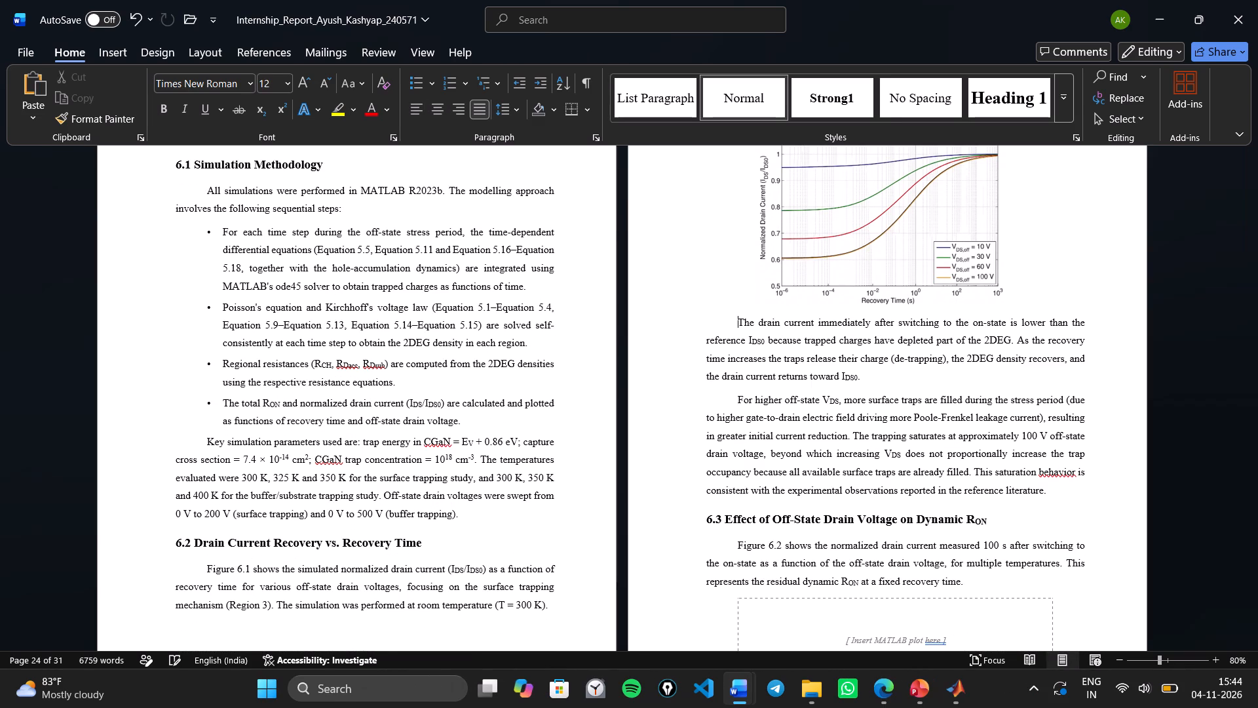
Move the Figure 6.1 caption from the end of page 12 to its own line directly beneath the graph, removing the extra blank line.
{"action": "scroll", "coordinate": [1105, 310], "scroll_direction": "up", "scroll_amount": 1}
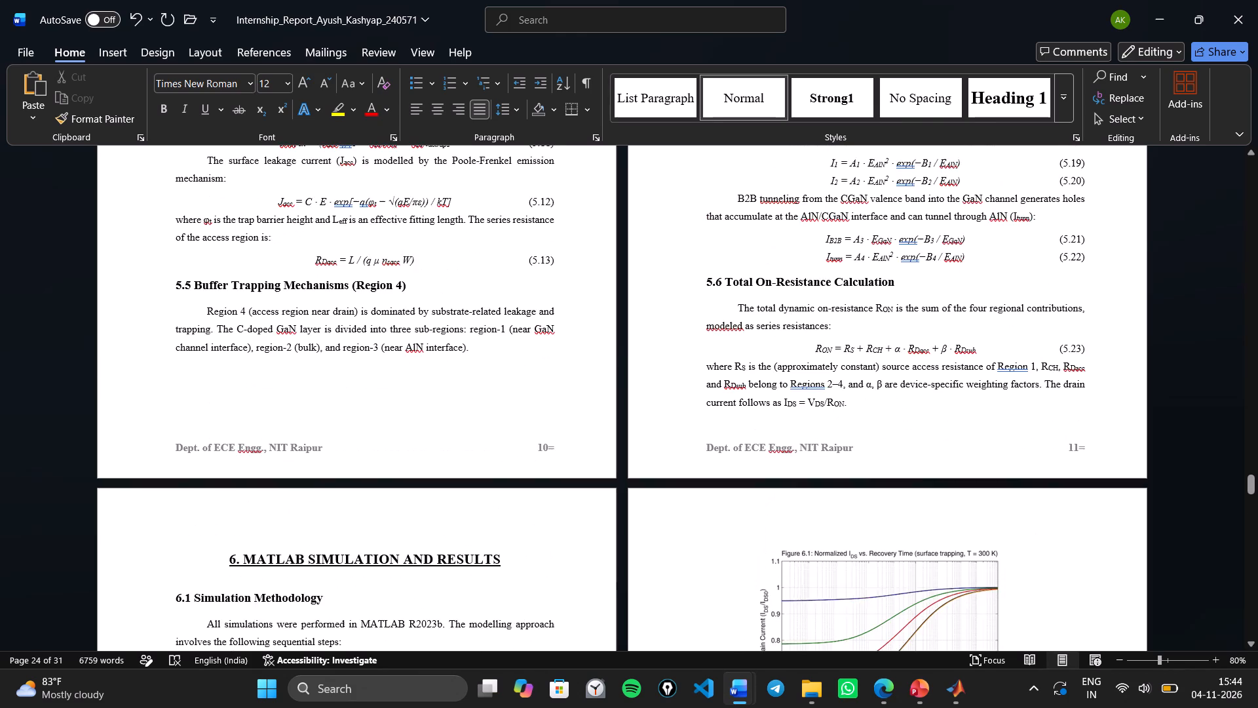
{"action": "scroll", "coordinate": [1105, 310], "scroll_direction": "down", "scroll_amount": 2}
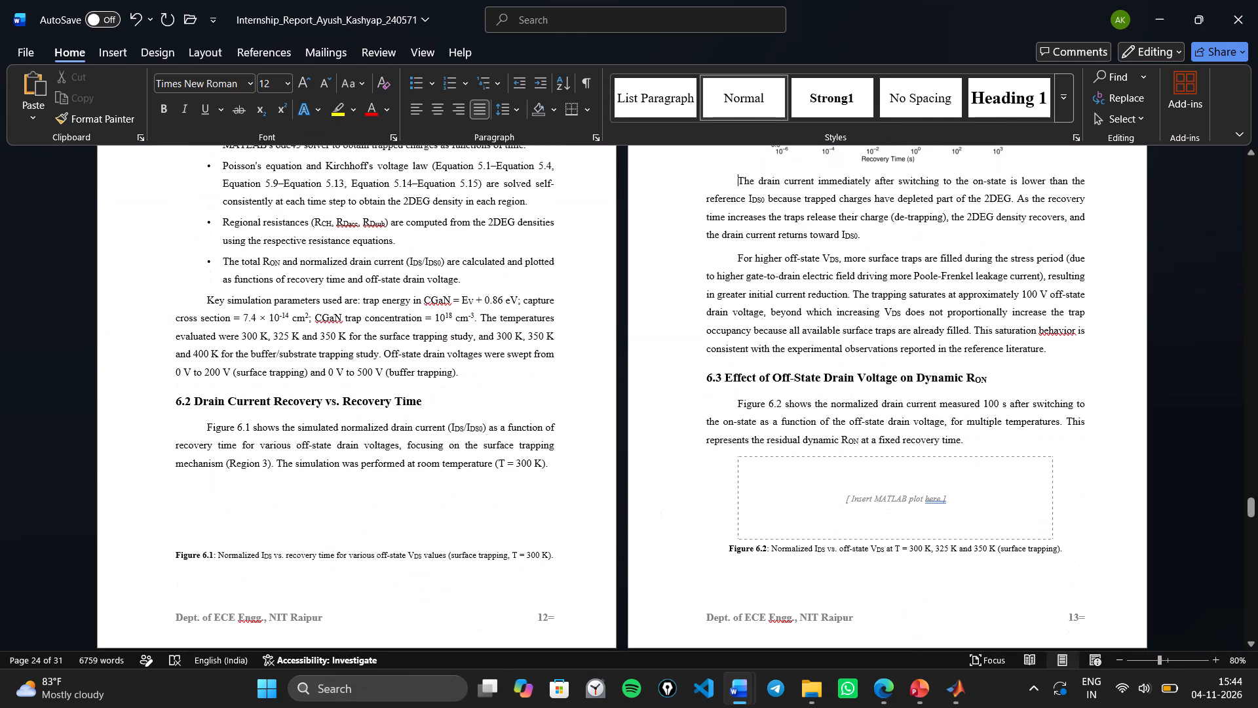
{"action": "left_click_drag", "start_coordinate": [557, 551], "coordinate": [217, 554]}
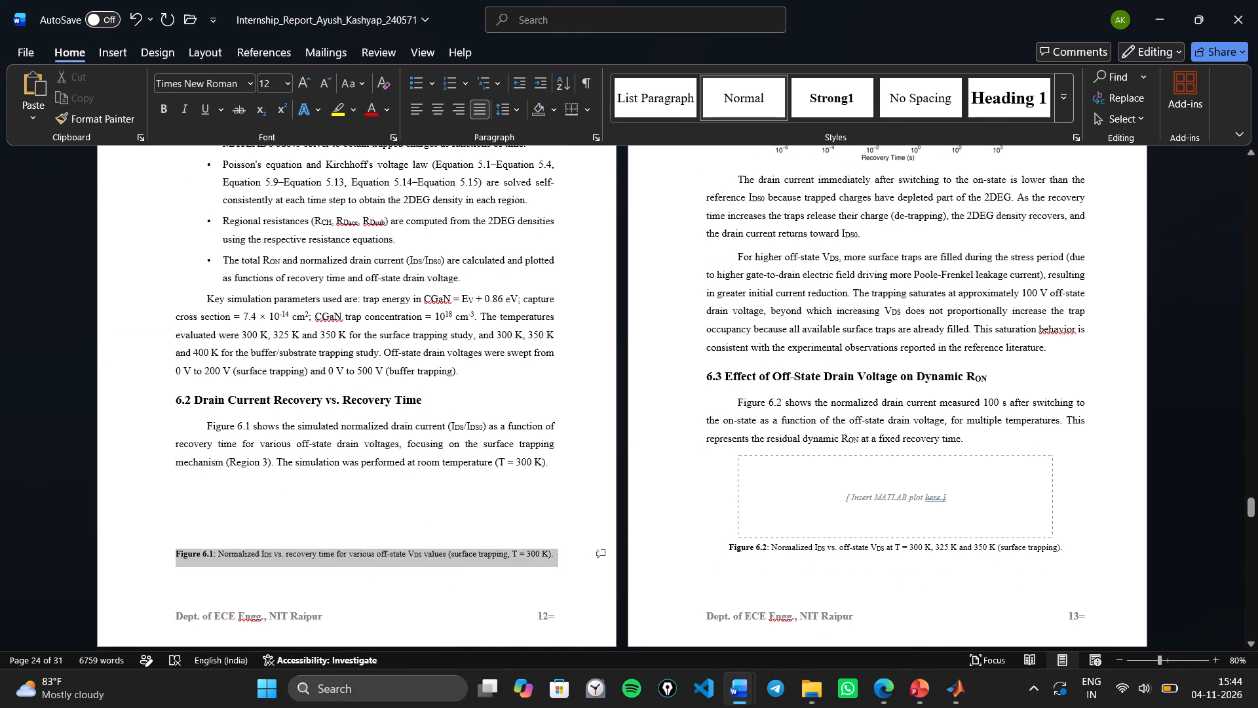
{"action": "left_click_drag", "start_coordinate": [217, 554], "coordinate": [182, 551]}
{"action": "key", "text": "ctrl+x"}
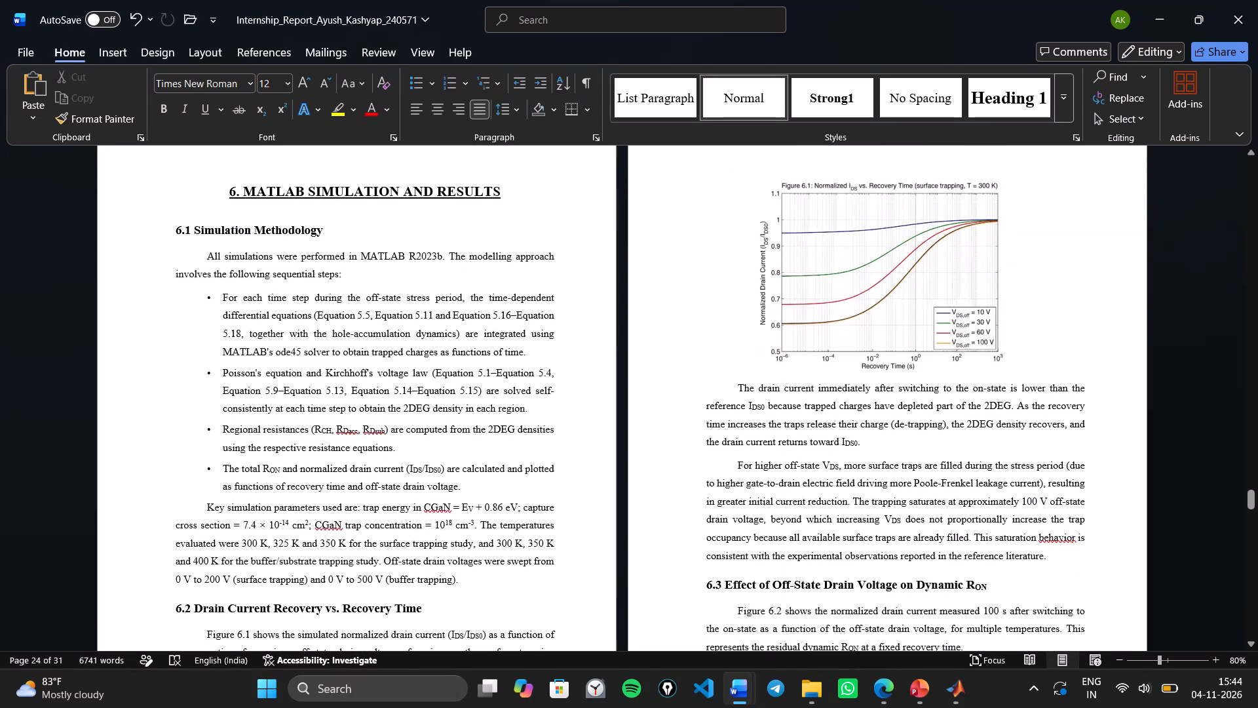
{"action": "left_click", "coordinate": [886, 298]}
{"action": "left_click", "coordinate": [1033, 342]}
{"action": "key", "text": "Return"}
{"action": "key", "text": "ctrl+v"}
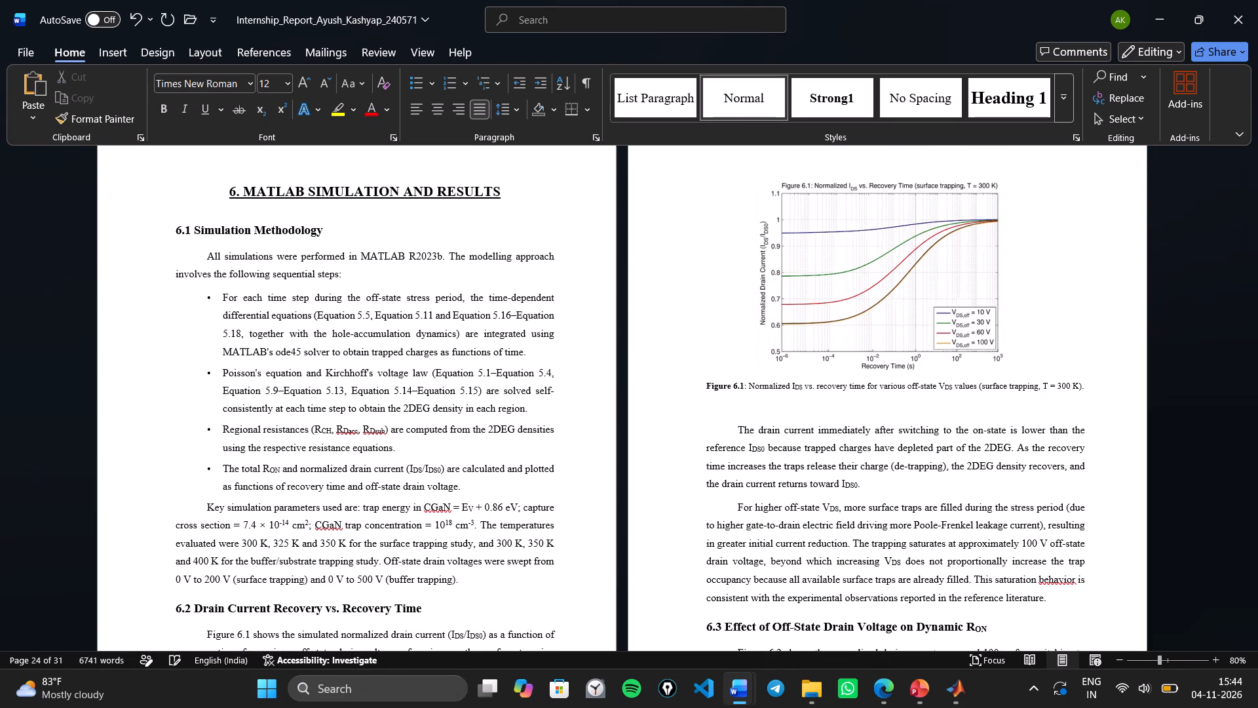
{"action": "key", "text": "BackSpace"}
{"action": "key", "text": "BackSpace"}
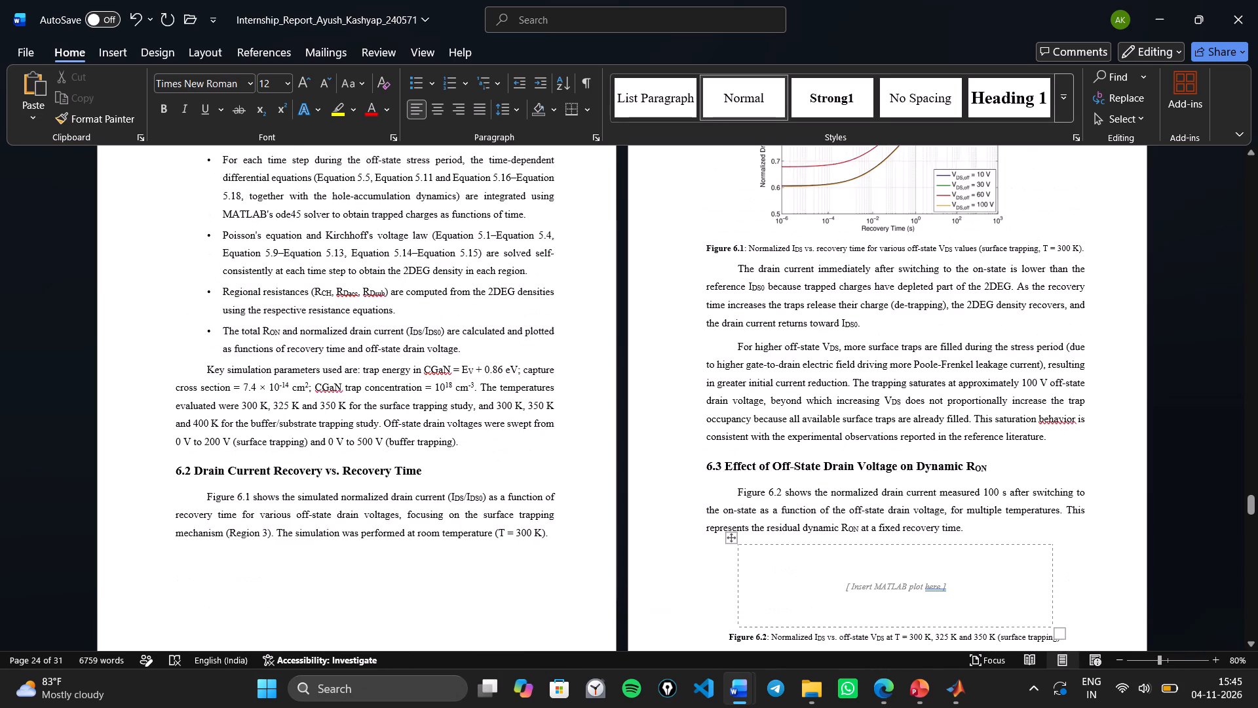
Look through the report from section 6.2 to Appendix A, examining the figures and the plot placeholders.
{"action": "scroll", "coordinate": [969, 490], "scroll_direction": "up", "scroll_amount": 1}
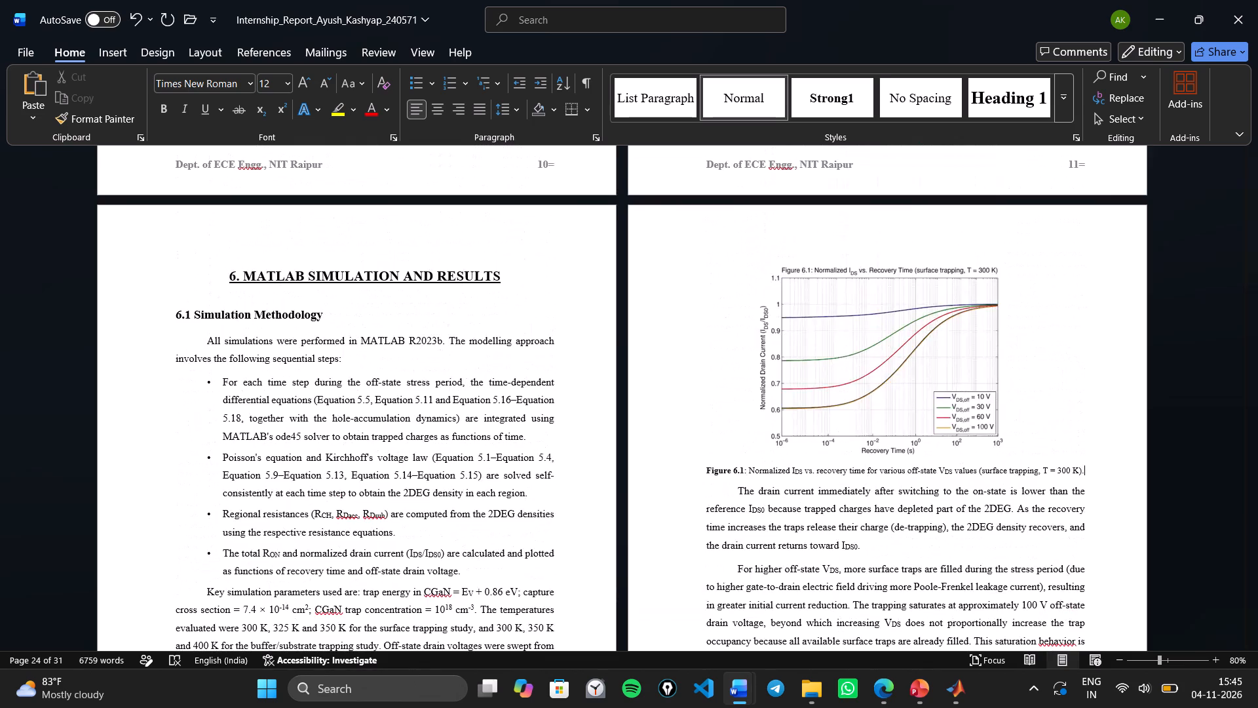
{"action": "scroll", "coordinate": [902, 481], "scroll_direction": "down", "scroll_amount": 1}
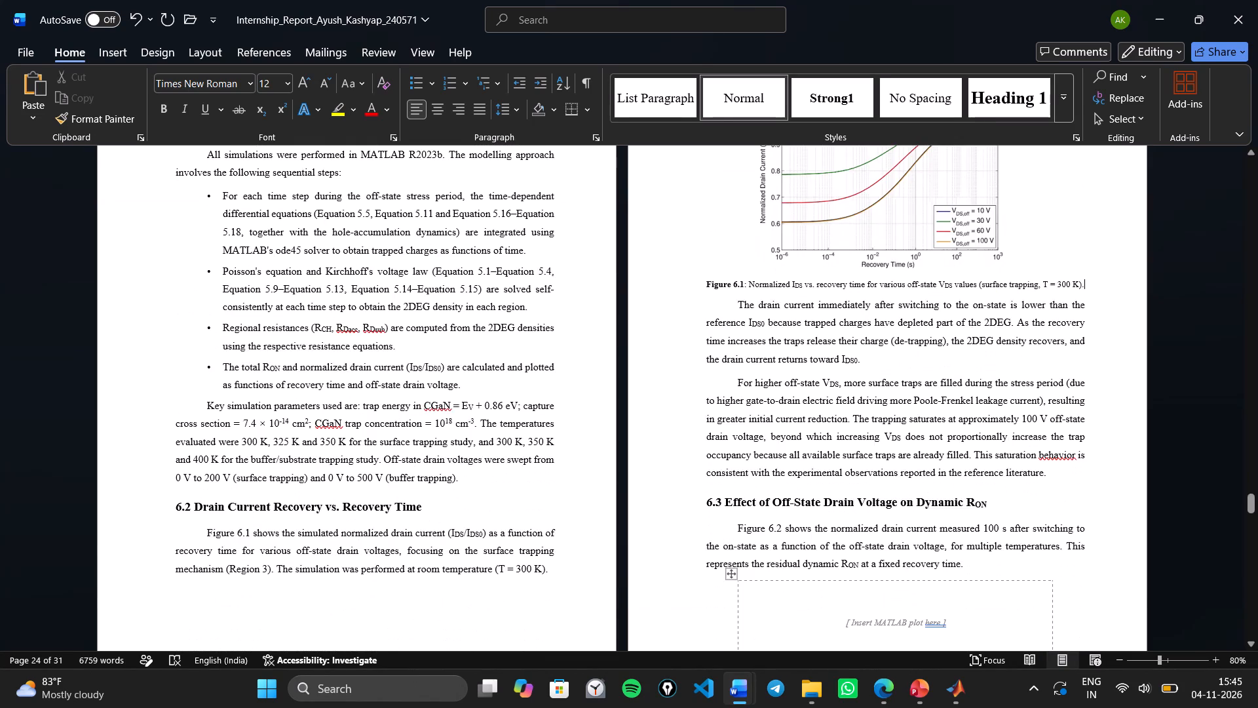
{"action": "scroll", "coordinate": [902, 481], "scroll_direction": "down", "scroll_amount": 1}
{"action": "left_click", "coordinate": [953, 383]}
{"action": "scroll", "coordinate": [953, 383], "scroll_direction": "down", "scroll_amount": 2}
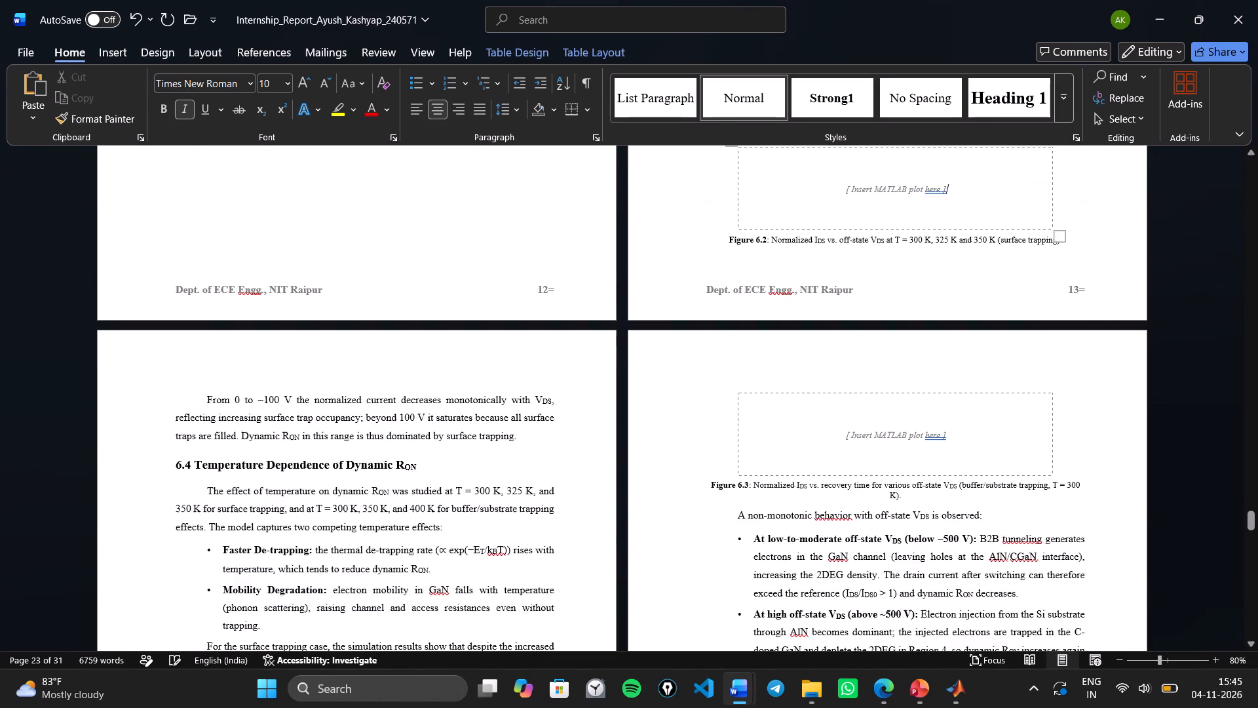
{"action": "scroll", "coordinate": [953, 383], "scroll_direction": "down", "scroll_amount": 3}
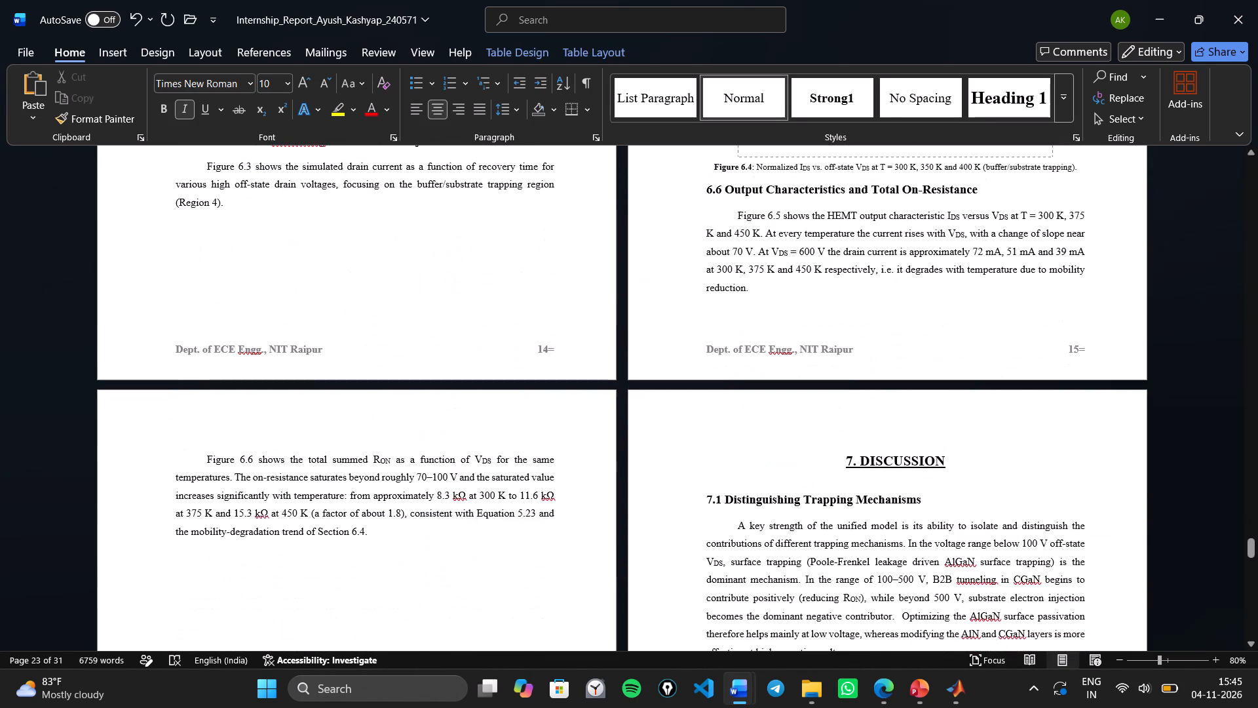
{"action": "scroll", "coordinate": [953, 383], "scroll_direction": "down", "scroll_amount": 3}
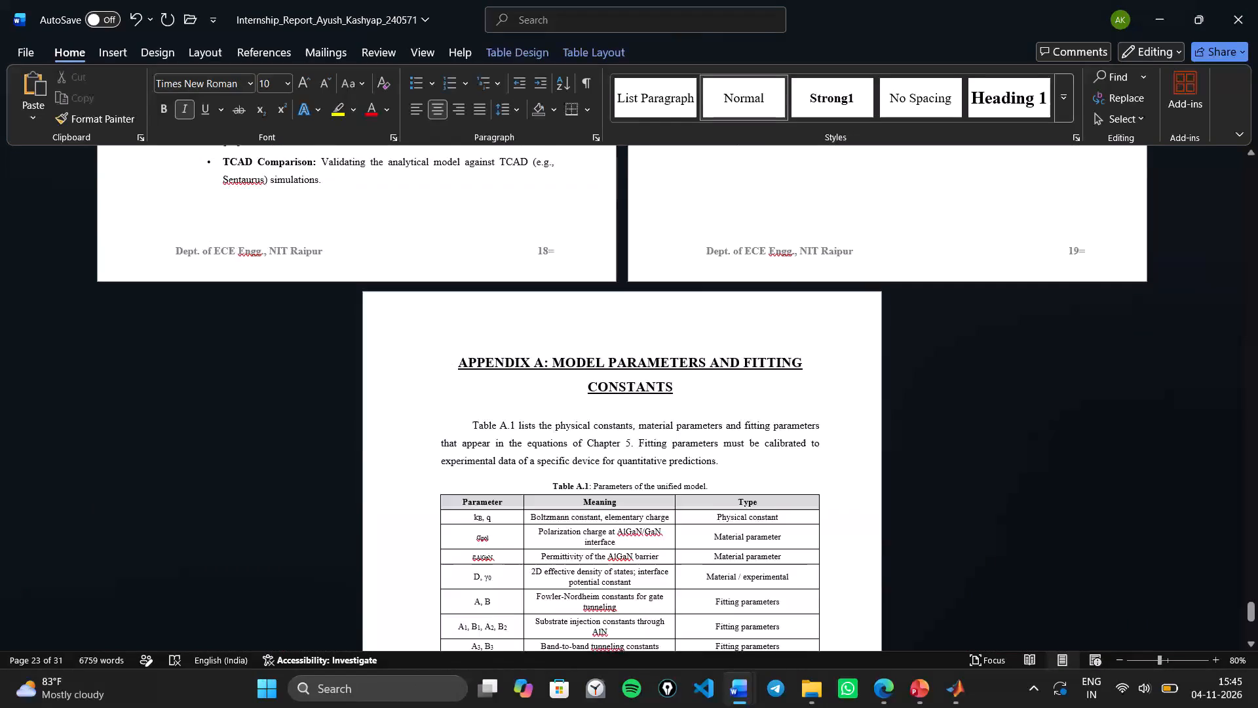
{"action": "scroll", "coordinate": [953, 383], "scroll_direction": "down", "scroll_amount": 2}
{"action": "scroll", "coordinate": [953, 383], "scroll_direction": "up", "scroll_amount": 4}
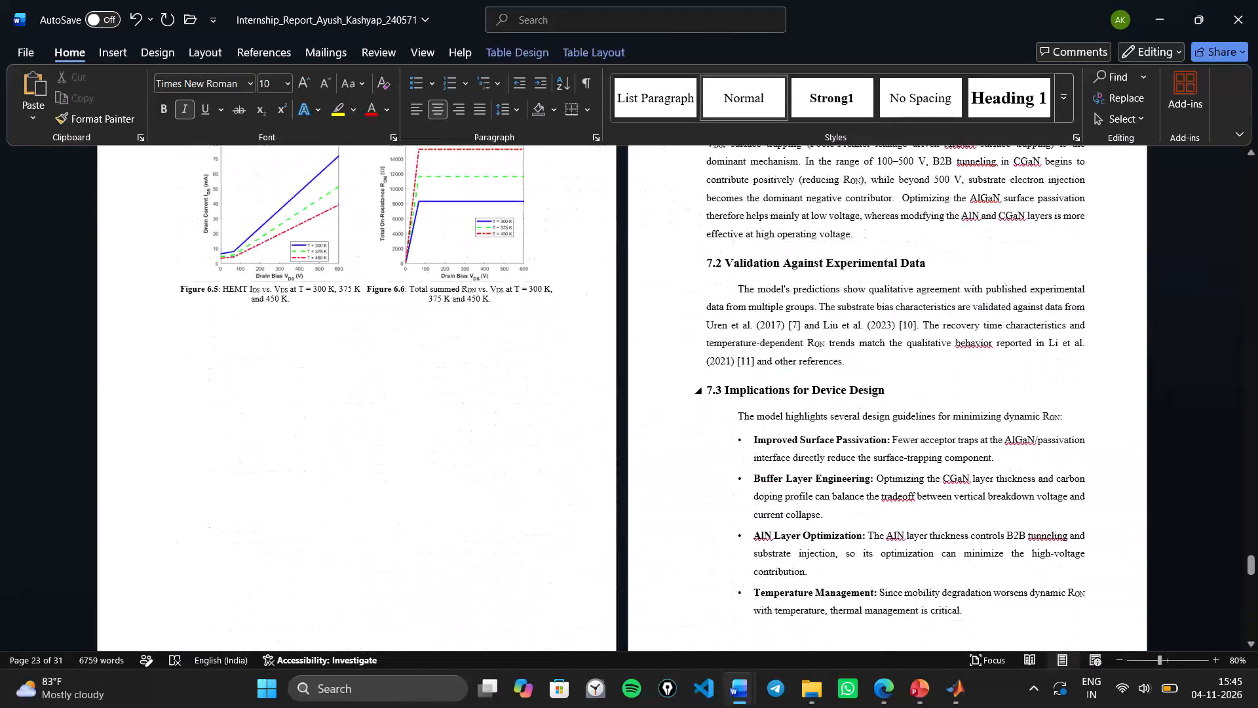
{"action": "scroll", "coordinate": [953, 383], "scroll_direction": "up", "scroll_amount": 1}
{"action": "scroll", "coordinate": [500, 492], "scroll_direction": "up", "scroll_amount": 2, "text": "ctrl"}
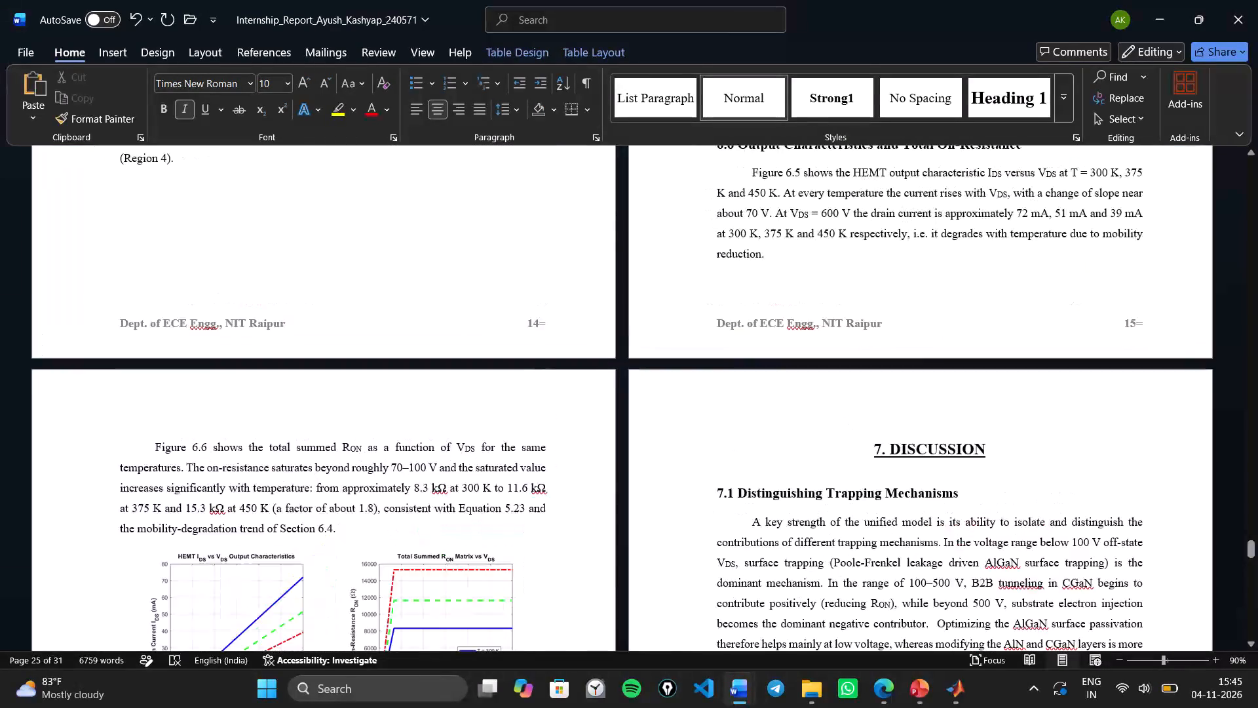
{"action": "scroll", "coordinate": [500, 492], "scroll_direction": "up", "scroll_amount": 2, "text": "ctrl"}
{"action": "scroll", "coordinate": [500, 492], "scroll_direction": "down", "scroll_amount": 9}
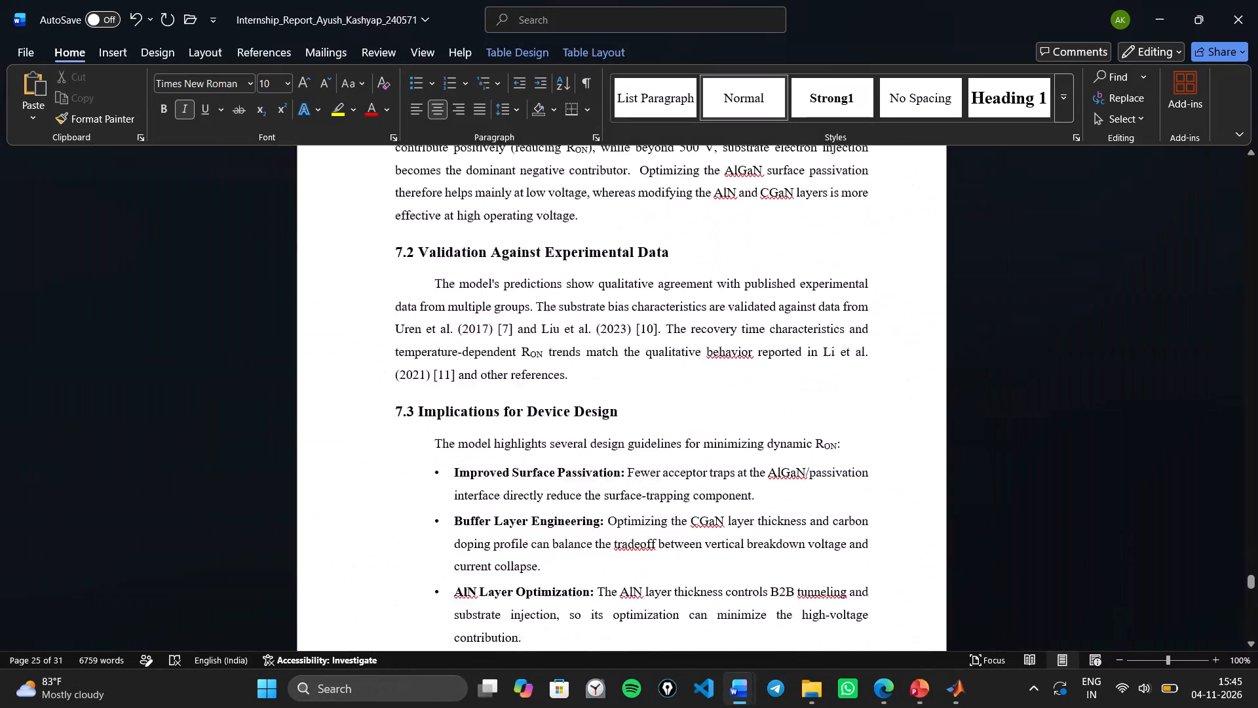
{"action": "scroll", "coordinate": [500, 492], "scroll_direction": "down", "scroll_amount": 1}
{"action": "scroll", "coordinate": [500, 492], "scroll_direction": "up", "scroll_amount": 5}
{"action": "left_click", "coordinate": [500, 492]}
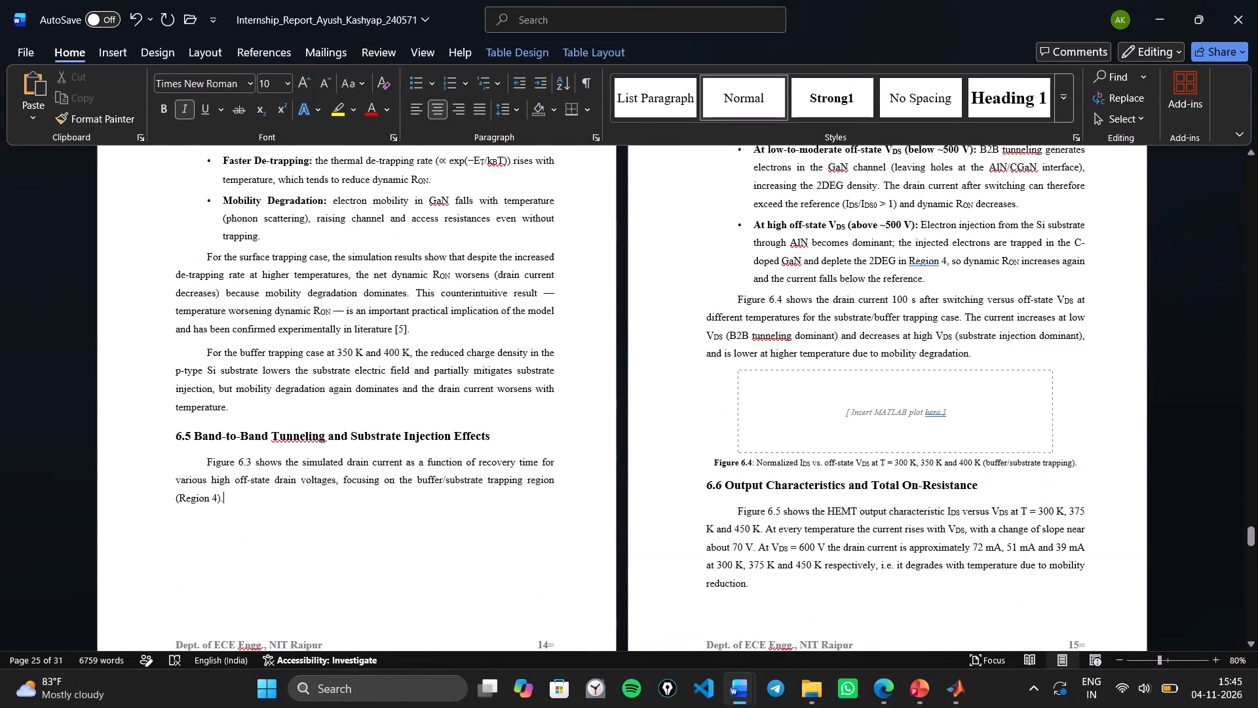
Check the layout of the Figure 6.1 graph, its caption and the surrounding text in sections 6.1 to 6.3.
{"action": "scroll", "coordinate": [500, 492], "scroll_direction": "up", "scroll_amount": 4}
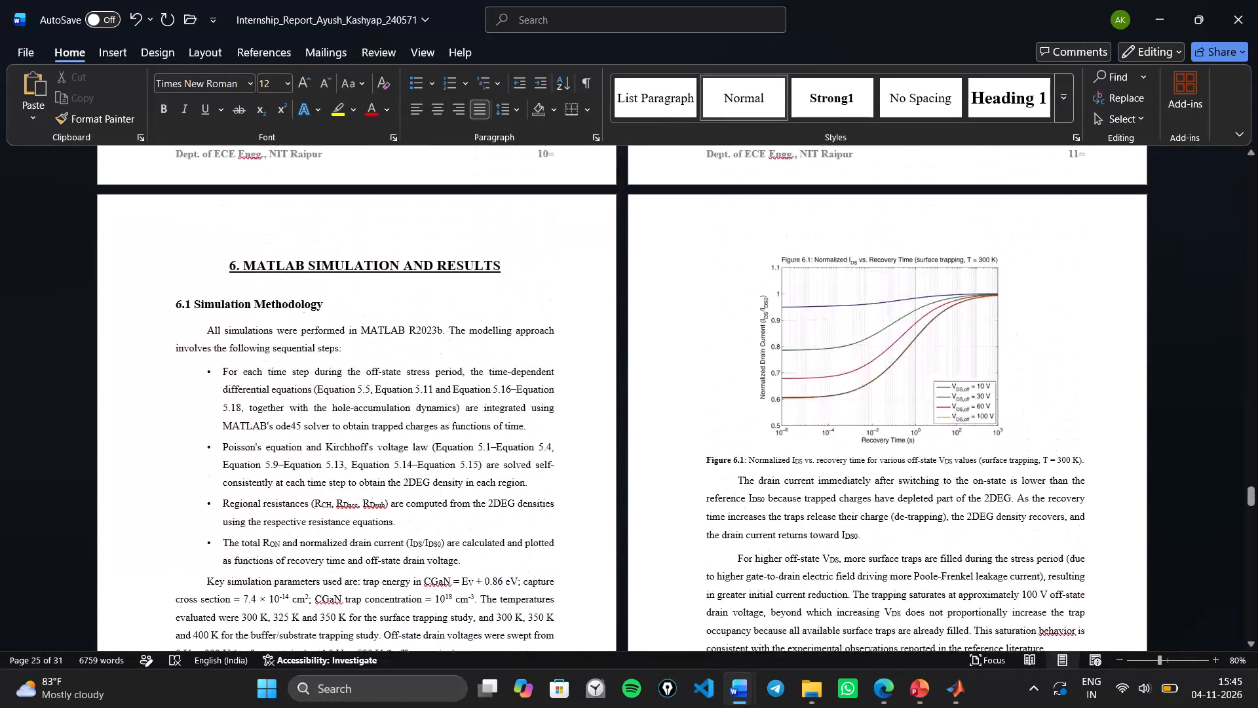
{"action": "scroll", "coordinate": [500, 492], "scroll_direction": "up", "scroll_amount": 2}
{"action": "scroll", "coordinate": [500, 492], "scroll_direction": "down", "scroll_amount": 1}
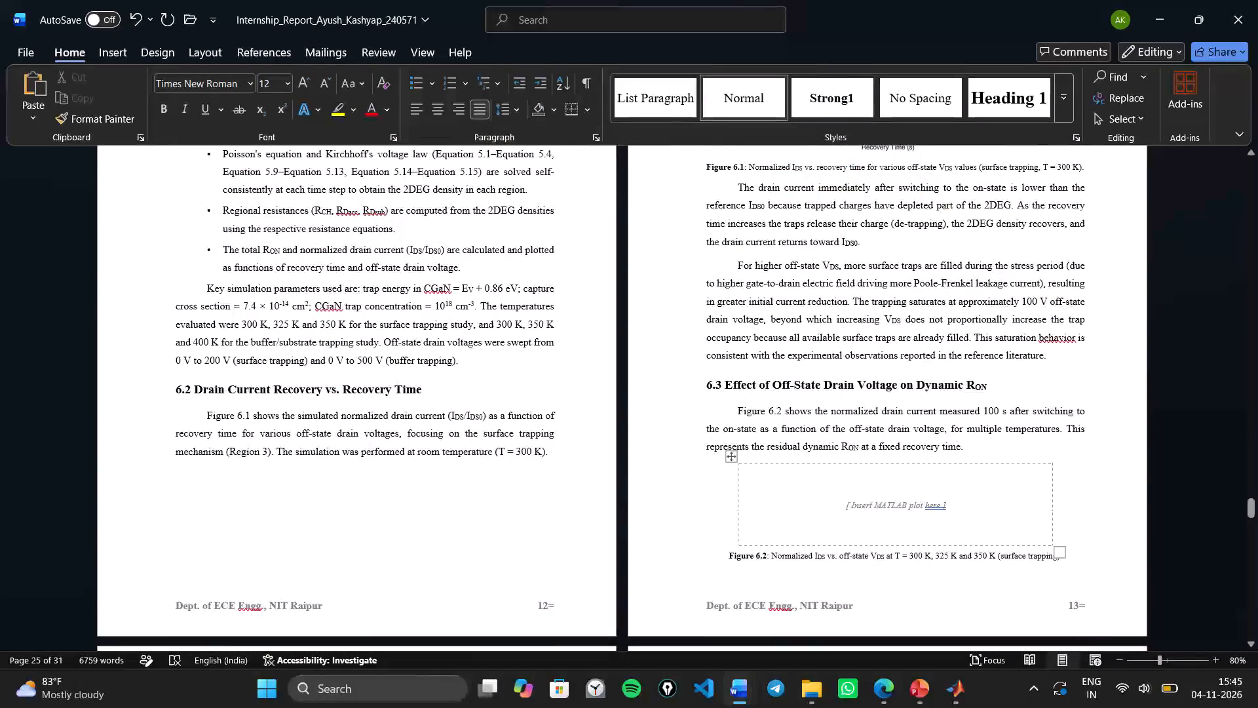
{"action": "scroll", "coordinate": [833, 537], "scroll_direction": "down", "scroll_amount": 1}
{"action": "scroll", "coordinate": [833, 537], "scroll_direction": "up", "scroll_amount": 2}
{"action": "scroll", "coordinate": [833, 537], "scroll_direction": "down", "scroll_amount": 1}
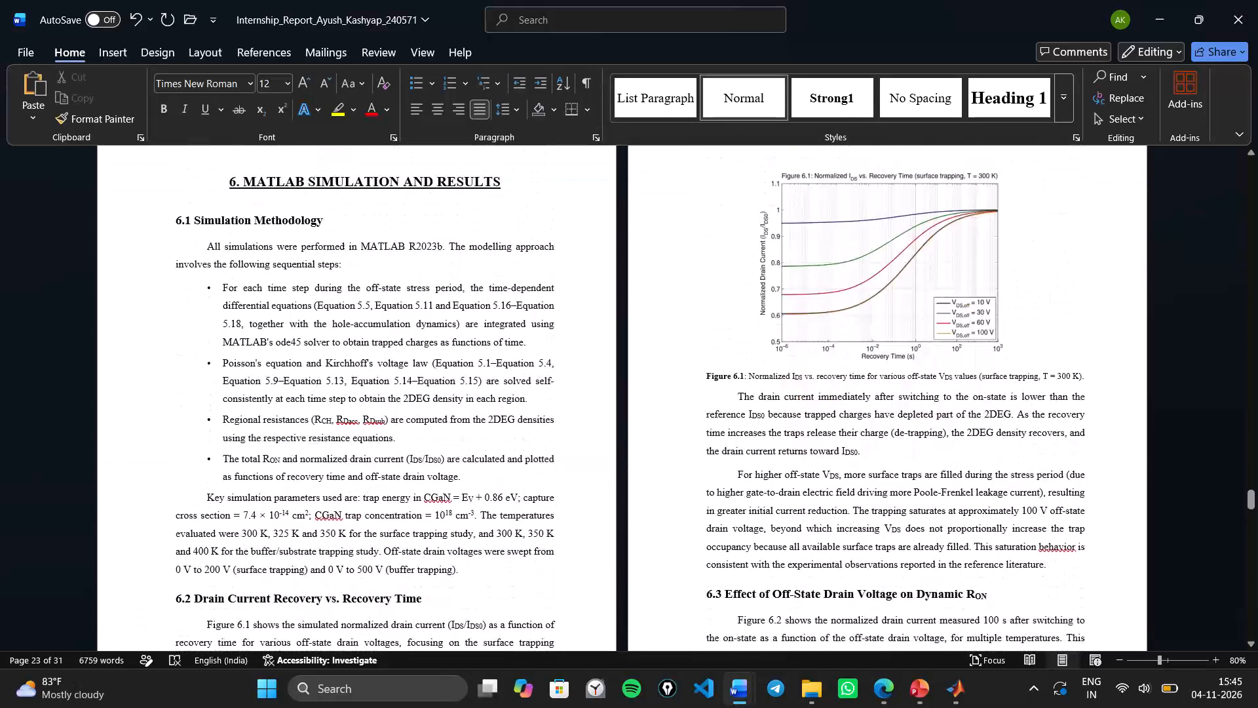
{"action": "scroll", "coordinate": [833, 537], "scroll_direction": "up", "scroll_amount": 1}
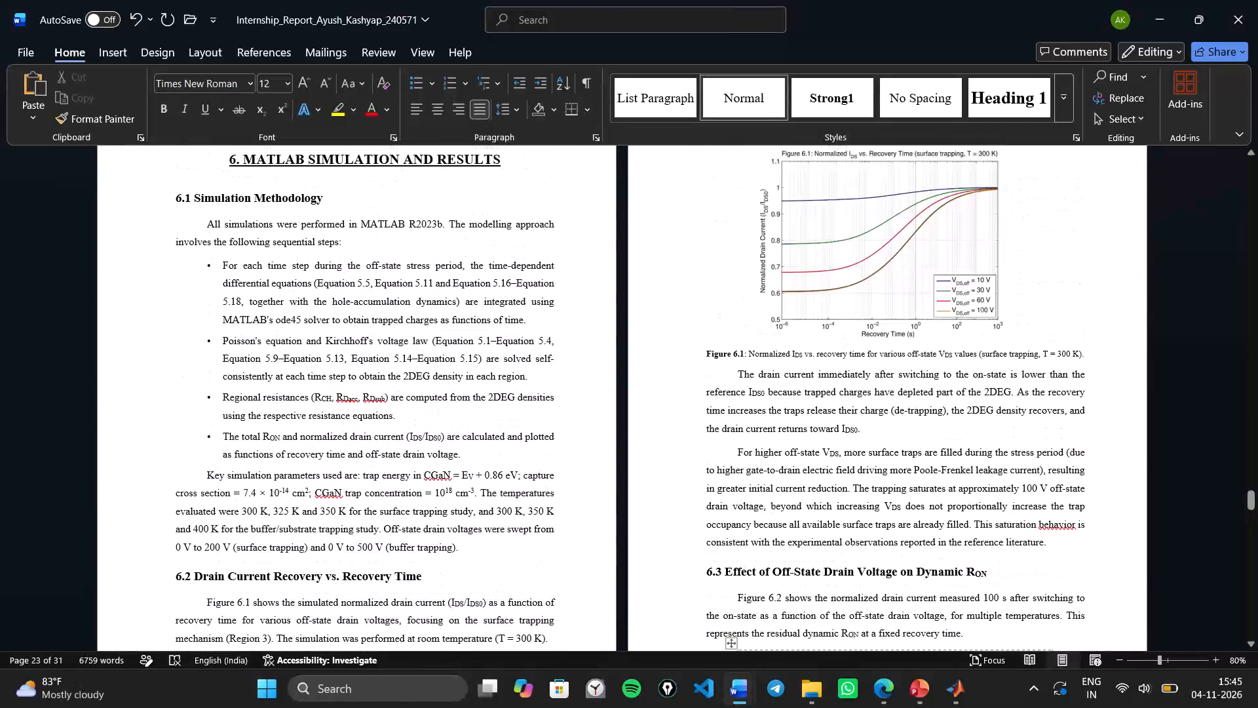
{"action": "scroll", "coordinate": [833, 537], "scroll_direction": "up", "scroll_amount": 1}
{"action": "scroll", "coordinate": [833, 537], "scroll_direction": "down", "scroll_amount": 1}
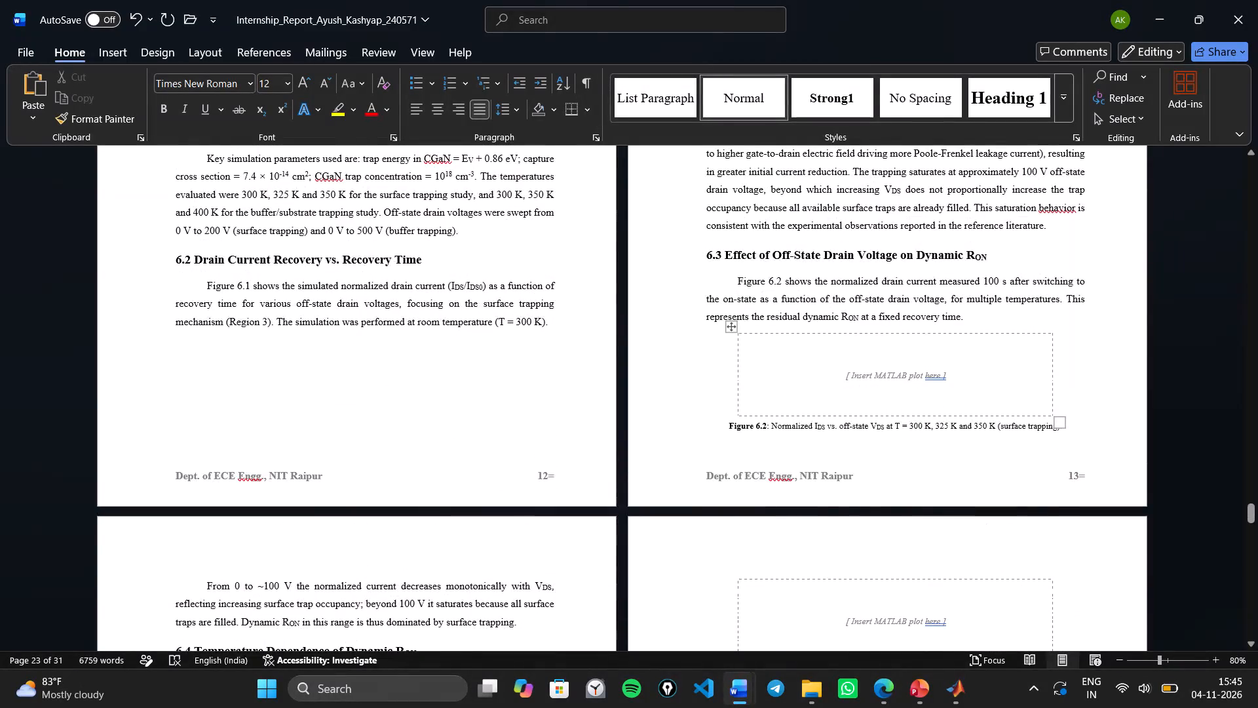
{"action": "scroll", "coordinate": [978, 336], "scroll_direction": "up", "scroll_amount": 1}
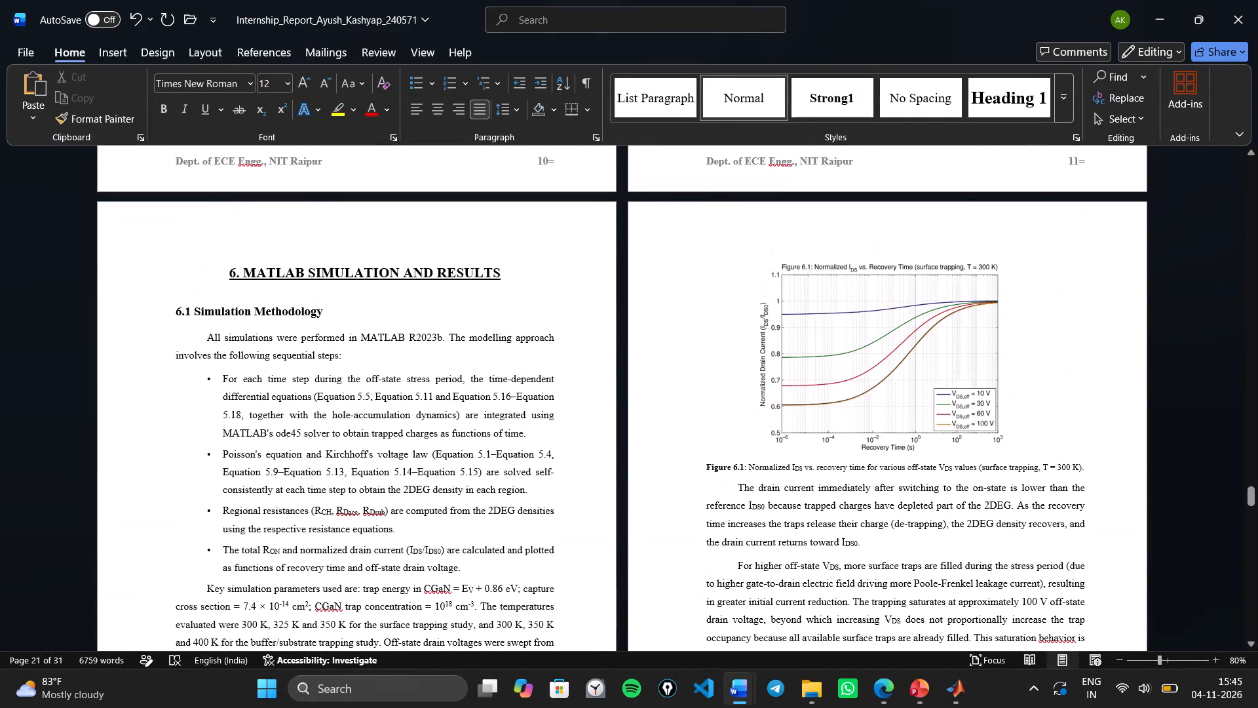
{"action": "scroll", "coordinate": [978, 336], "scroll_direction": "up", "scroll_amount": 1}
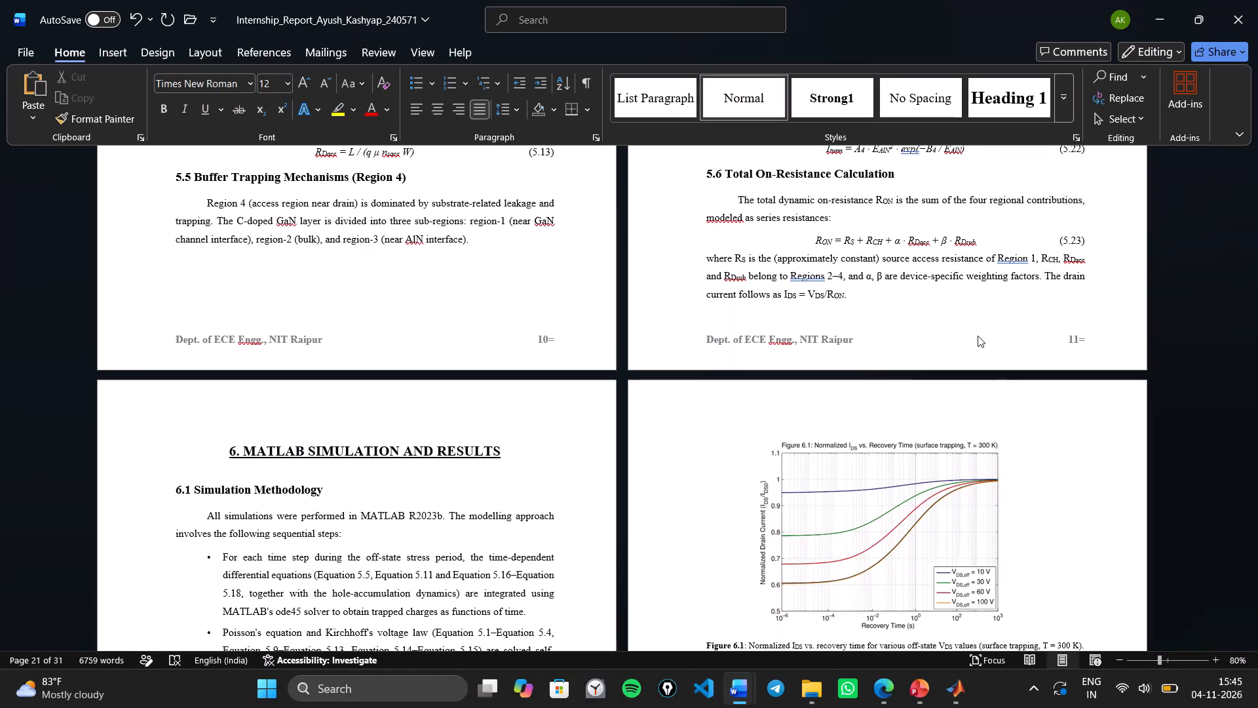
{"action": "scroll", "coordinate": [978, 336], "scroll_direction": "down", "scroll_amount": 1}
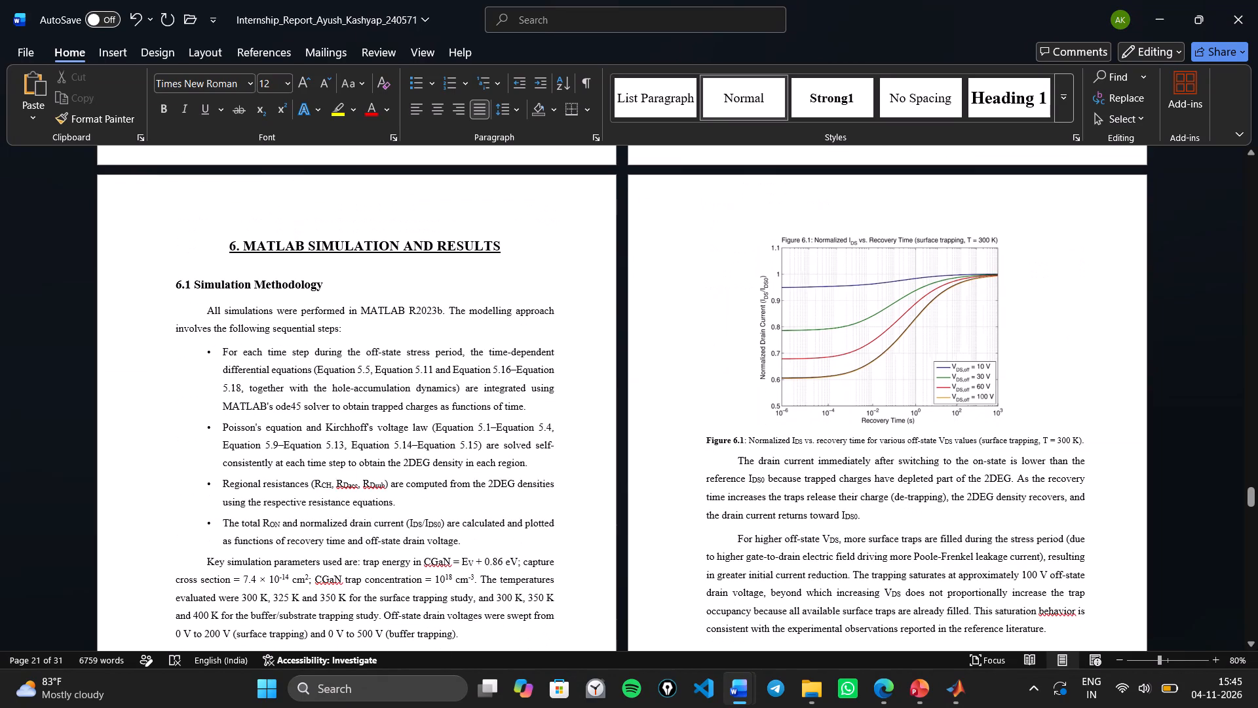
{"action": "scroll", "coordinate": [978, 336], "scroll_direction": "down", "scroll_amount": 1}
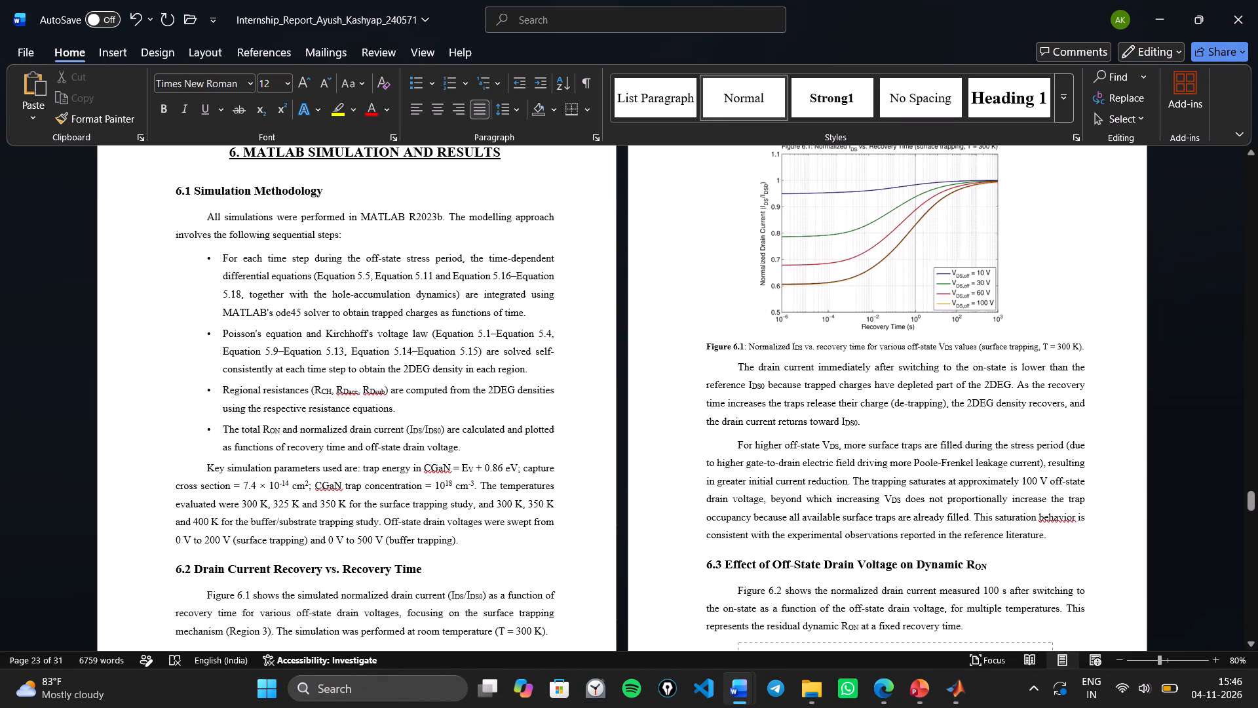
{"action": "scroll", "coordinate": [978, 336], "scroll_direction": "up", "scroll_amount": 3}
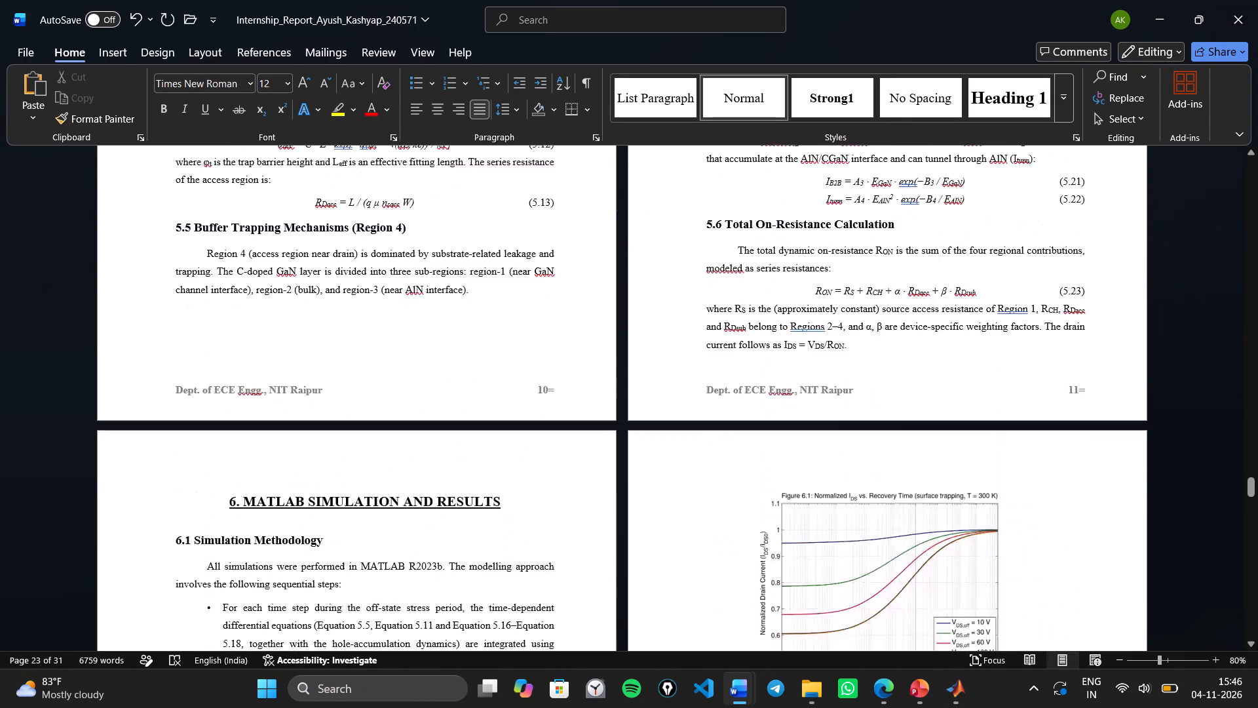
Look through the report from the internship profile to chapter 6, examining the tables, the figures and the Figure 6.1 page layout.
{"action": "scroll", "coordinate": [978, 336], "scroll_direction": "up", "scroll_amount": 3}
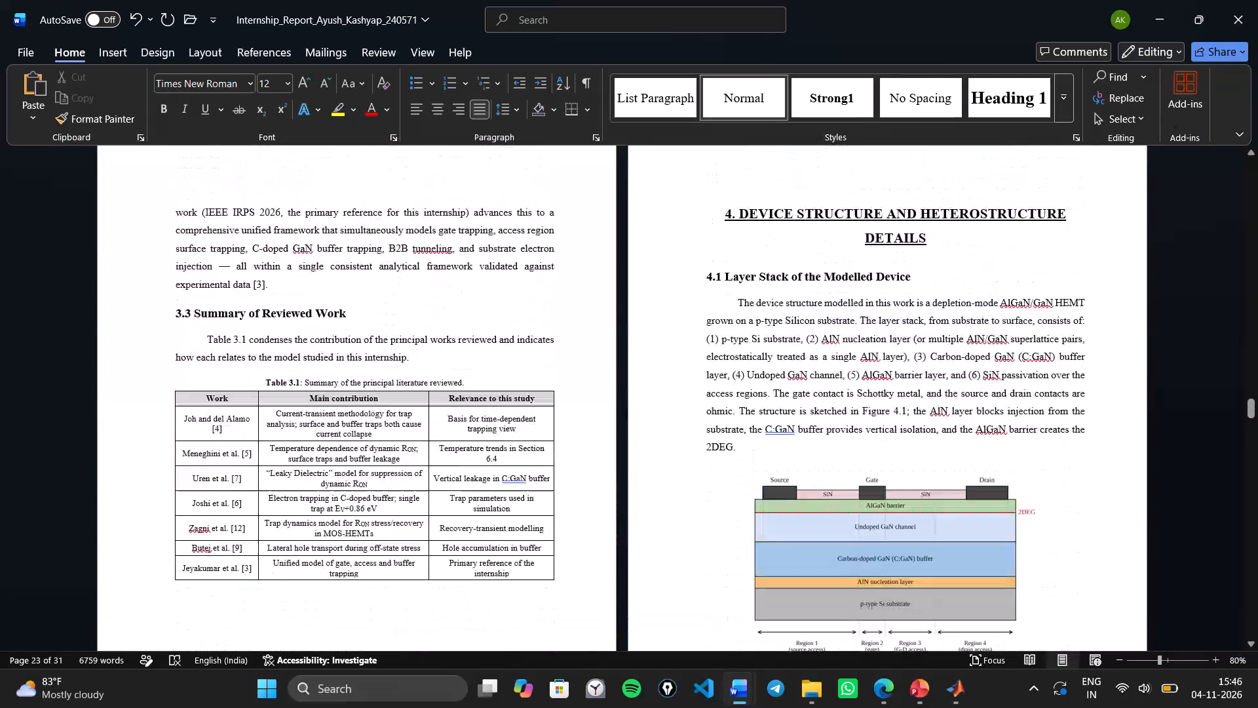
{"action": "scroll", "coordinate": [978, 336], "scroll_direction": "up", "scroll_amount": 2}
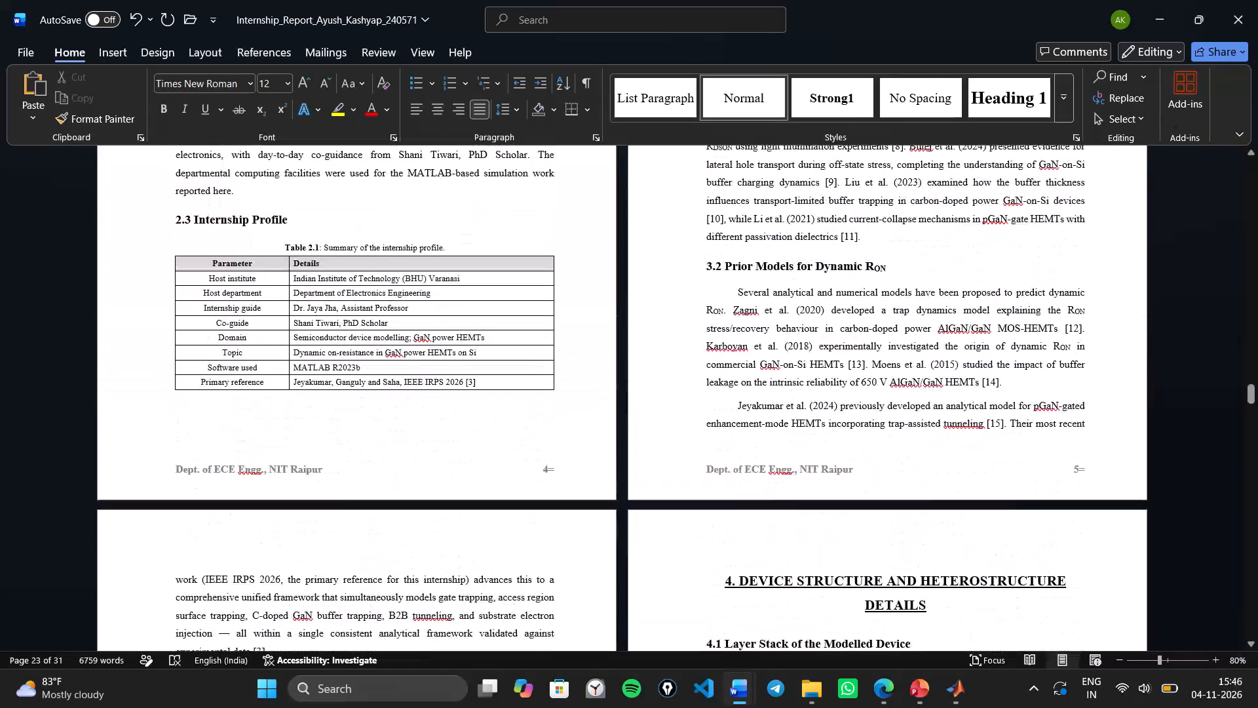
{"action": "scroll", "coordinate": [978, 336], "scroll_direction": "down", "scroll_amount": 3}
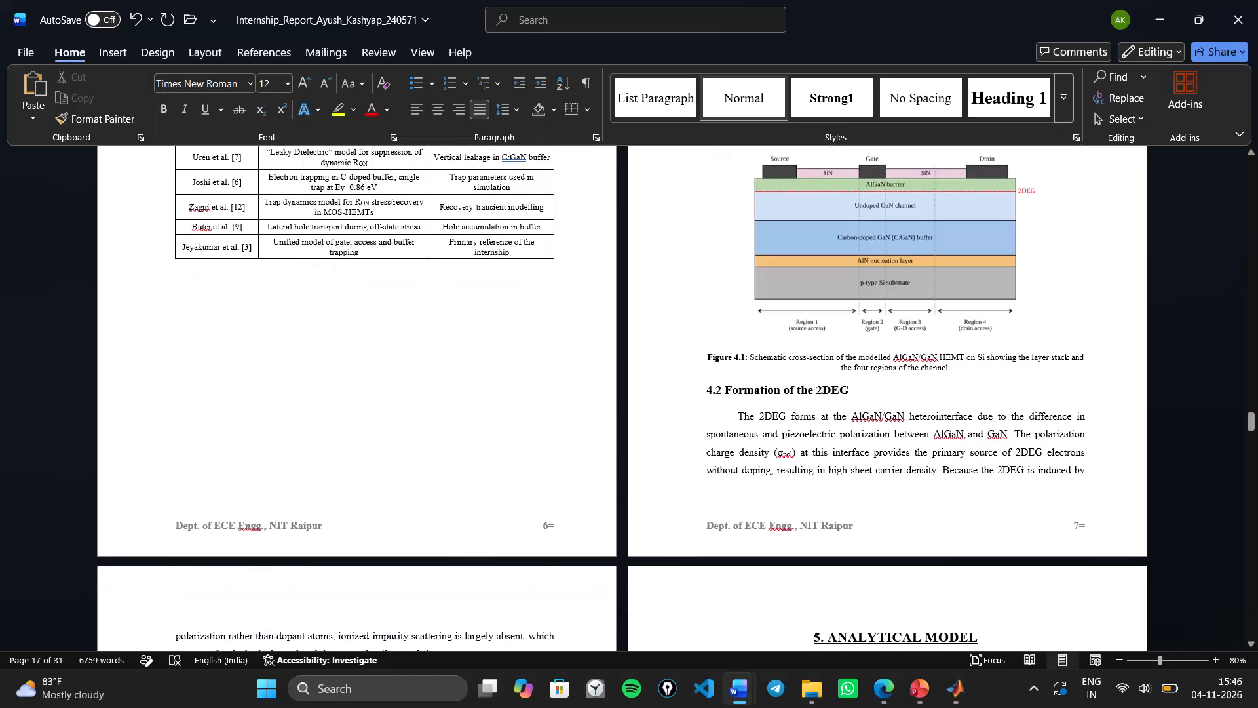
{"action": "scroll", "coordinate": [978, 336], "scroll_direction": "down", "scroll_amount": 2}
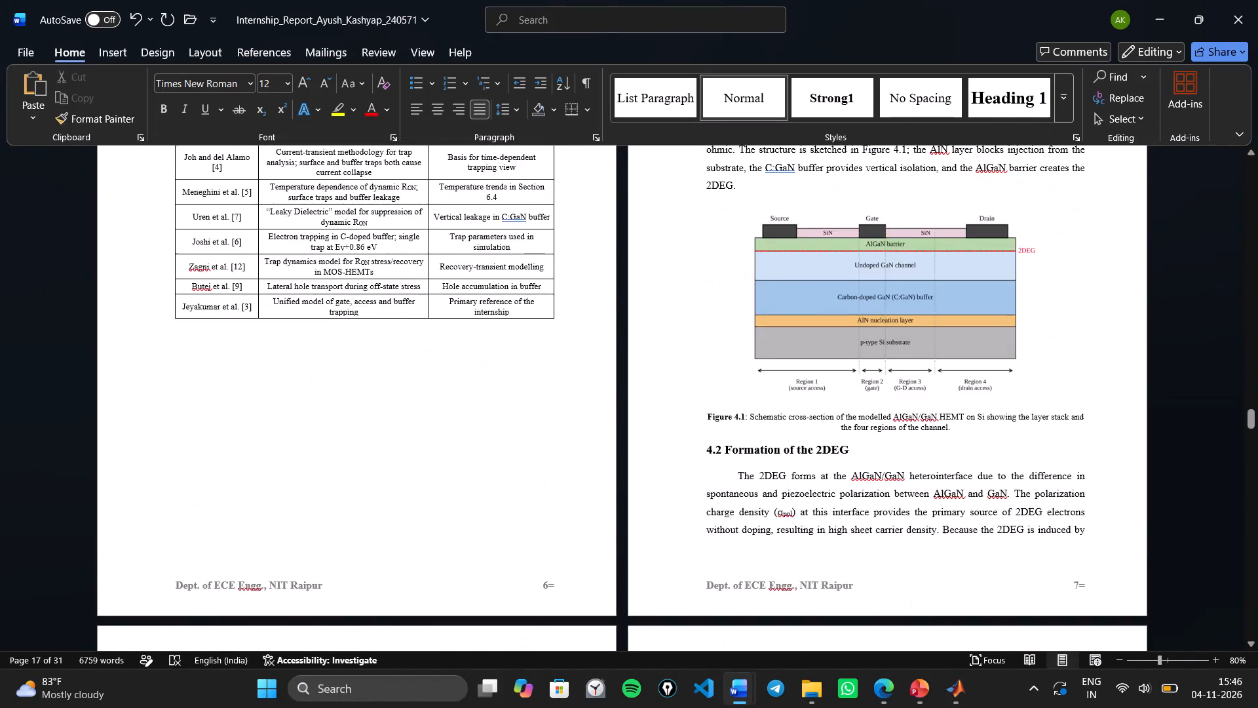
{"action": "scroll", "coordinate": [978, 336], "scroll_direction": "down", "scroll_amount": 3}
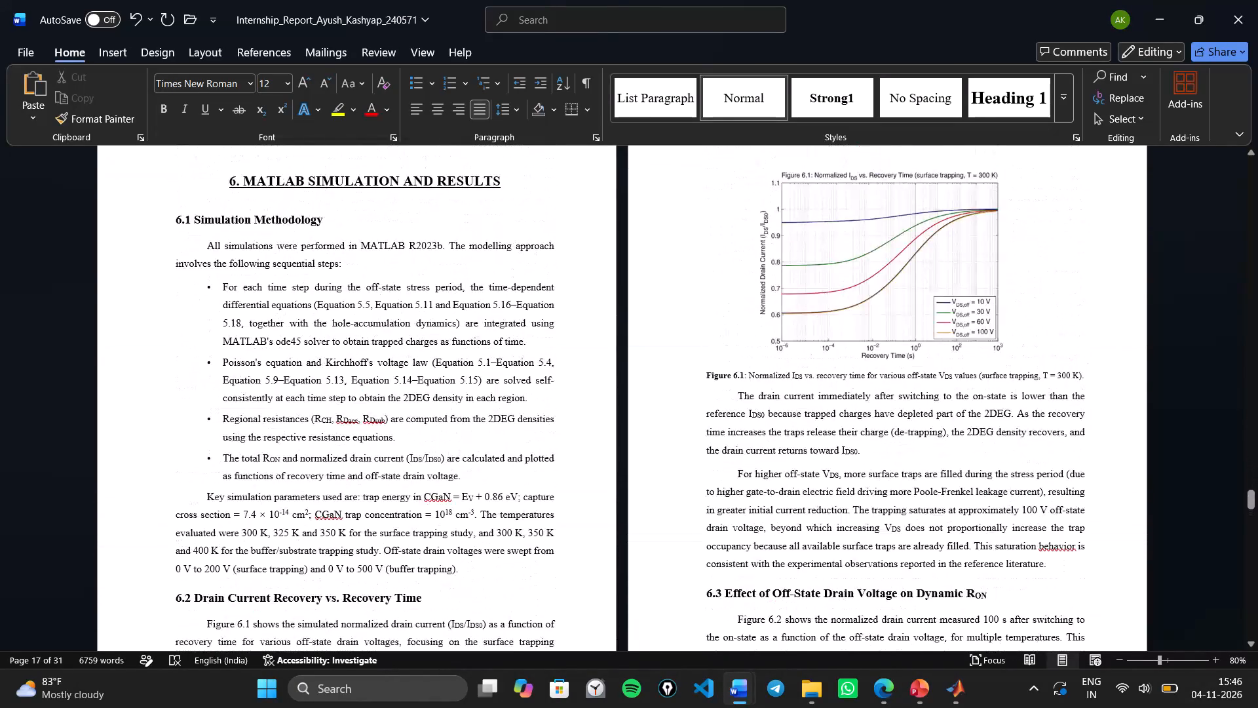
{"action": "scroll", "coordinate": [978, 336], "scroll_direction": "up", "scroll_amount": 1, "text": "ctrl"}
{"action": "scroll", "coordinate": [978, 336], "scroll_direction": "up", "scroll_amount": 1}
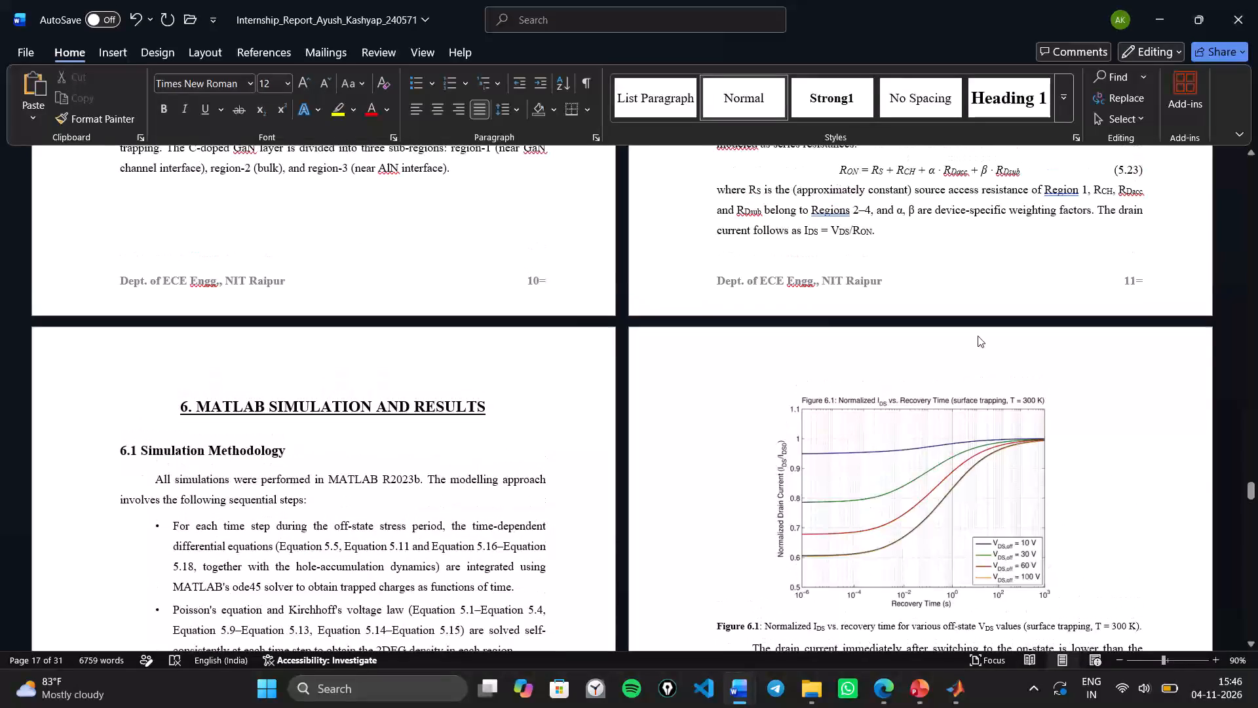
{"action": "scroll", "coordinate": [978, 336], "scroll_direction": "right", "scroll_amount": 1}
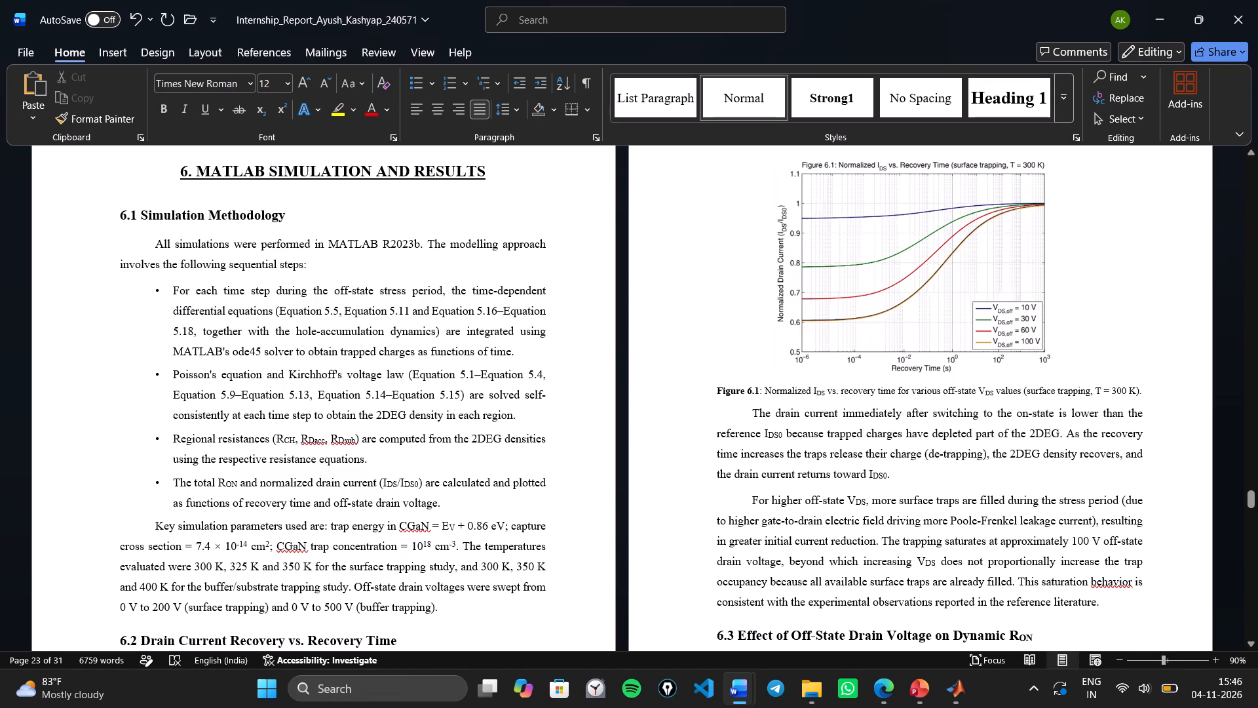
{"action": "scroll", "coordinate": [1050, 408], "scroll_direction": "down", "scroll_amount": 1, "text": "ctrl"}
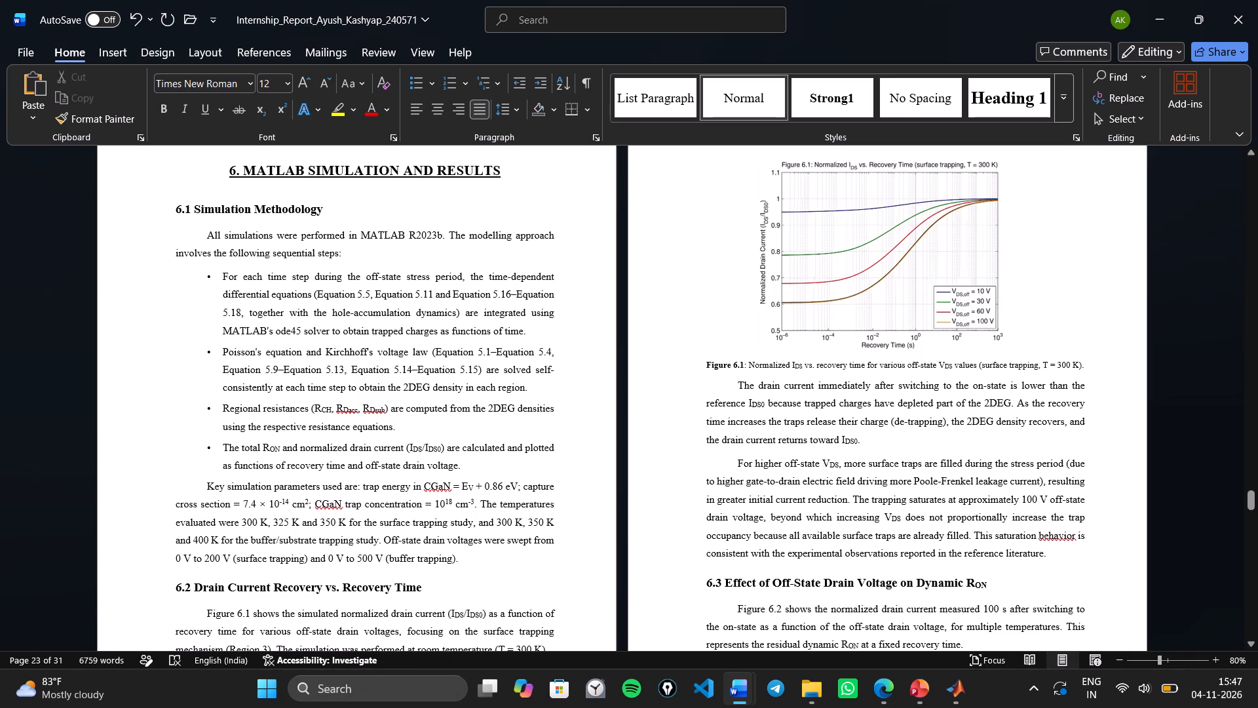
Copy section 6.3 from its heading through the Figure 6.2 plot placeholder and caption.
{"action": "scroll", "coordinate": [1021, 462], "scroll_direction": "down", "scroll_amount": 2}
{"action": "left_click", "coordinate": [854, 383]}
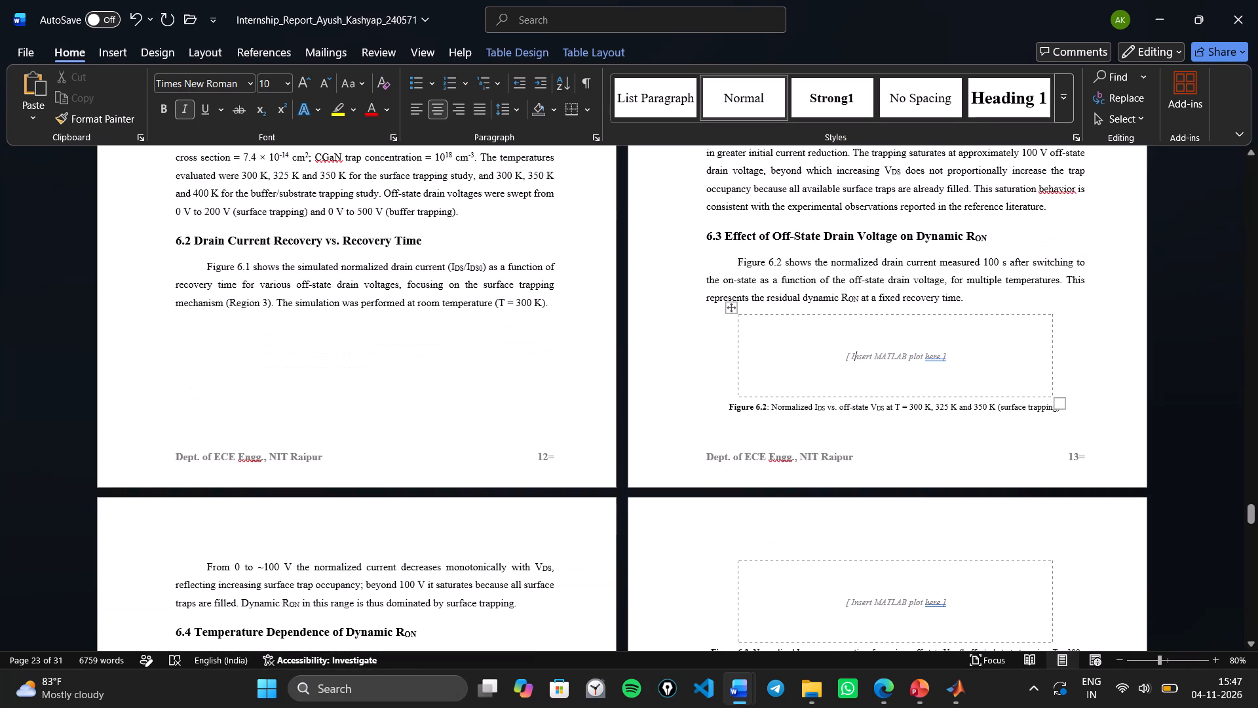
{"action": "left_click_drag", "start_coordinate": [721, 235], "coordinate": [899, 362]}
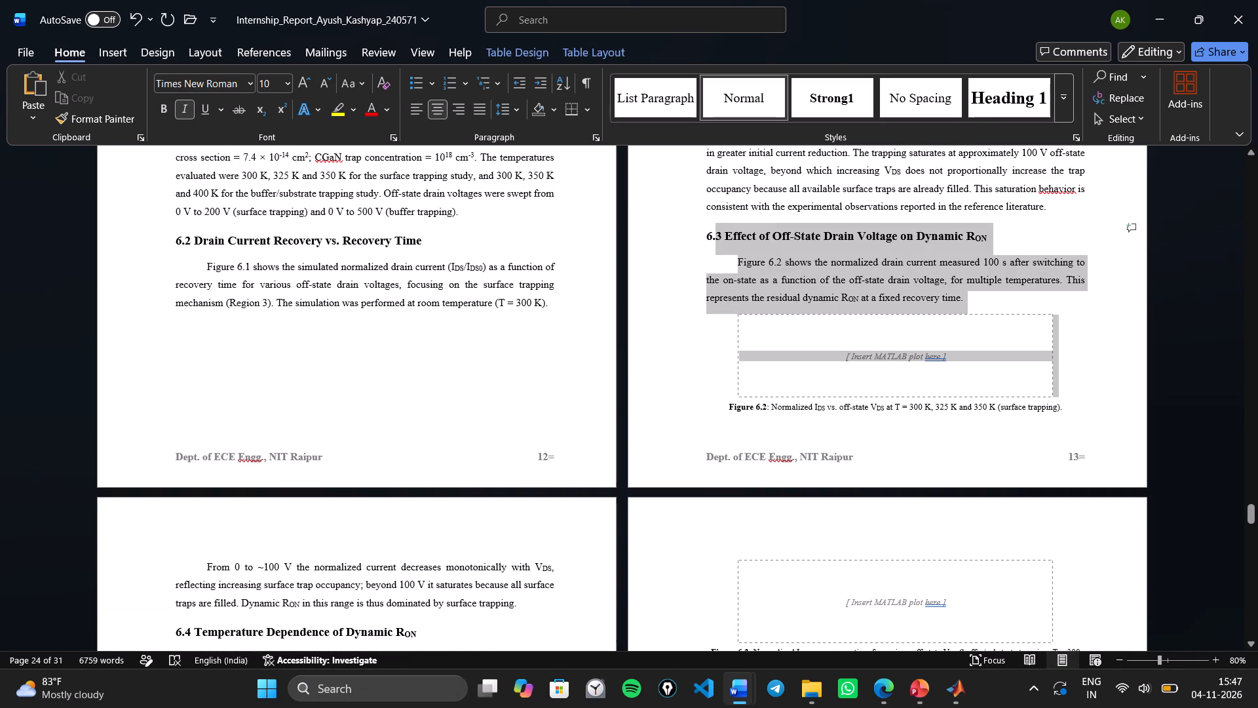
{"action": "left_click_drag", "start_coordinate": [899, 362], "coordinate": [1056, 403]}
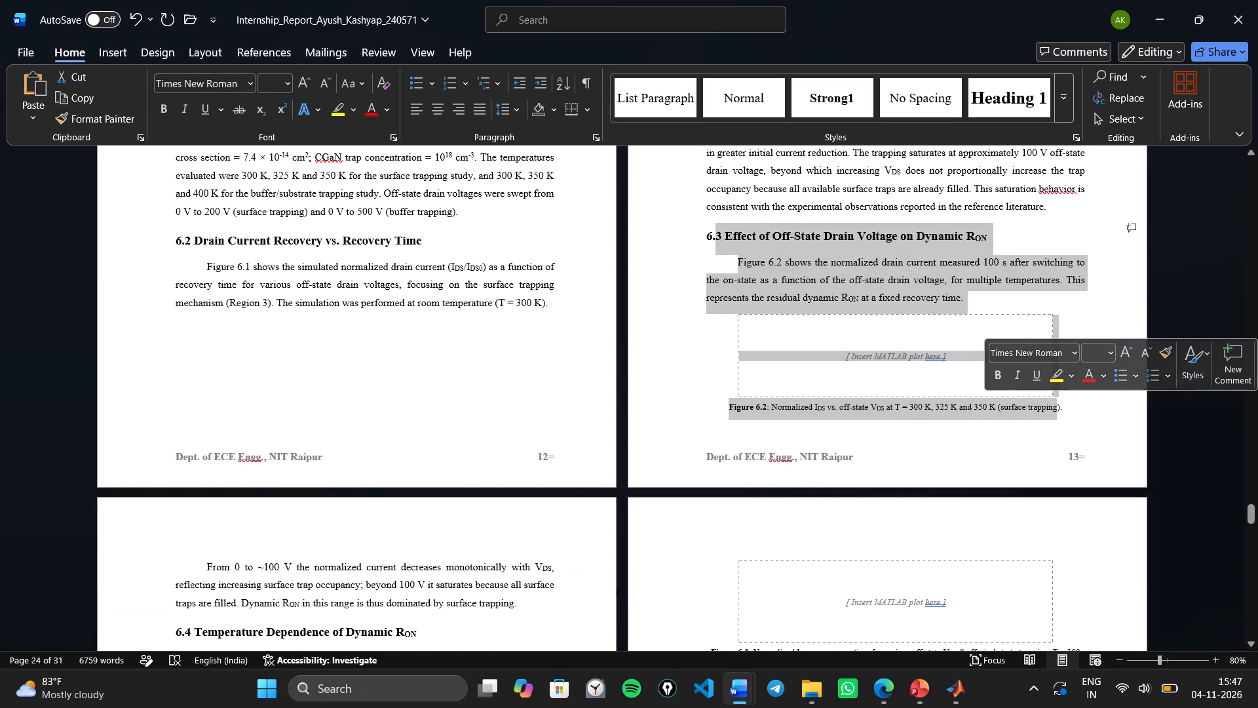
{"action": "left_click", "coordinate": [1062, 410]}
{"action": "left_click_drag", "start_coordinate": [1062, 410], "coordinate": [719, 243]}
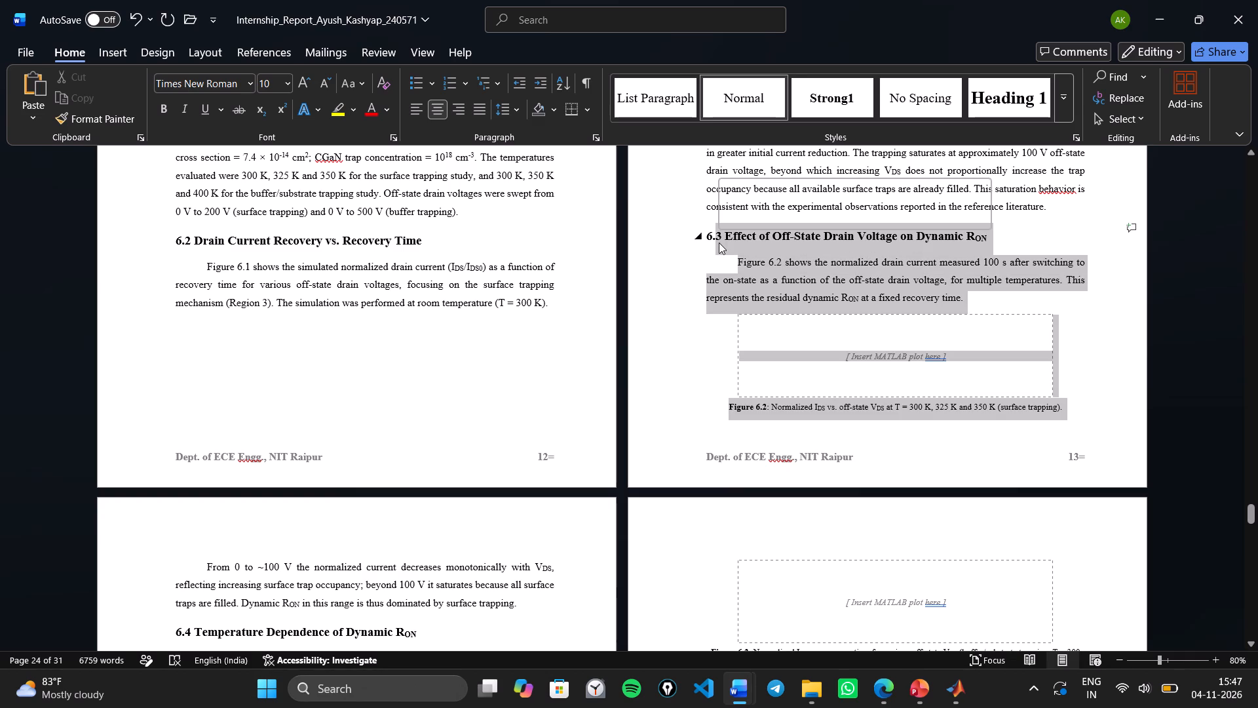
{"action": "left_click", "coordinate": [706, 233]}
{"action": "left_click_drag", "start_coordinate": [706, 233], "coordinate": [802, 243]}
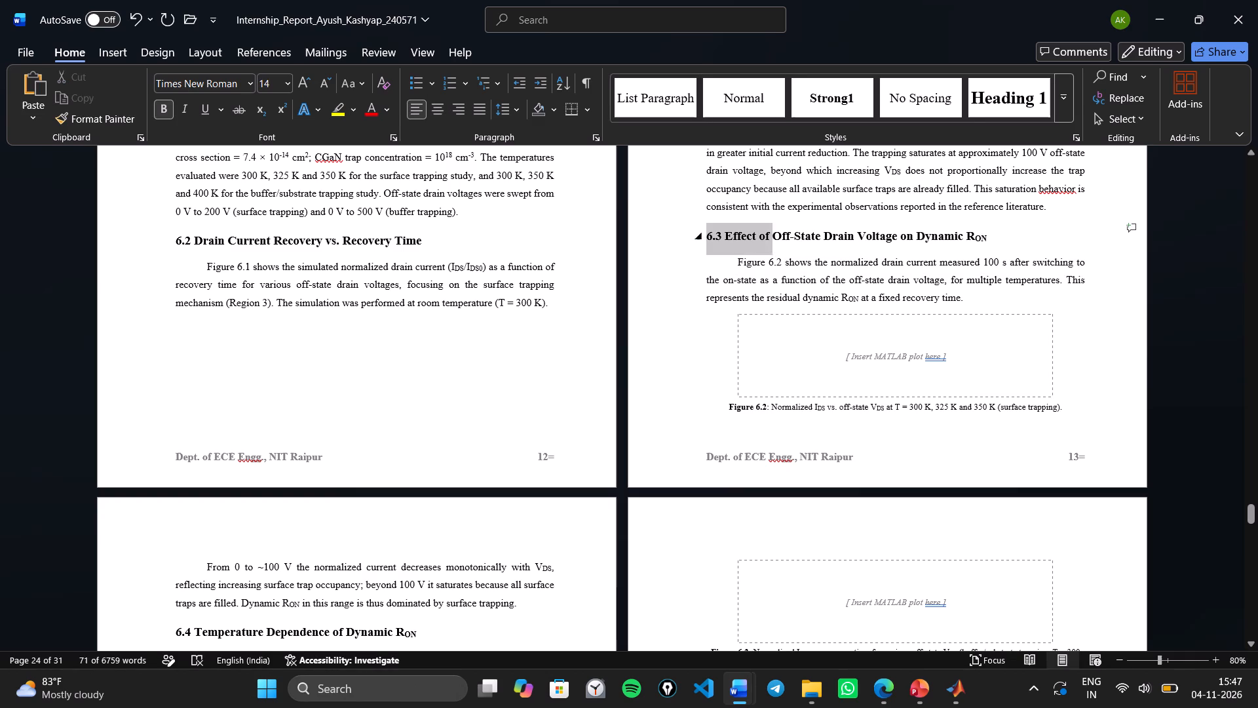
{"action": "left_click_drag", "start_coordinate": [802, 243], "coordinate": [1065, 408]}
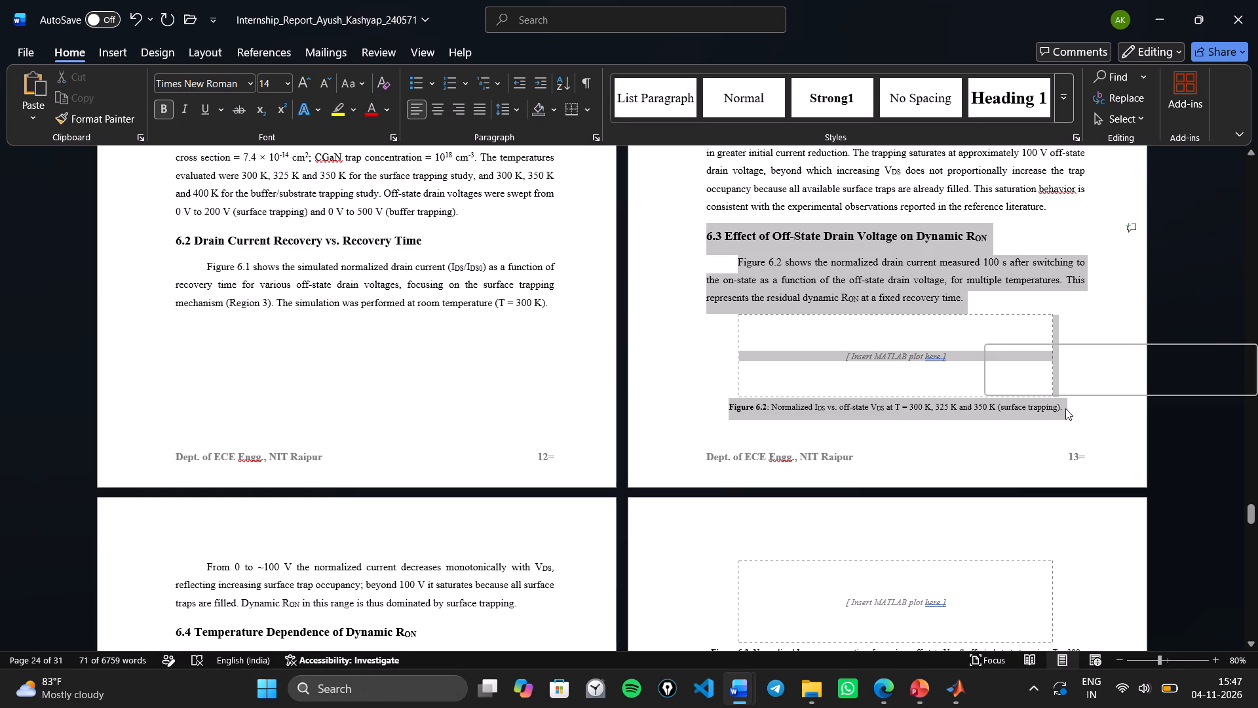
{"action": "key", "text": "ctrl+x"}
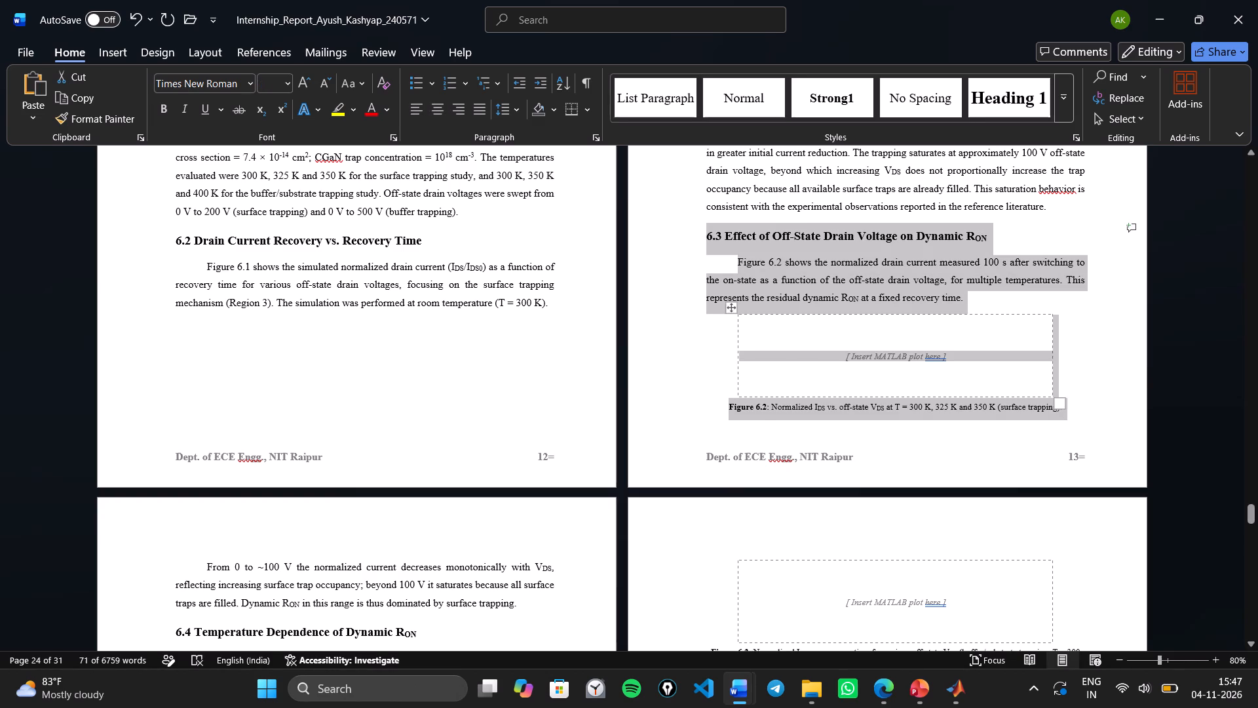
{"action": "key", "text": "ctrl+z"}
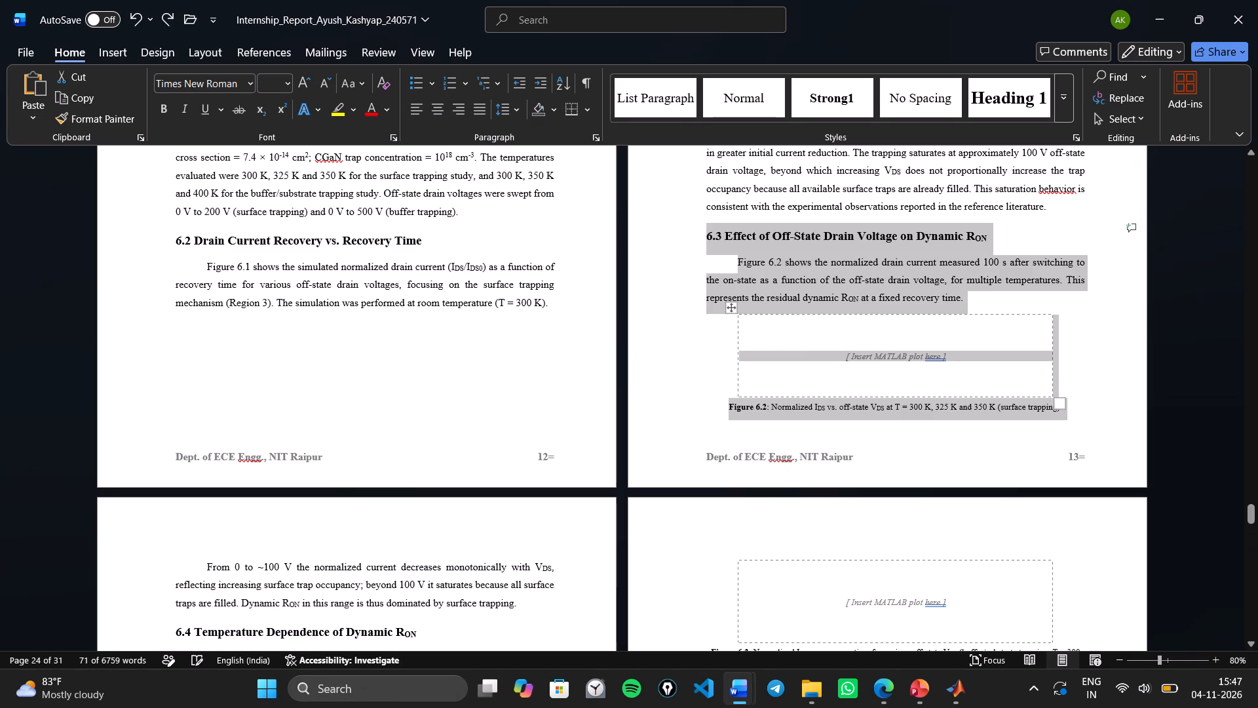
{"action": "key", "text": "ctrl+c"}
{"action": "left_click", "coordinate": [1198, 444]}
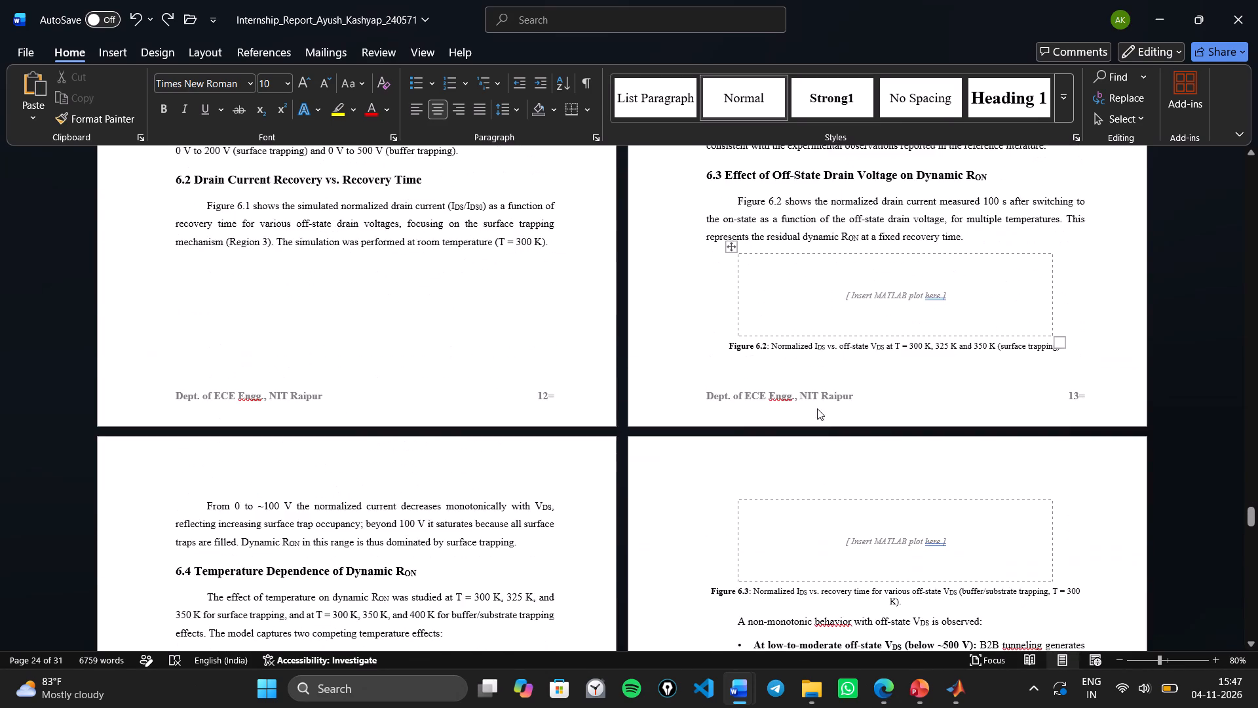
{"action": "scroll", "coordinate": [817, 408], "scroll_direction": "down", "scroll_amount": 1}
{"action": "scroll", "coordinate": [761, 353], "scroll_direction": "up", "scroll_amount": 1}
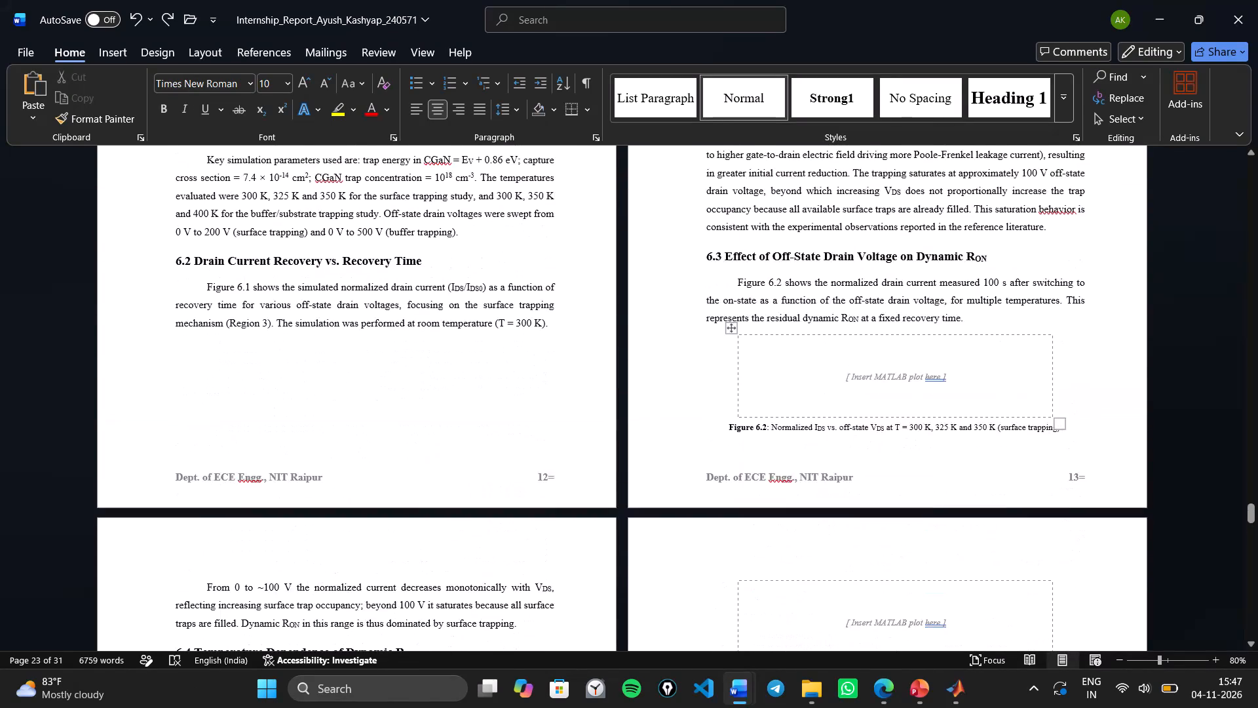
{"action": "scroll", "coordinate": [761, 353], "scroll_direction": "up", "scroll_amount": 1}
{"action": "left_click", "coordinate": [978, 399]}
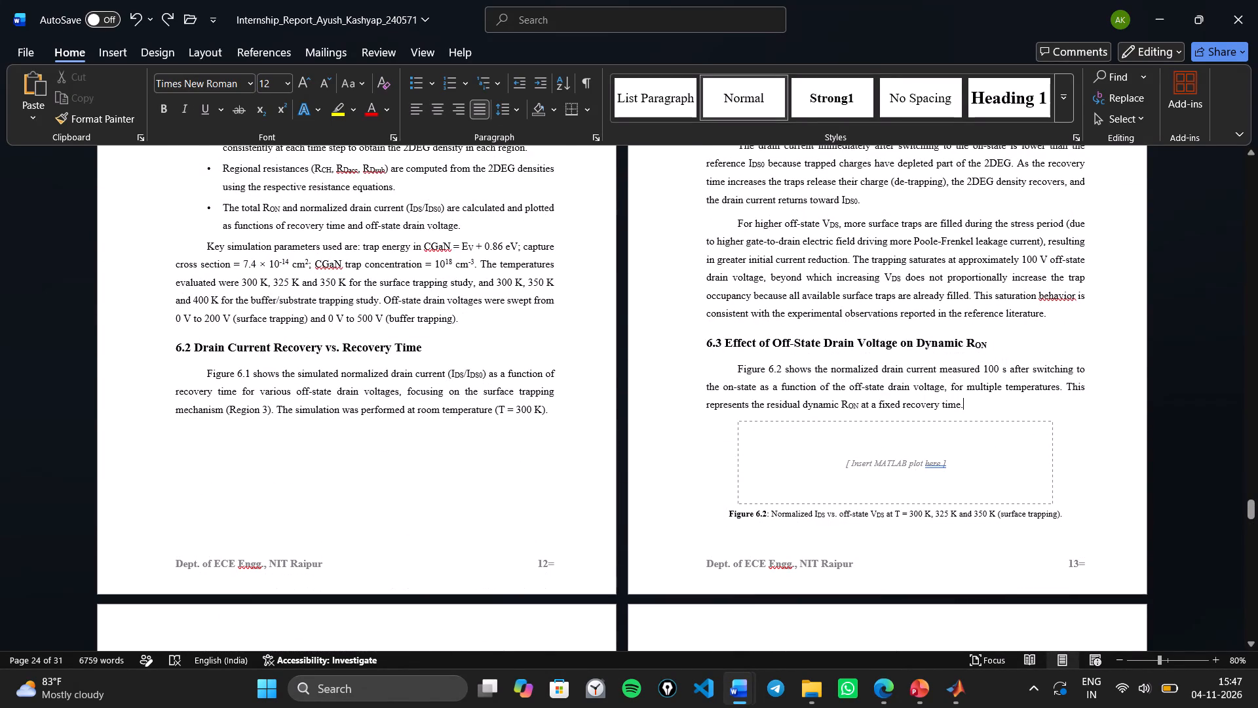
{"action": "key", "text": "Return"}
Check the page layout and the remaining plot placeholders and figures from section 6.2 through chapter 7.
{"action": "scroll", "coordinate": [978, 399], "scroll_direction": "down", "scroll_amount": 1}
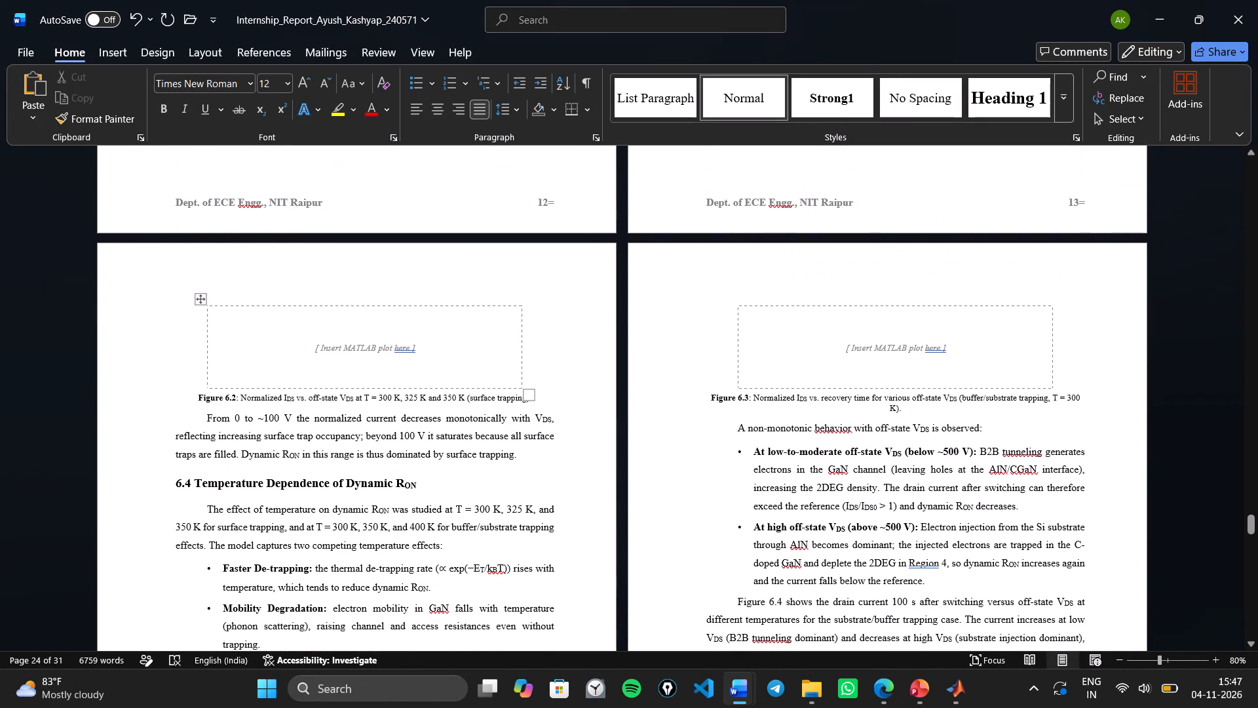
{"action": "left_click", "coordinate": [467, 362]}
{"action": "scroll", "coordinate": [563, 387], "scroll_direction": "down", "scroll_amount": 2}
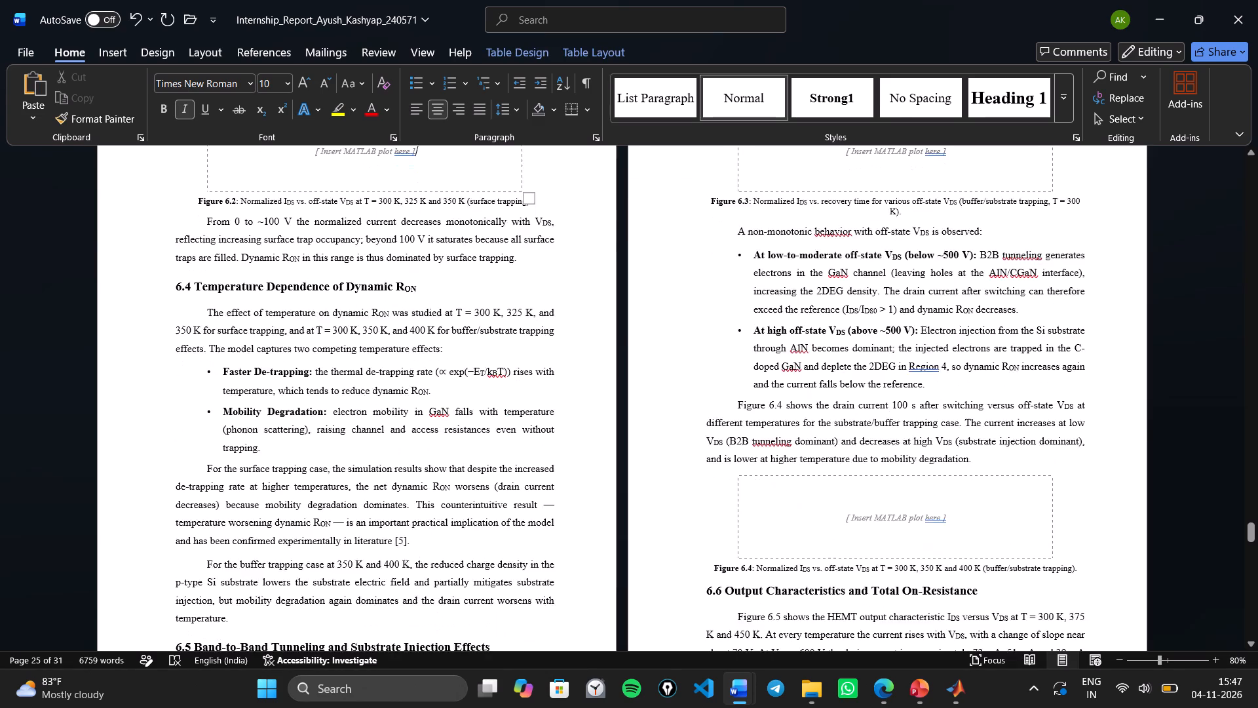
{"action": "scroll", "coordinate": [563, 387], "scroll_direction": "down", "scroll_amount": 2}
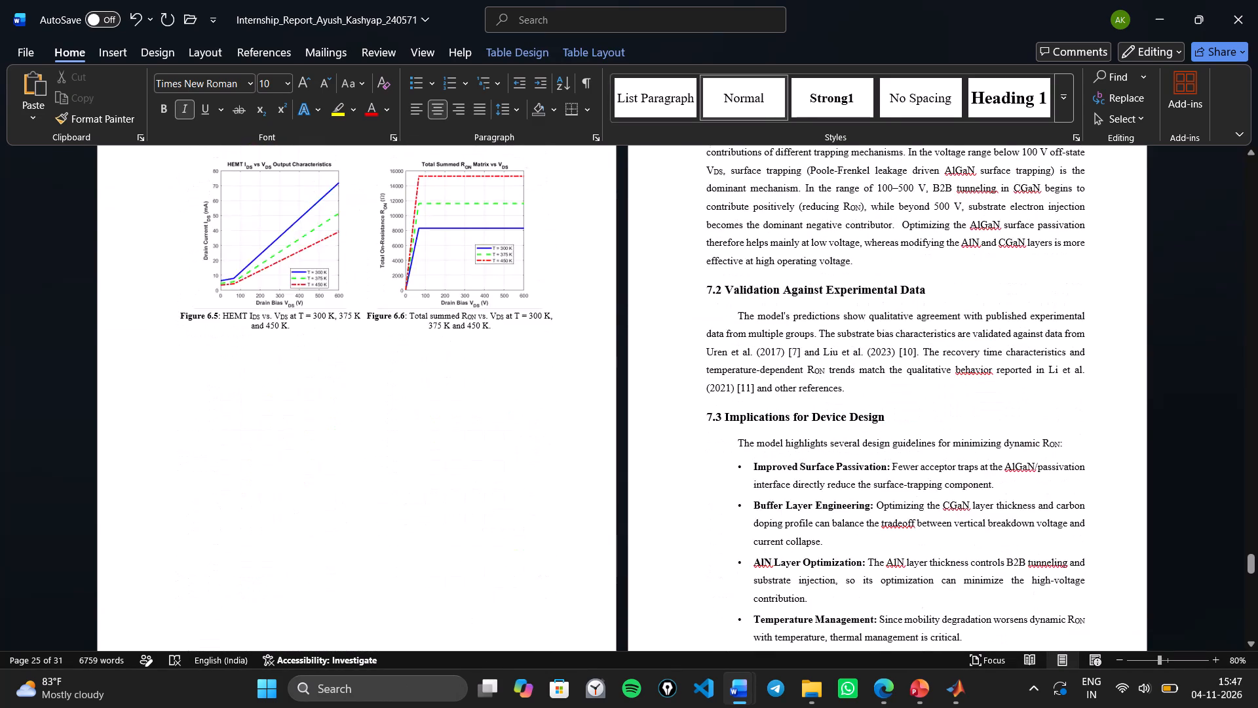
{"action": "scroll", "coordinate": [563, 387], "scroll_direction": "up", "scroll_amount": 2}
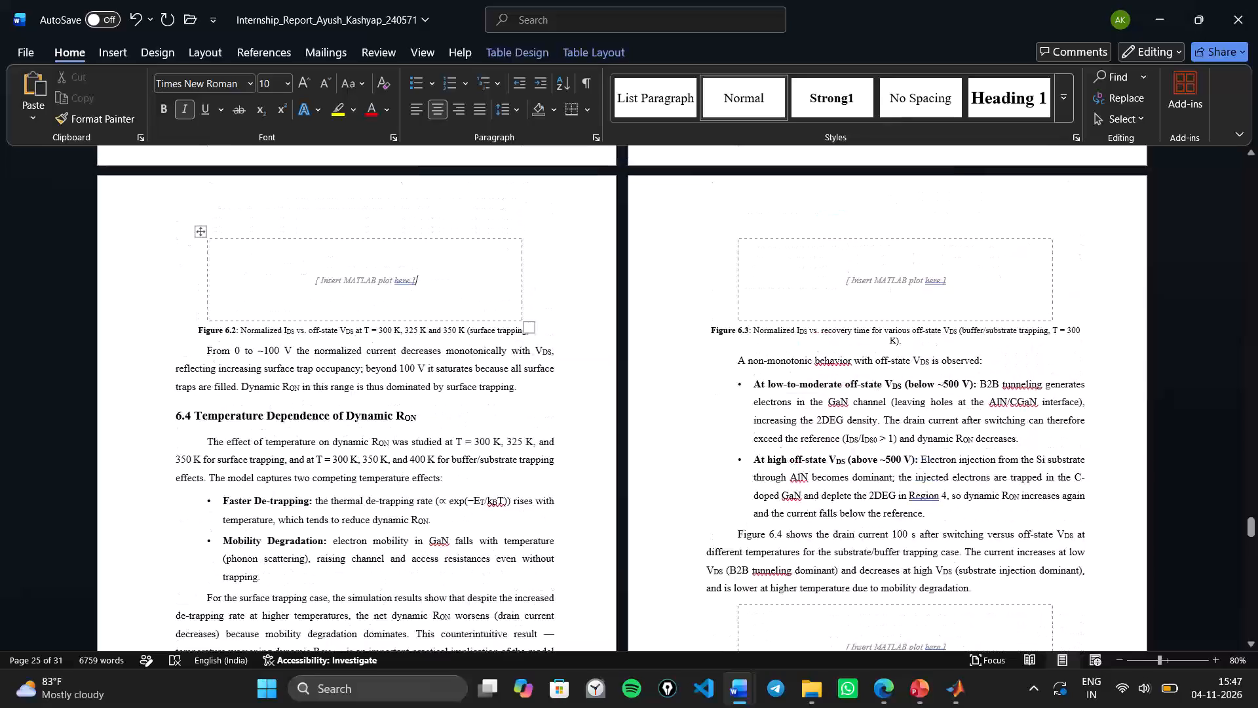
{"action": "scroll", "coordinate": [563, 387], "scroll_direction": "up", "scroll_amount": 2}
{"action": "scroll", "coordinate": [563, 387], "scroll_direction": "down", "scroll_amount": 1}
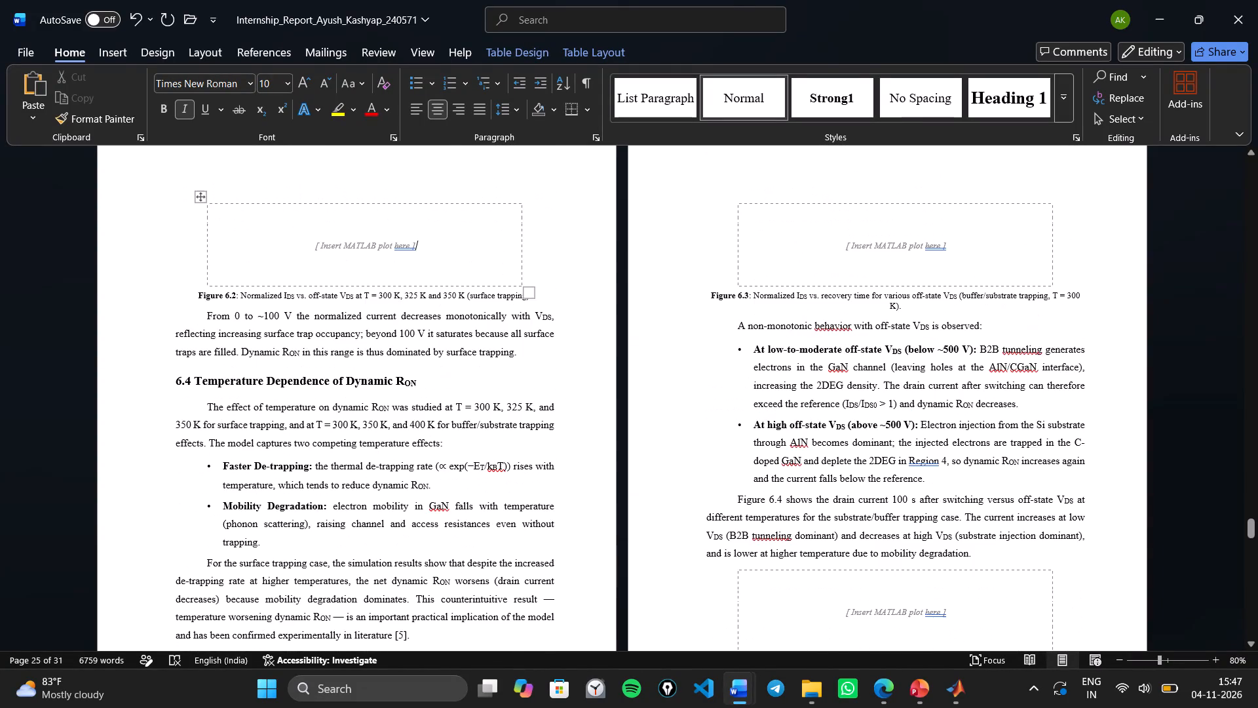
{"action": "scroll", "coordinate": [601, 376], "scroll_direction": "up", "scroll_amount": 1}
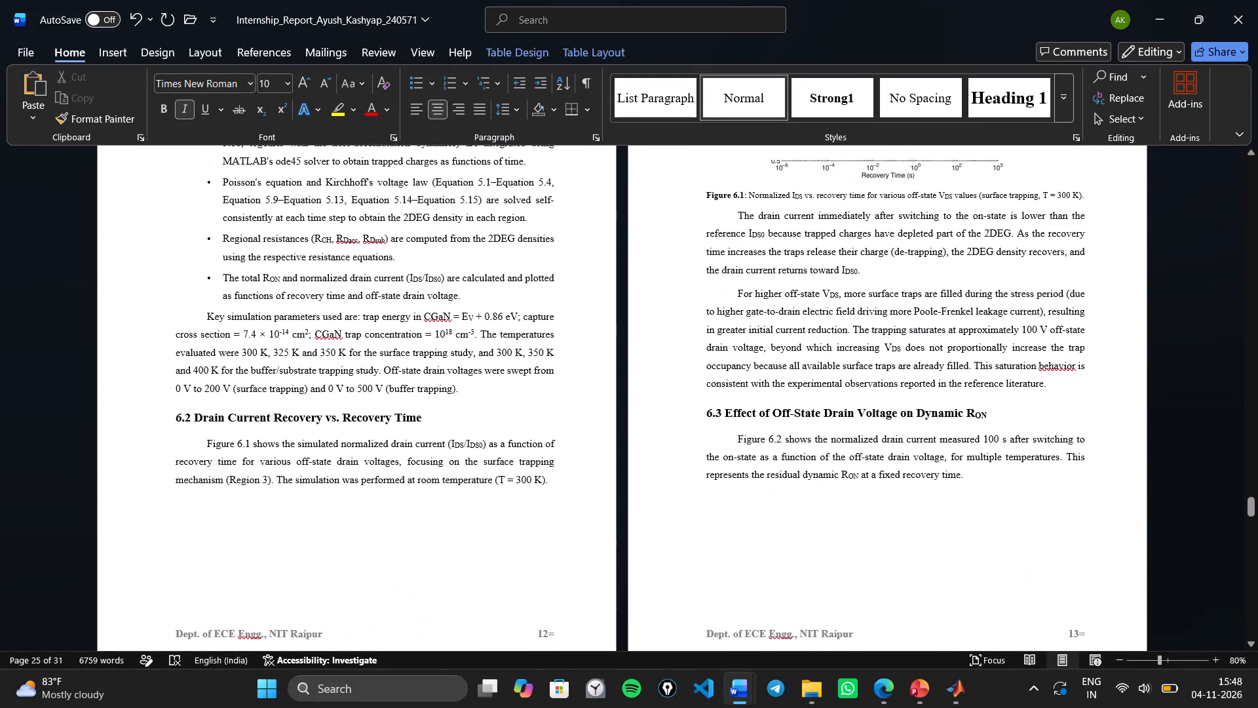
{"action": "scroll", "coordinate": [601, 376], "scroll_direction": "up", "scroll_amount": 1}
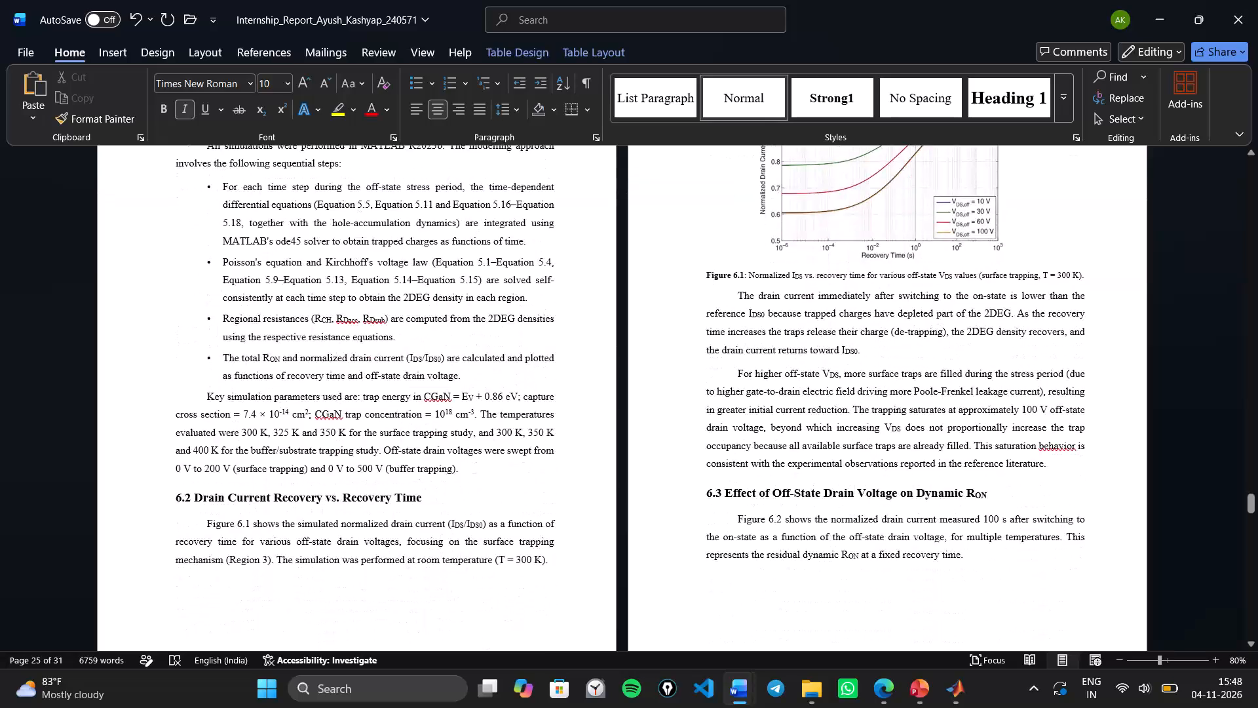
Check the page layout, blank gaps and remaining plot placeholders from section 5.5 through the start of chapter 7.
{"action": "scroll", "coordinate": [601, 376], "scroll_direction": "up", "scroll_amount": 2}
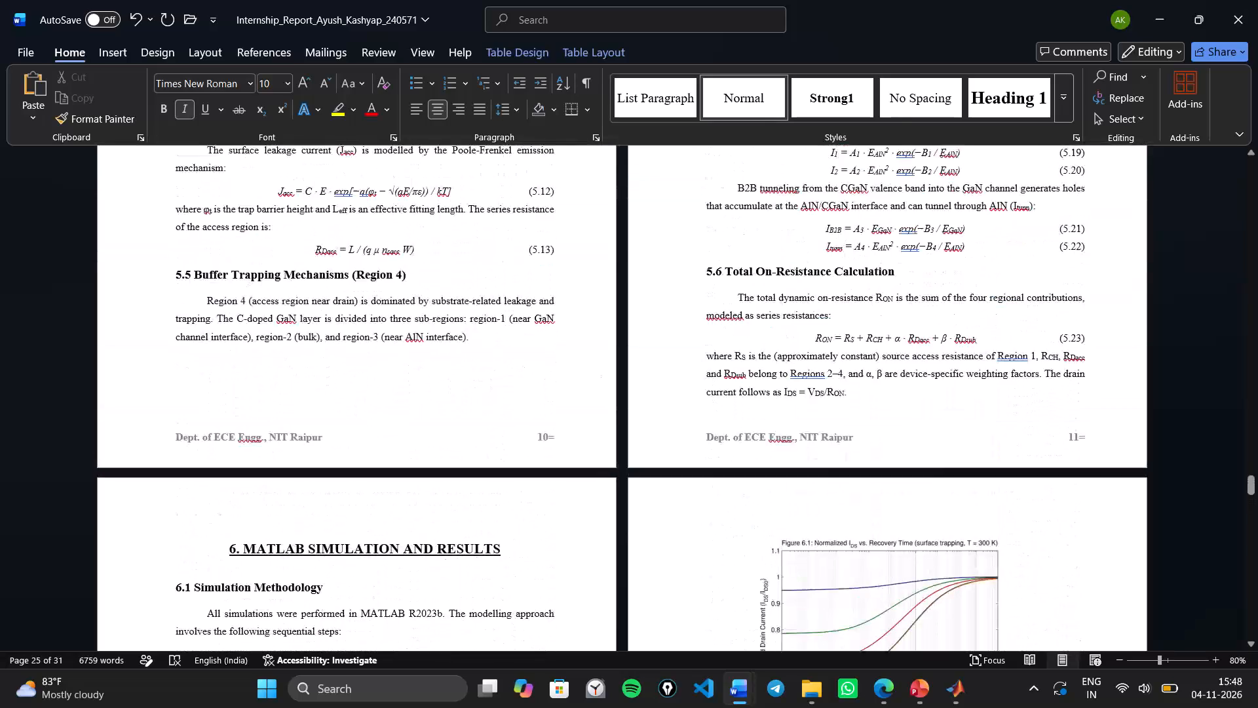
{"action": "scroll", "coordinate": [601, 376], "scroll_direction": "up", "scroll_amount": 1}
{"action": "scroll", "coordinate": [601, 376], "scroll_direction": "up", "scroll_amount": 2, "text": "ctrl"}
{"action": "scroll", "coordinate": [601, 376], "scroll_direction": "down", "scroll_amount": 1}
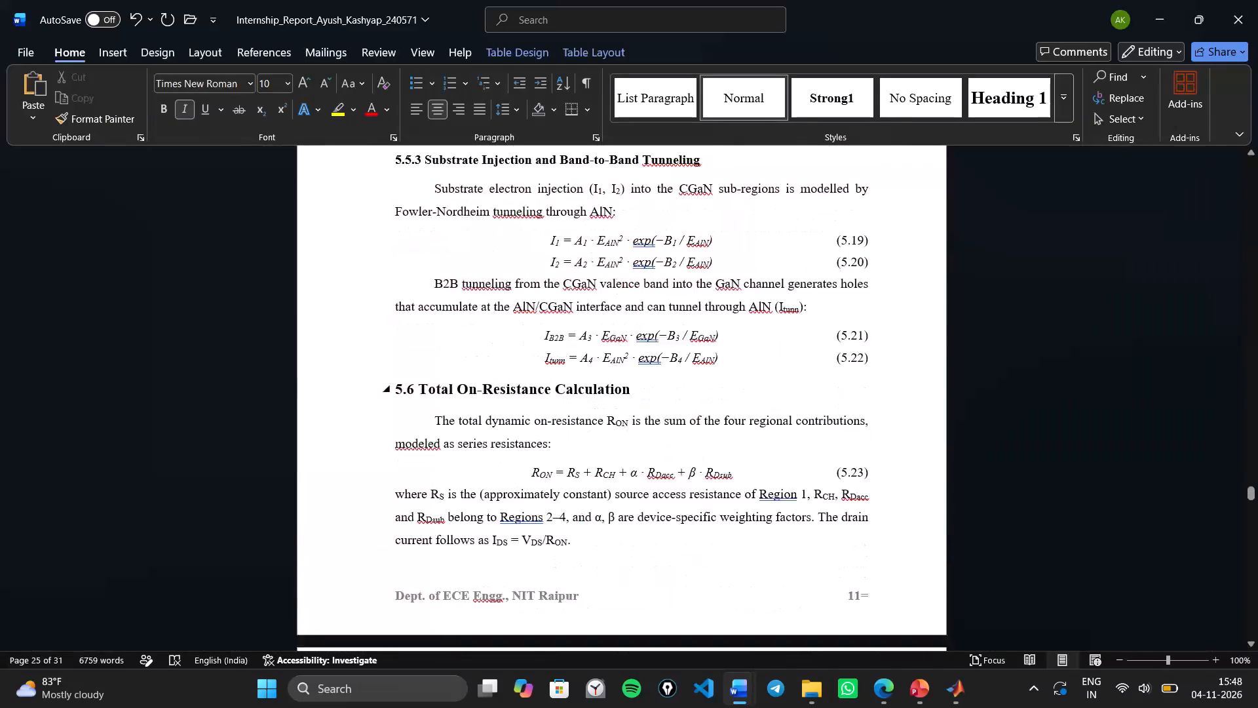
{"action": "scroll", "coordinate": [601, 376], "scroll_direction": "down", "scroll_amount": 3}
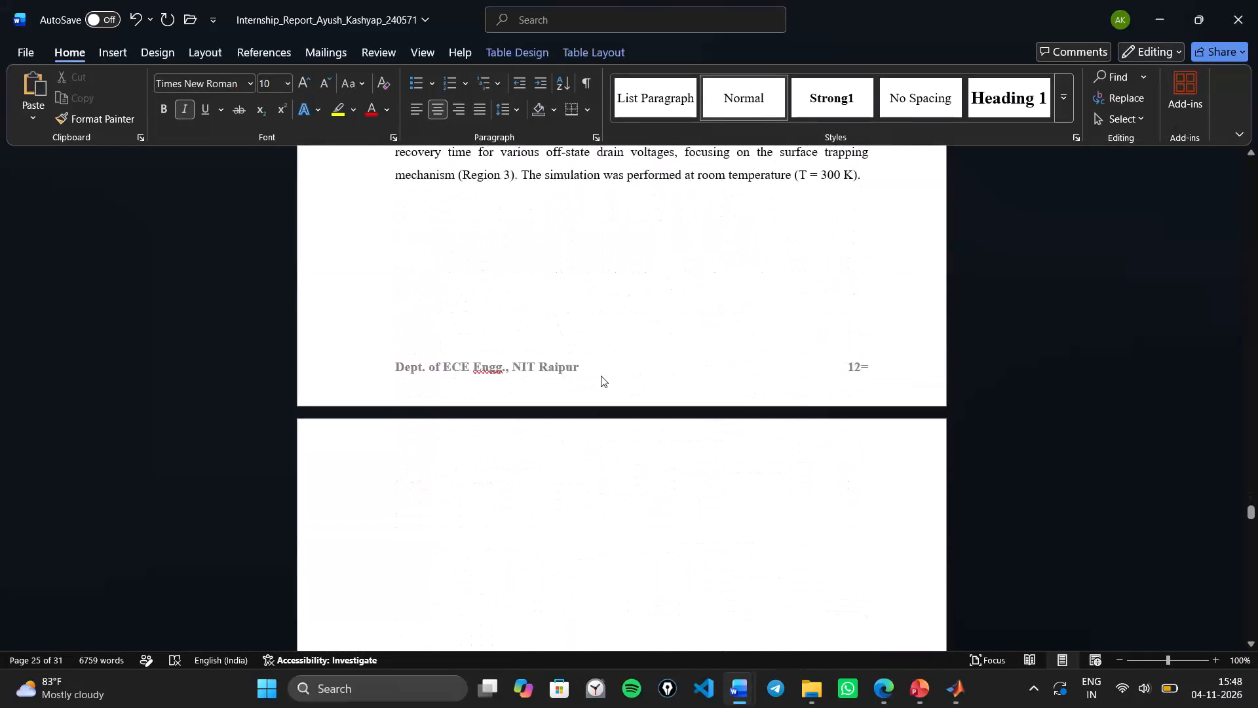
{"action": "scroll", "coordinate": [601, 376], "scroll_direction": "down", "scroll_amount": 3}
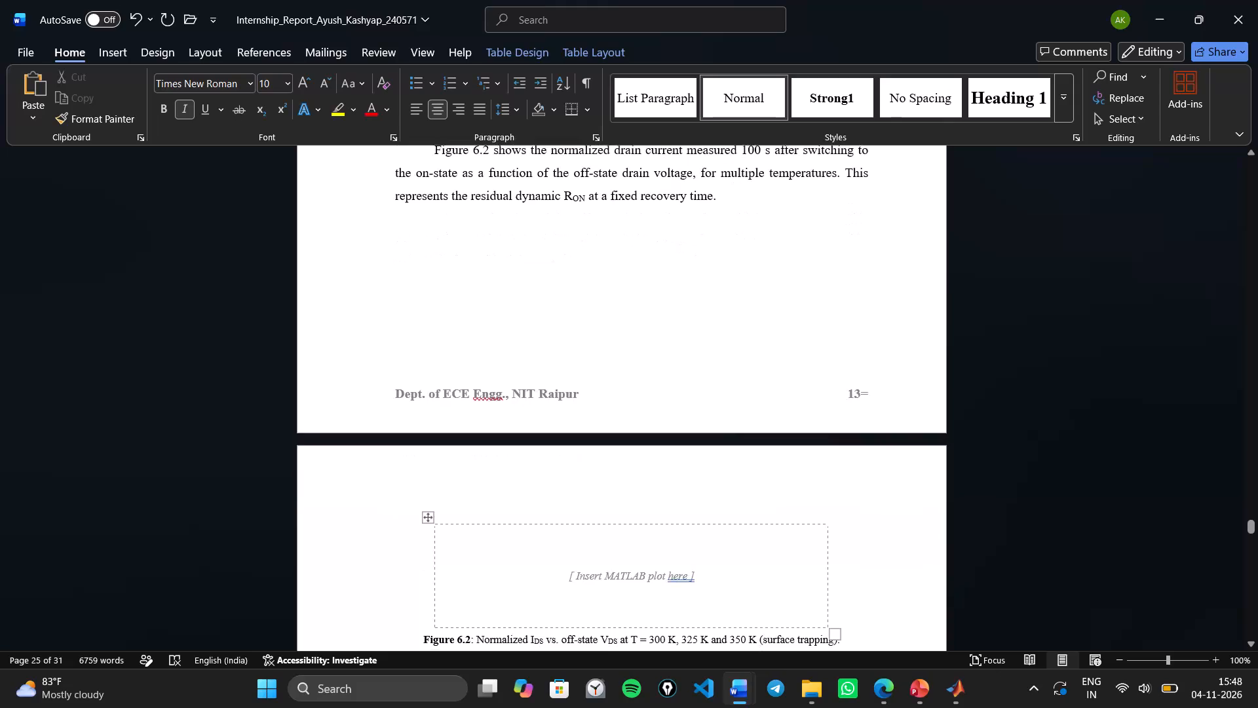
{"action": "scroll", "coordinate": [601, 376], "scroll_direction": "down", "scroll_amount": 3}
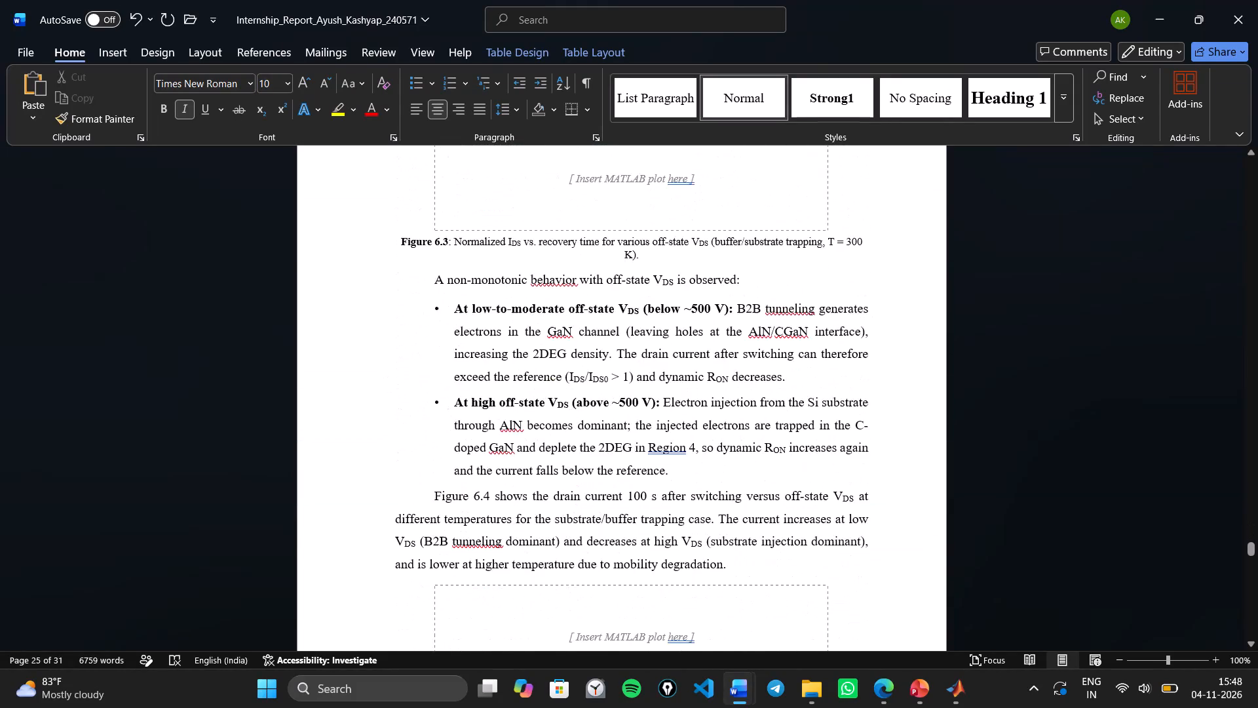
{"action": "scroll", "coordinate": [601, 376], "scroll_direction": "down", "scroll_amount": 2}
{"action": "scroll", "coordinate": [601, 376], "scroll_direction": "up", "scroll_amount": 1}
{"action": "scroll", "coordinate": [601, 376], "scroll_direction": "down", "scroll_amount": 1}
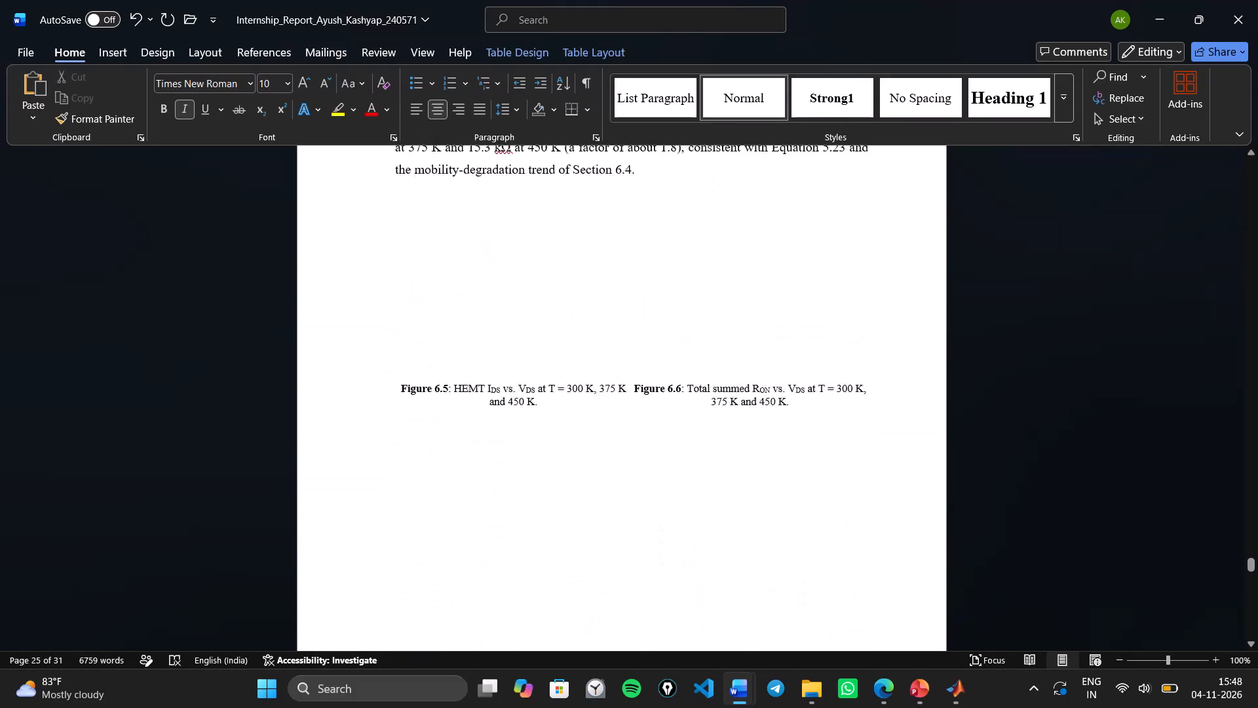
{"action": "scroll", "coordinate": [601, 376], "scroll_direction": "down", "scroll_amount": 2}
{"action": "scroll", "coordinate": [601, 376], "scroll_direction": "up", "scroll_amount": 1}
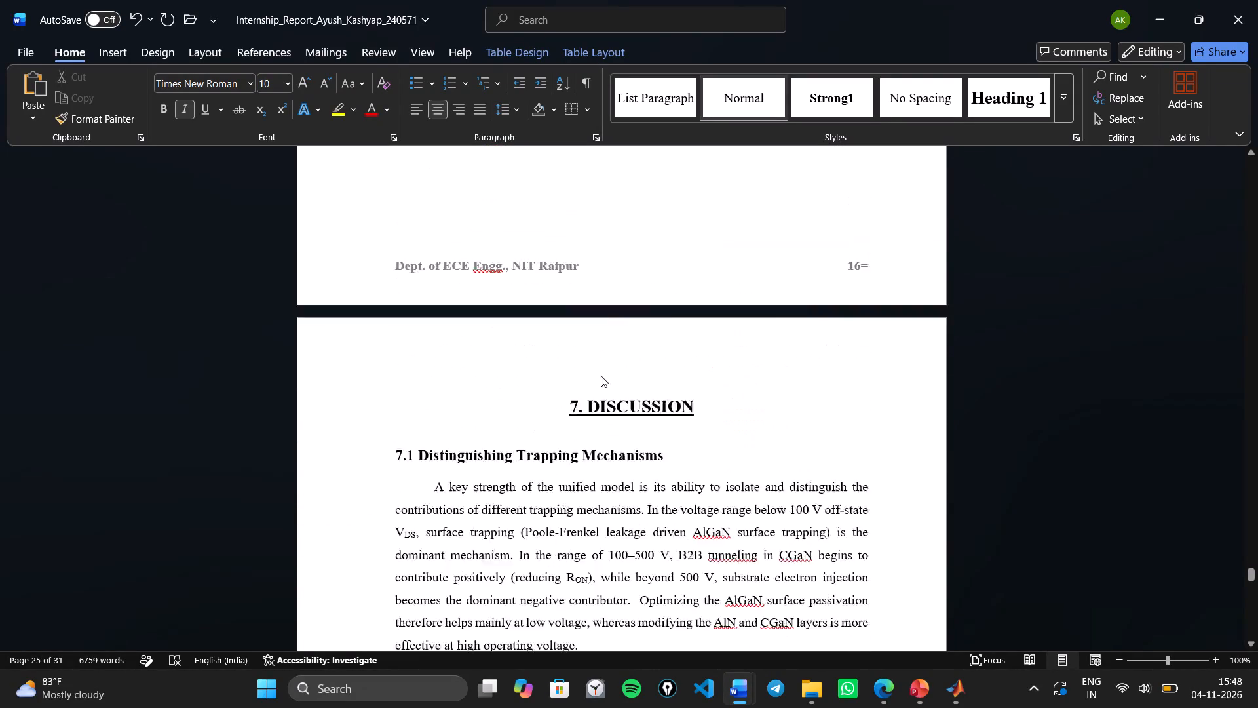
{"action": "scroll", "coordinate": [601, 376], "scroll_direction": "up", "scroll_amount": 1}
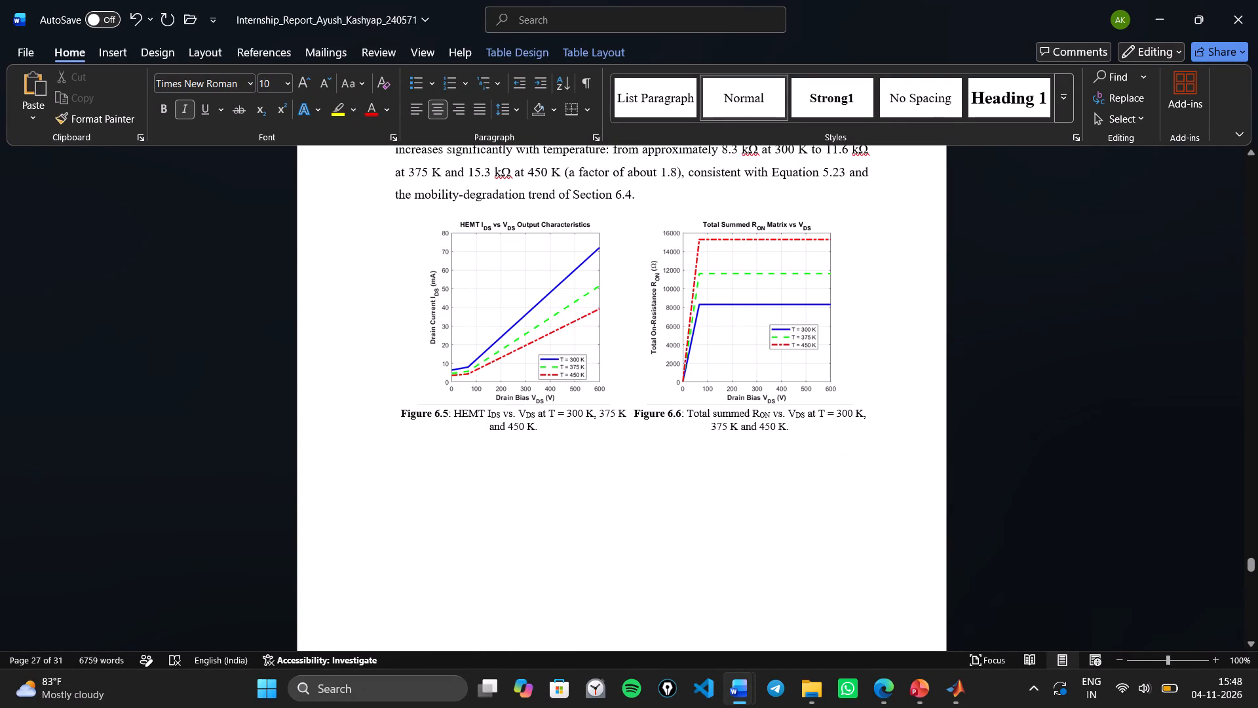
Look through the closing pages up to Appendix A and go back over chapters 5 and 6, checking their layout and figures.
{"action": "scroll", "coordinate": [590, 460], "scroll_direction": "down", "scroll_amount": 5}
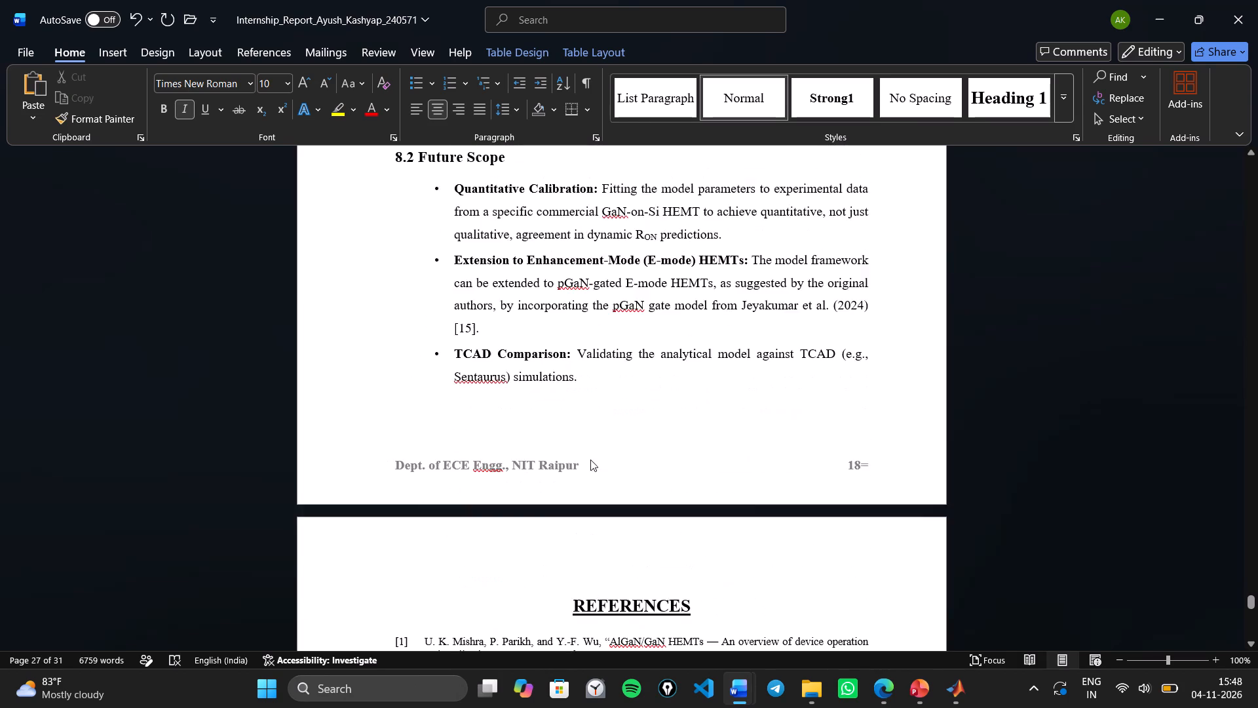
{"action": "scroll", "coordinate": [590, 460], "scroll_direction": "down", "scroll_amount": 4}
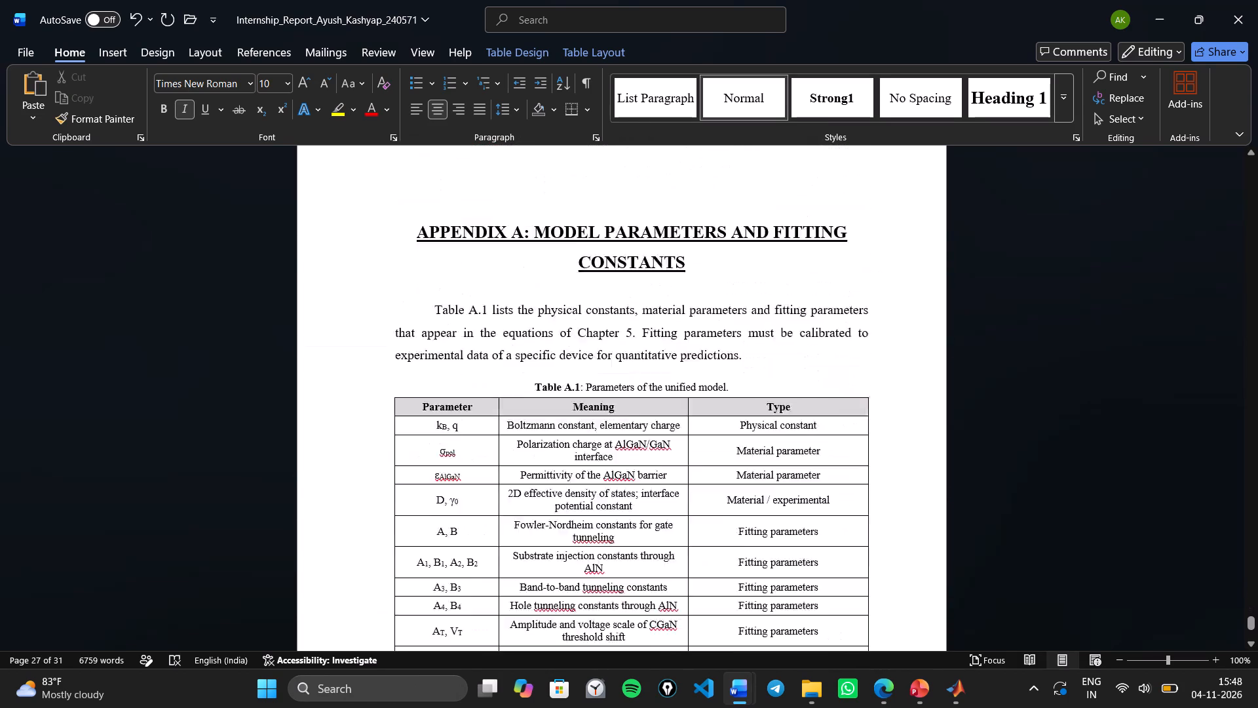
{"action": "scroll", "coordinate": [590, 460], "scroll_direction": "down", "scroll_amount": 1}
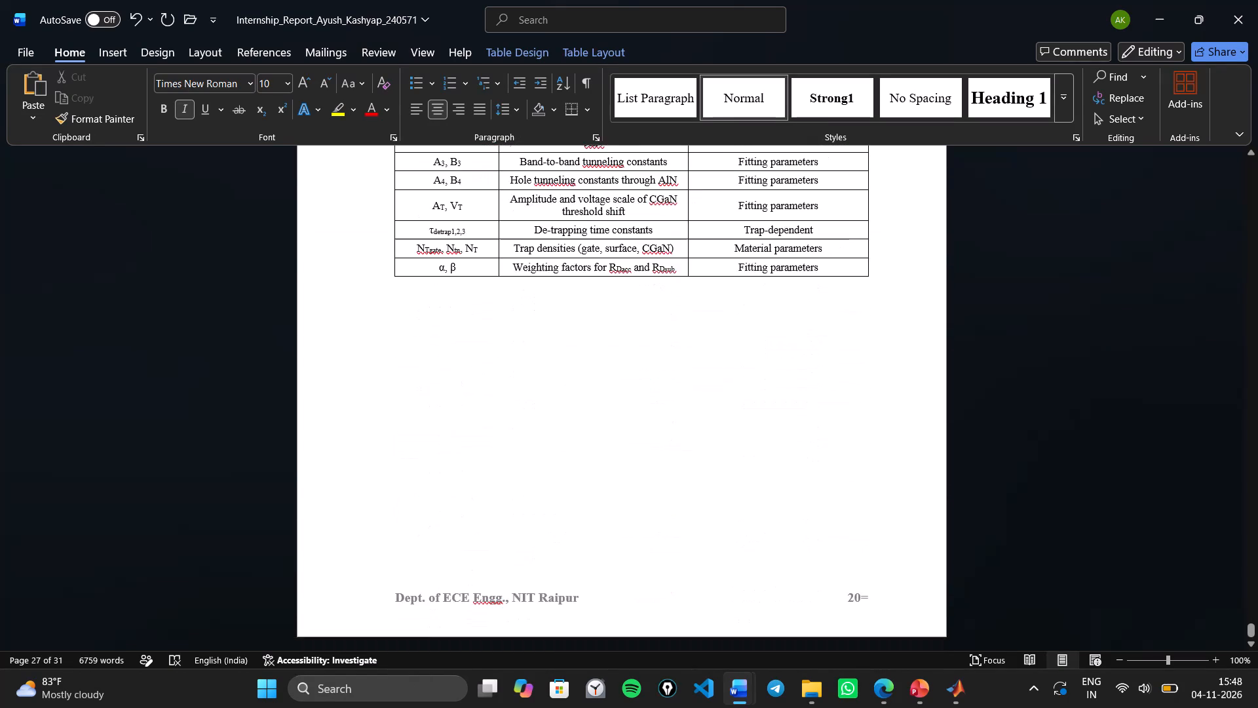
{"action": "scroll", "coordinate": [590, 460], "scroll_direction": "down", "scroll_amount": 1}
{"action": "scroll", "coordinate": [590, 460], "scroll_direction": "up", "scroll_amount": 1}
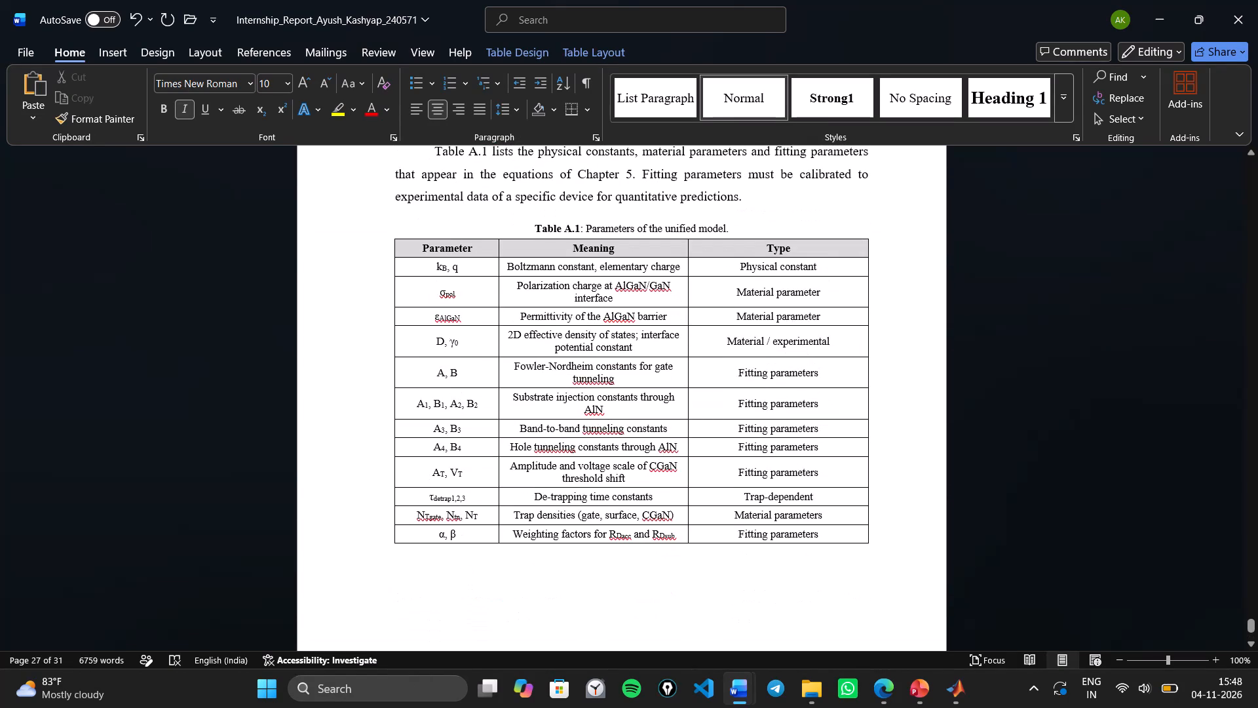
{"action": "scroll", "coordinate": [590, 460], "scroll_direction": "down", "scroll_amount": 2}
{"action": "scroll", "coordinate": [590, 460], "scroll_direction": "up", "scroll_amount": 2}
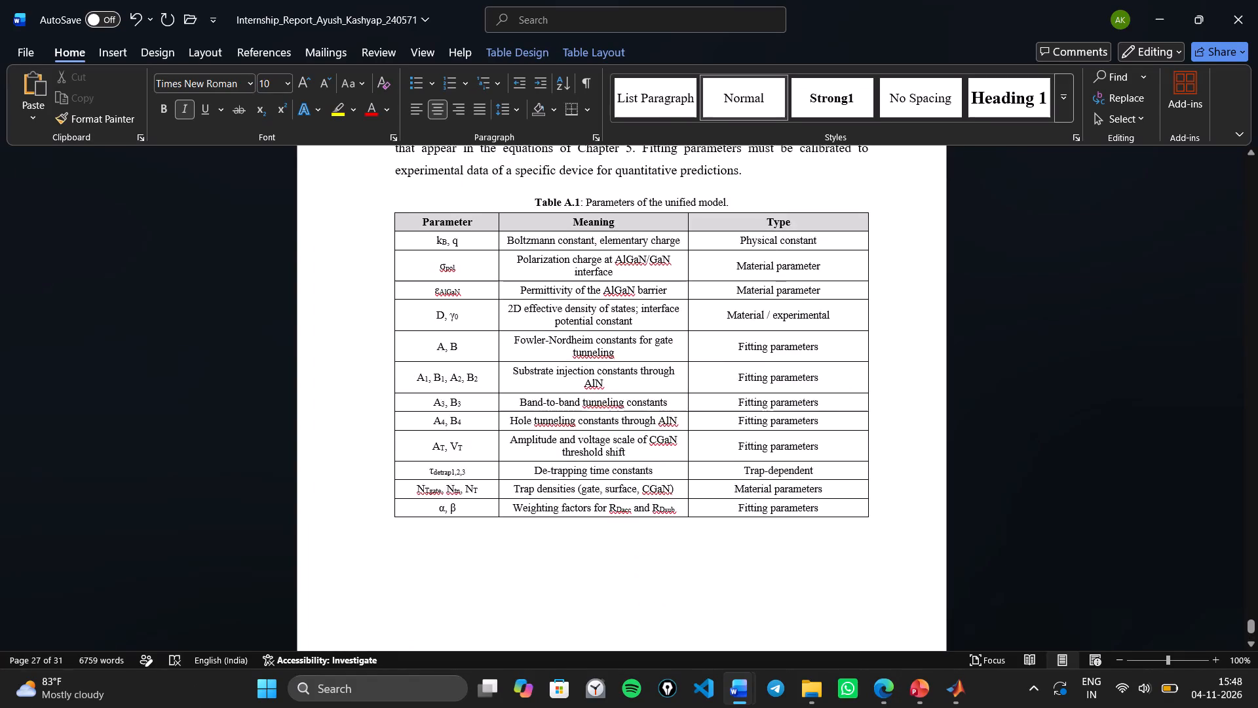
{"action": "scroll", "coordinate": [590, 460], "scroll_direction": "up", "scroll_amount": 3}
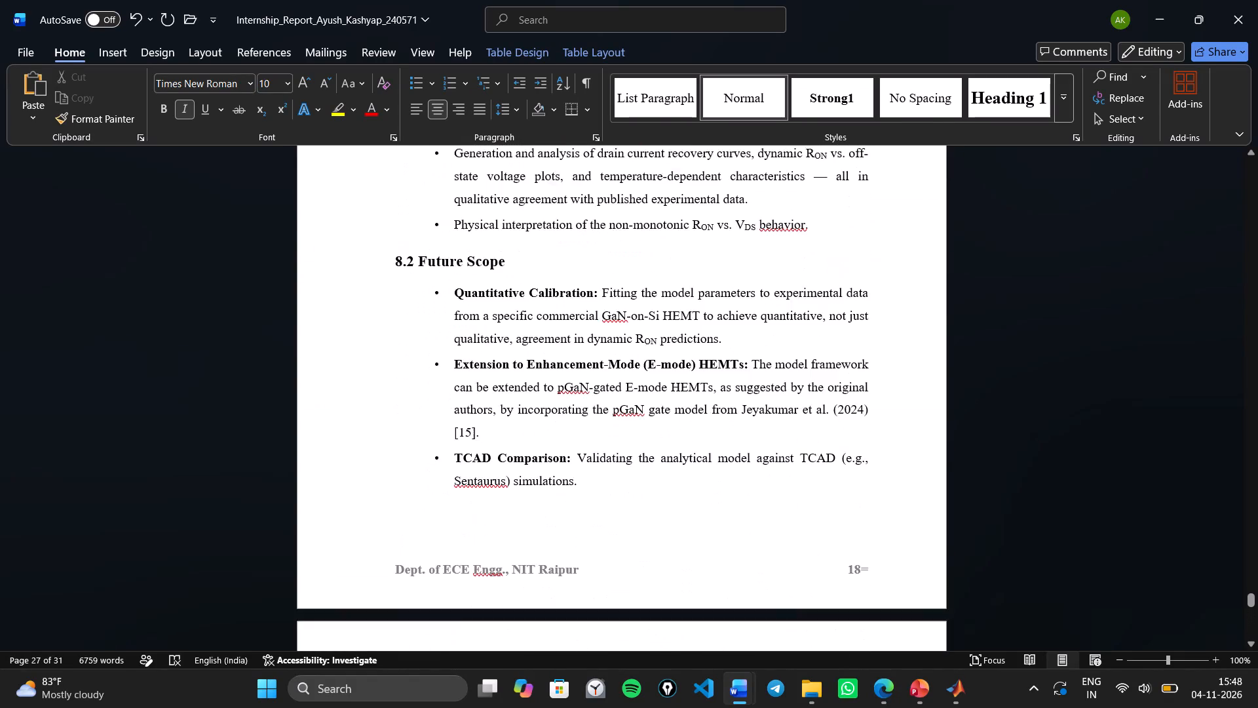
{"action": "scroll", "coordinate": [590, 460], "scroll_direction": "up", "scroll_amount": 3}
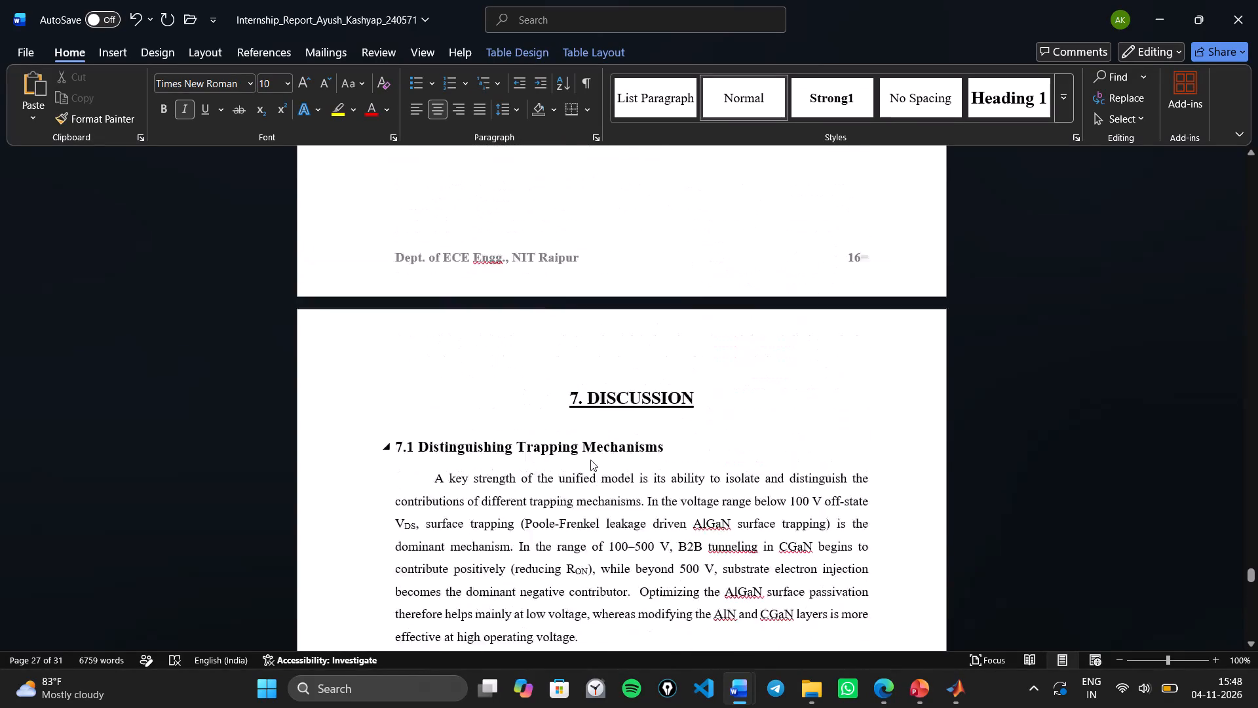
{"action": "scroll", "coordinate": [590, 460], "scroll_direction": "up", "scroll_amount": 3}
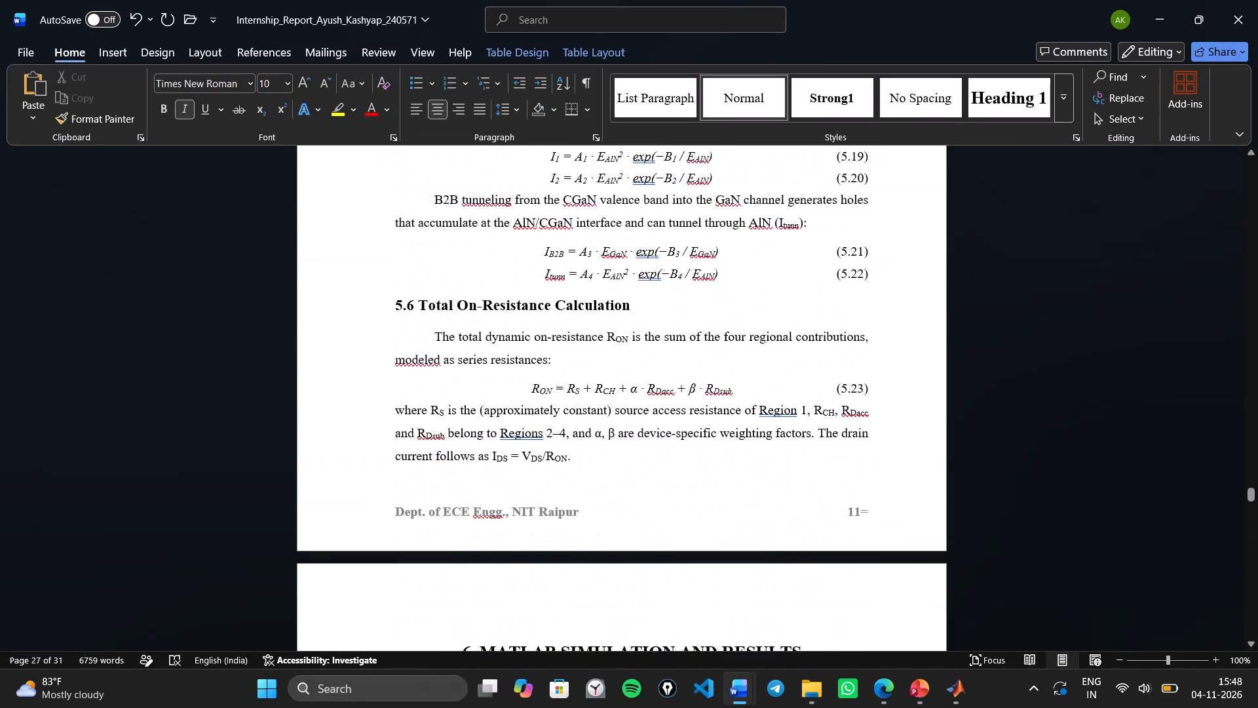
{"action": "scroll", "coordinate": [590, 460], "scroll_direction": "up", "scroll_amount": 2}
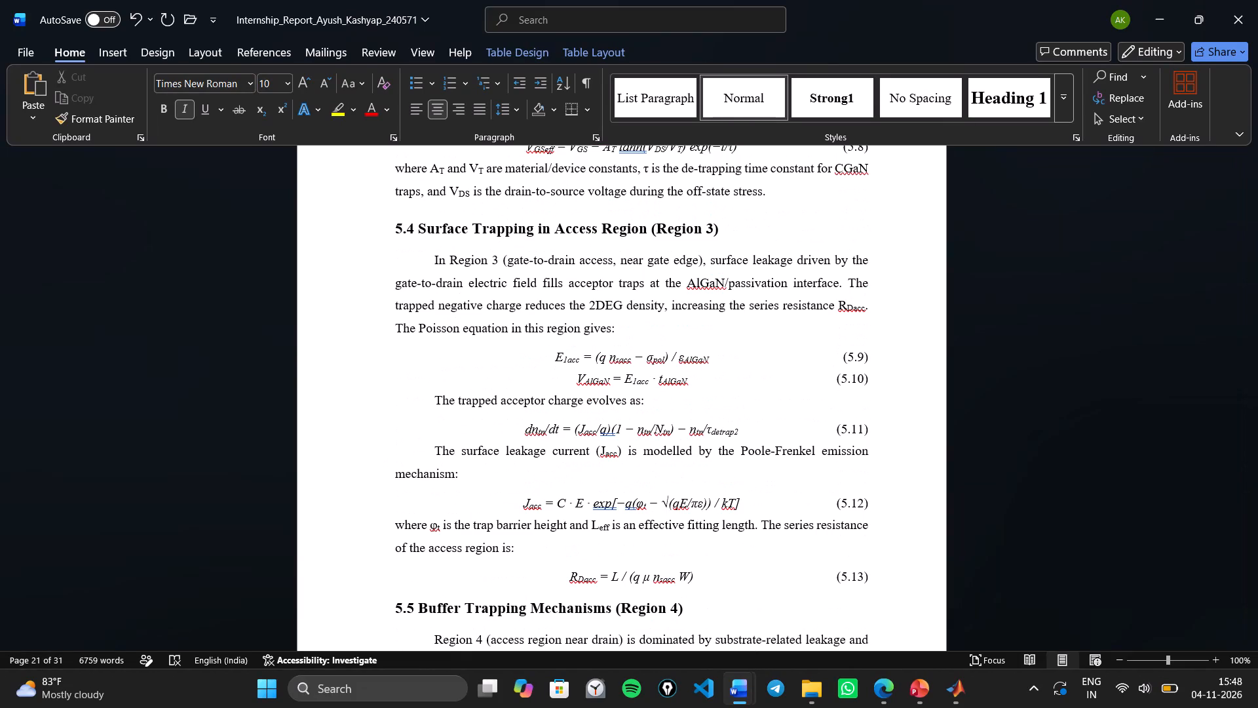
{"action": "scroll", "coordinate": [590, 460], "scroll_direction": "down", "scroll_amount": 9}
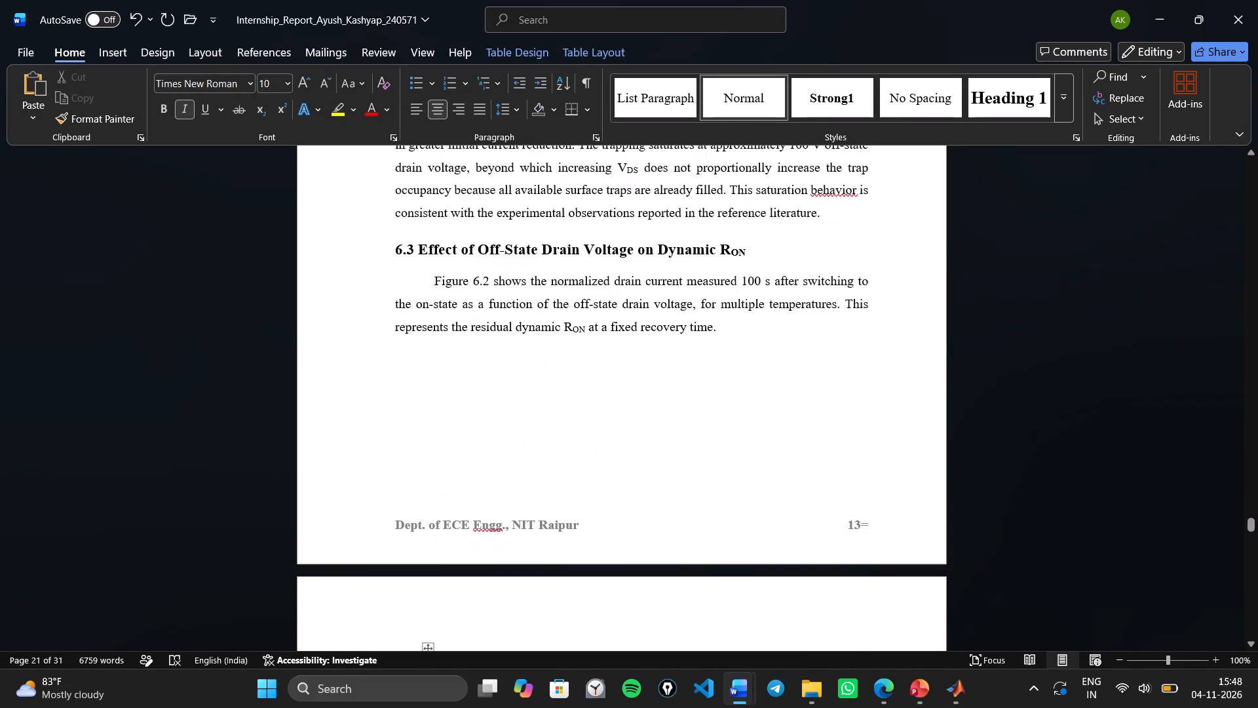
{"action": "scroll", "coordinate": [590, 460], "scroll_direction": "down", "scroll_amount": 6}
{"action": "scroll", "coordinate": [590, 460], "scroll_direction": "up", "scroll_amount": 2}
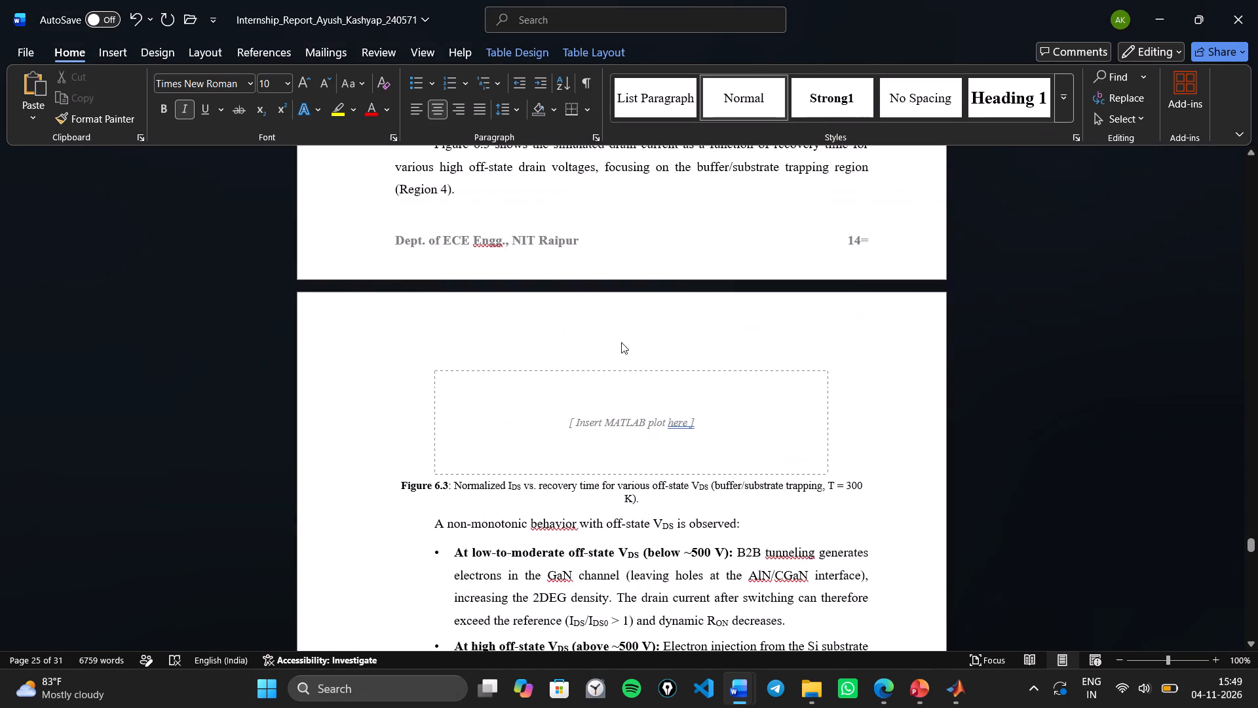
{"action": "scroll", "coordinate": [621, 342], "scroll_direction": "up", "scroll_amount": 1}
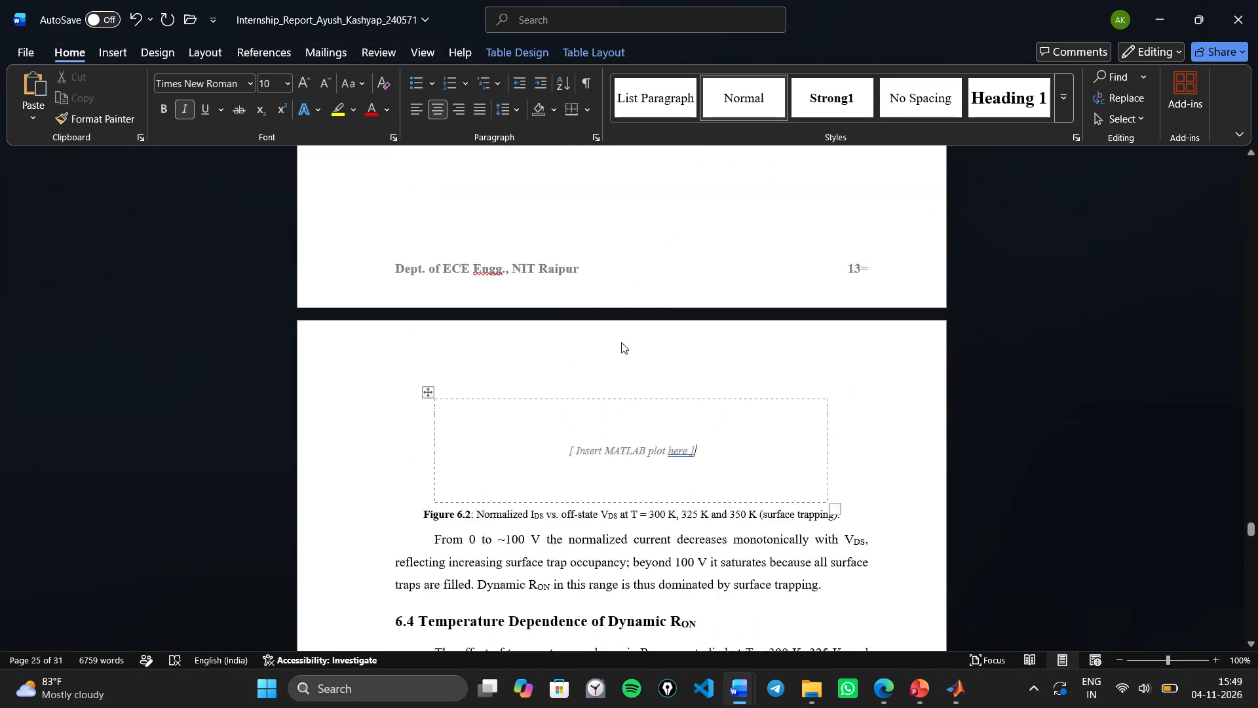
{"action": "scroll", "coordinate": [621, 342], "scroll_direction": "up", "scroll_amount": 1}
{"action": "scroll", "coordinate": [621, 342], "scroll_direction": "down", "scroll_amount": 1}
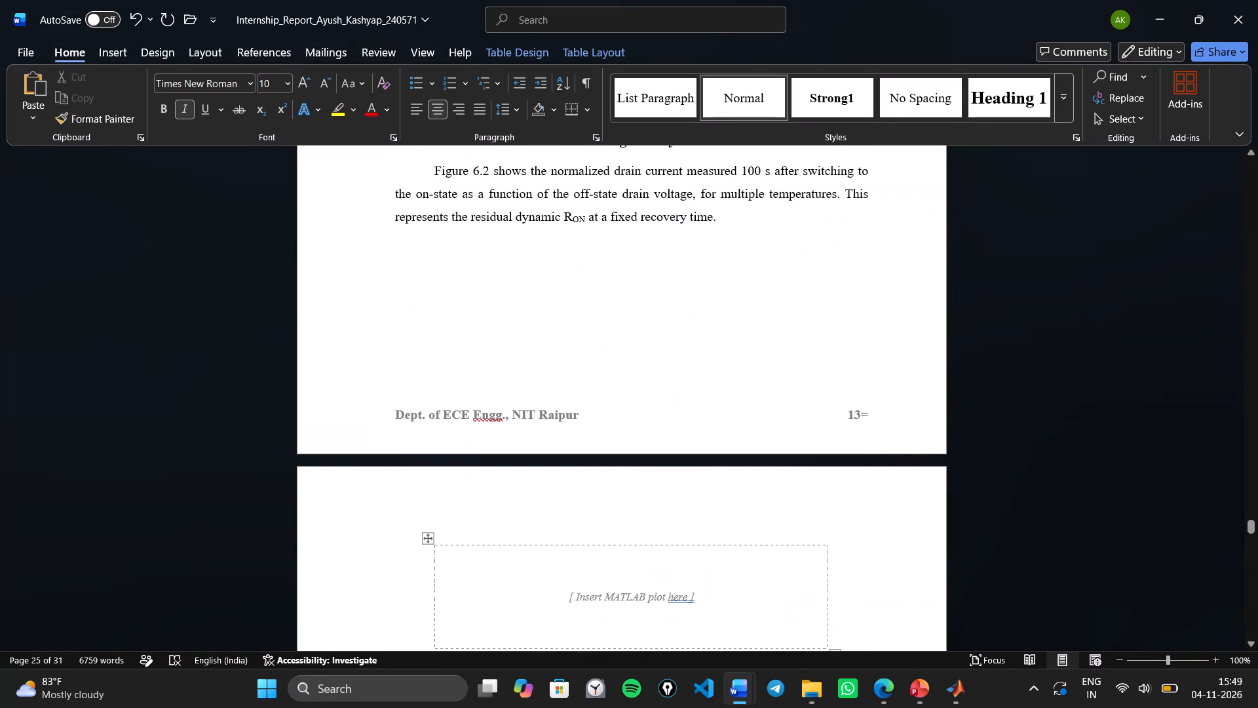
{"action": "scroll", "coordinate": [621, 342], "scroll_direction": "down", "scroll_amount": 1}
{"action": "scroll", "coordinate": [621, 342], "scroll_direction": "up", "scroll_amount": 1}
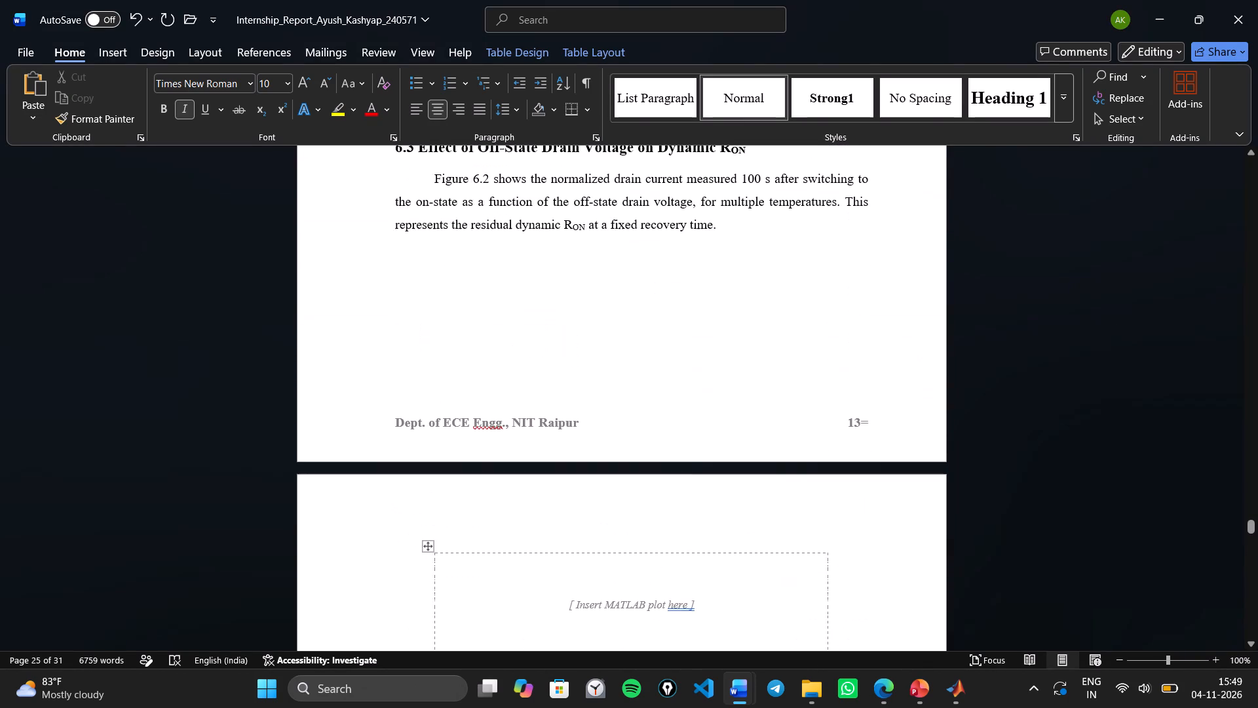
{"action": "scroll", "coordinate": [621, 342], "scroll_direction": "up", "scroll_amount": 1}
{"action": "scroll", "coordinate": [571, 387], "scroll_direction": "down", "scroll_amount": 1}
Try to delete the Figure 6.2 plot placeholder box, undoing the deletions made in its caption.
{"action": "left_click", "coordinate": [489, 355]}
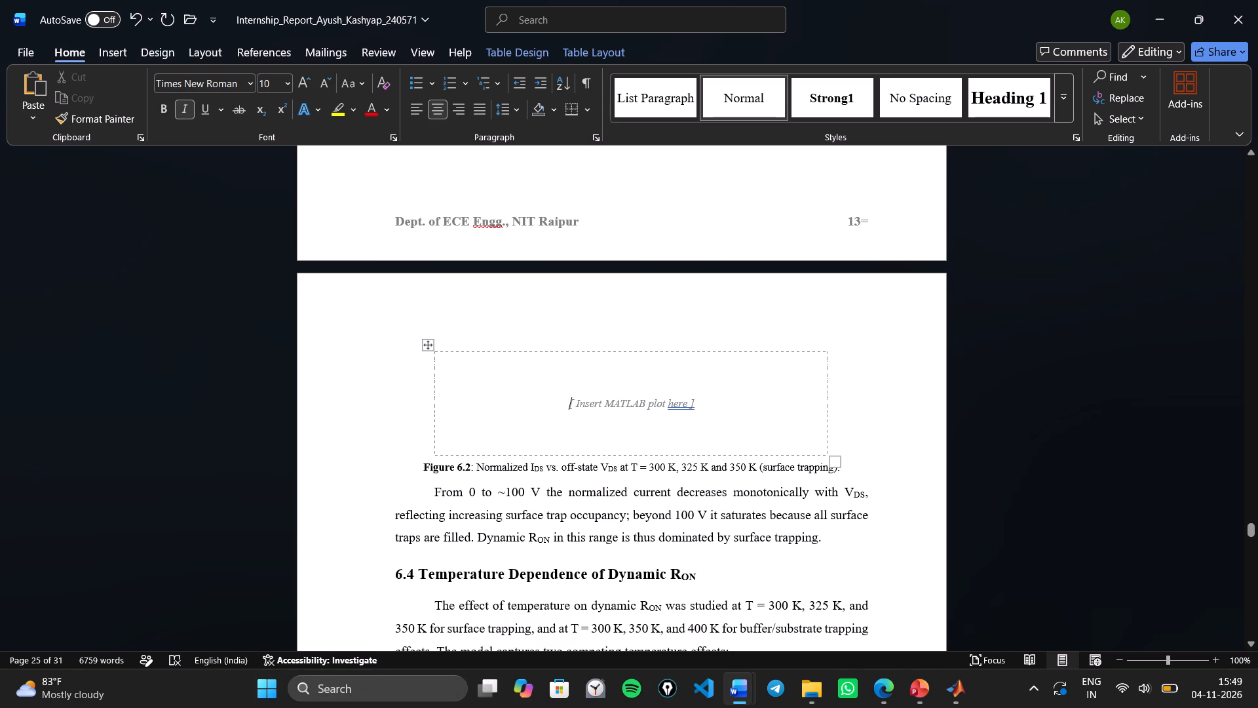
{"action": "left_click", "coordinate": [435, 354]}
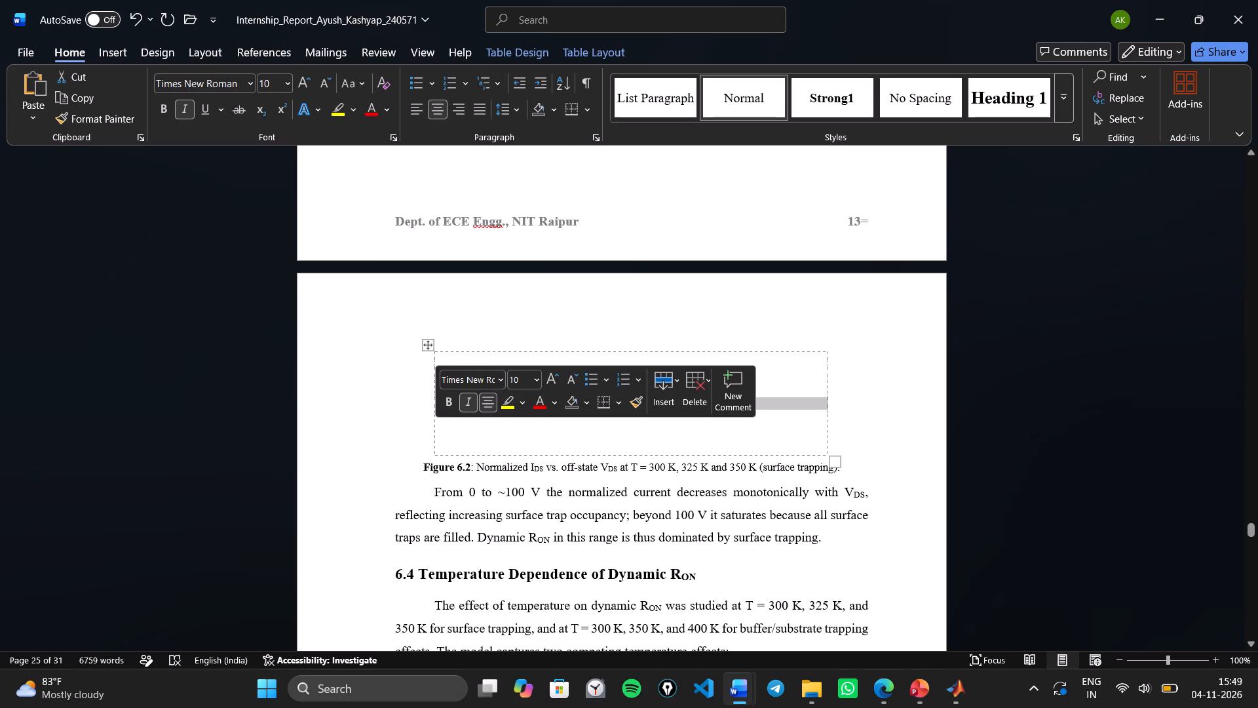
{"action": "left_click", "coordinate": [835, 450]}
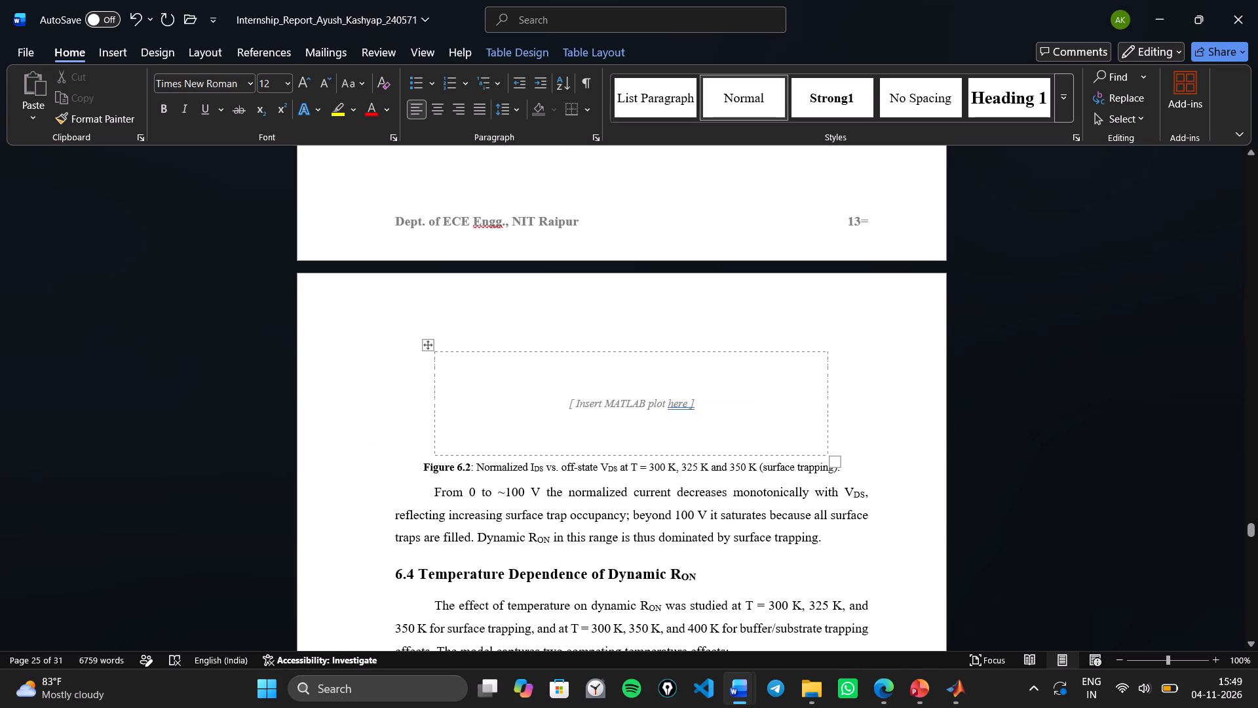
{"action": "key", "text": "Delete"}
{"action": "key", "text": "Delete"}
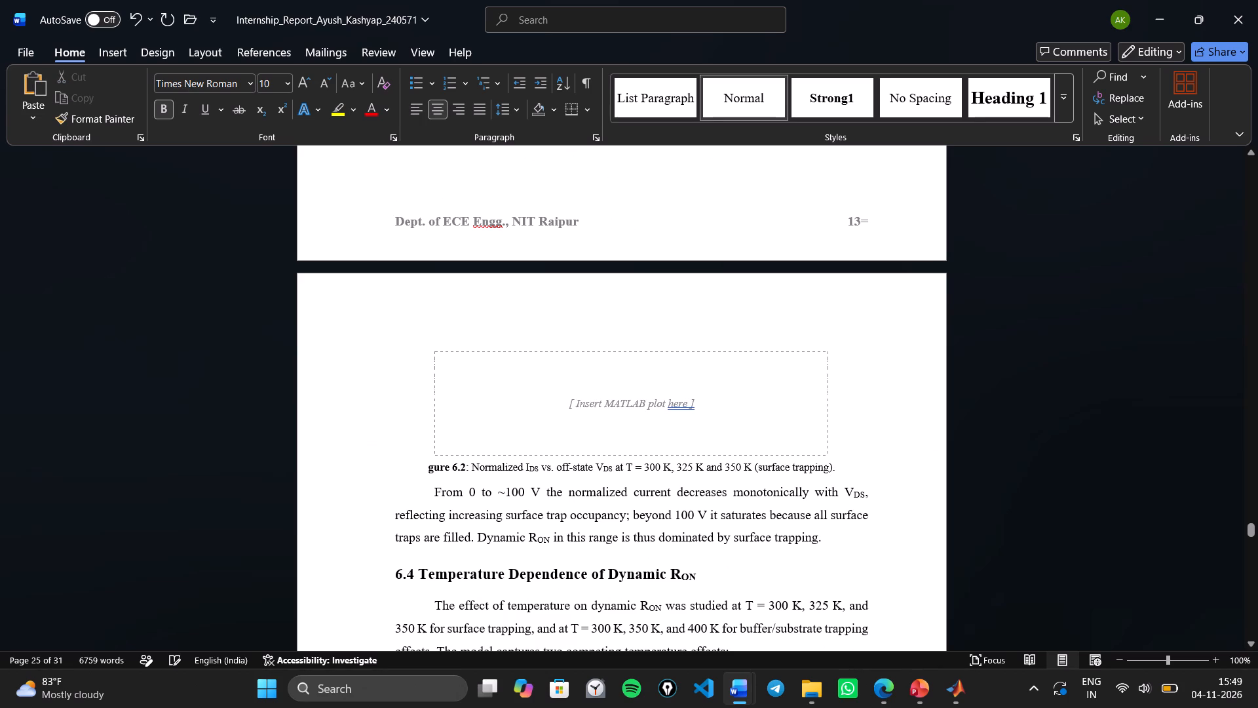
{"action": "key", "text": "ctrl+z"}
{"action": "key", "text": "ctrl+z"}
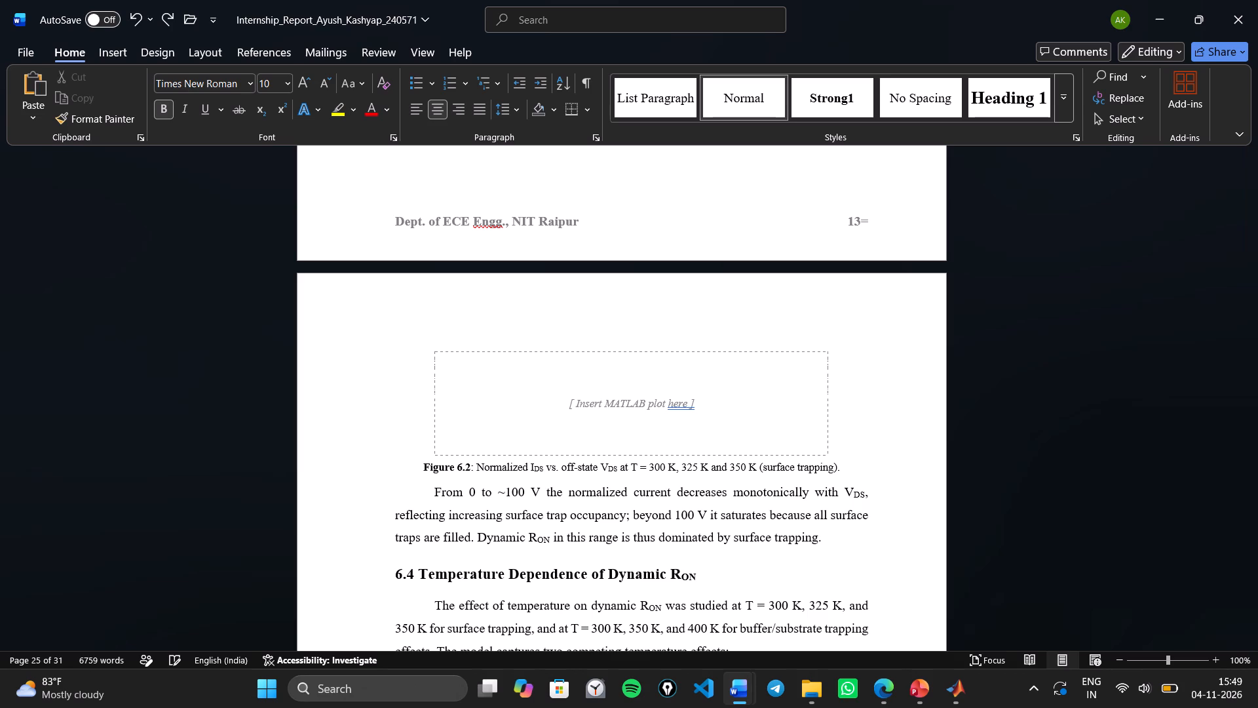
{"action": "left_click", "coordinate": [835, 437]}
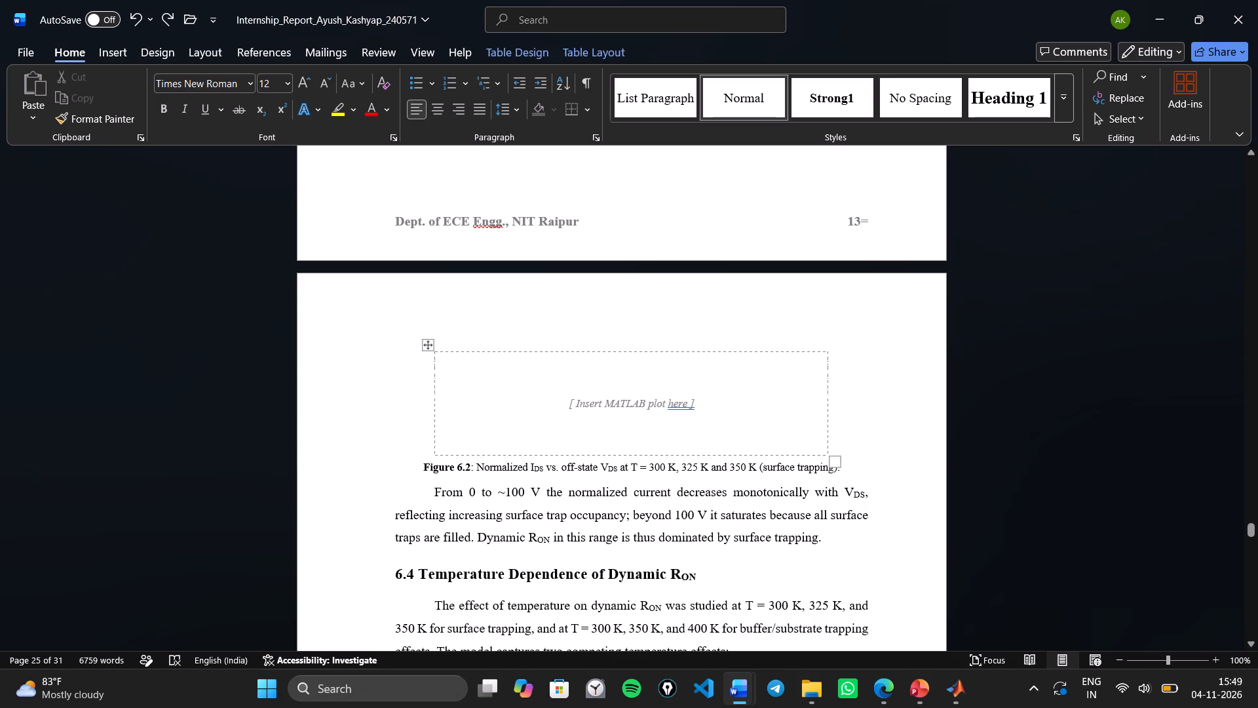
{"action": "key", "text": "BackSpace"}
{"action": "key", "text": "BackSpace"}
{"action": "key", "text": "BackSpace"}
Cut the "[ Insert MATLAB plot here ]" placeholder box above the Figure 6.2 caption.
{"action": "left_click", "coordinate": [505, 351]}
{"action": "left_click", "coordinate": [431, 350]}
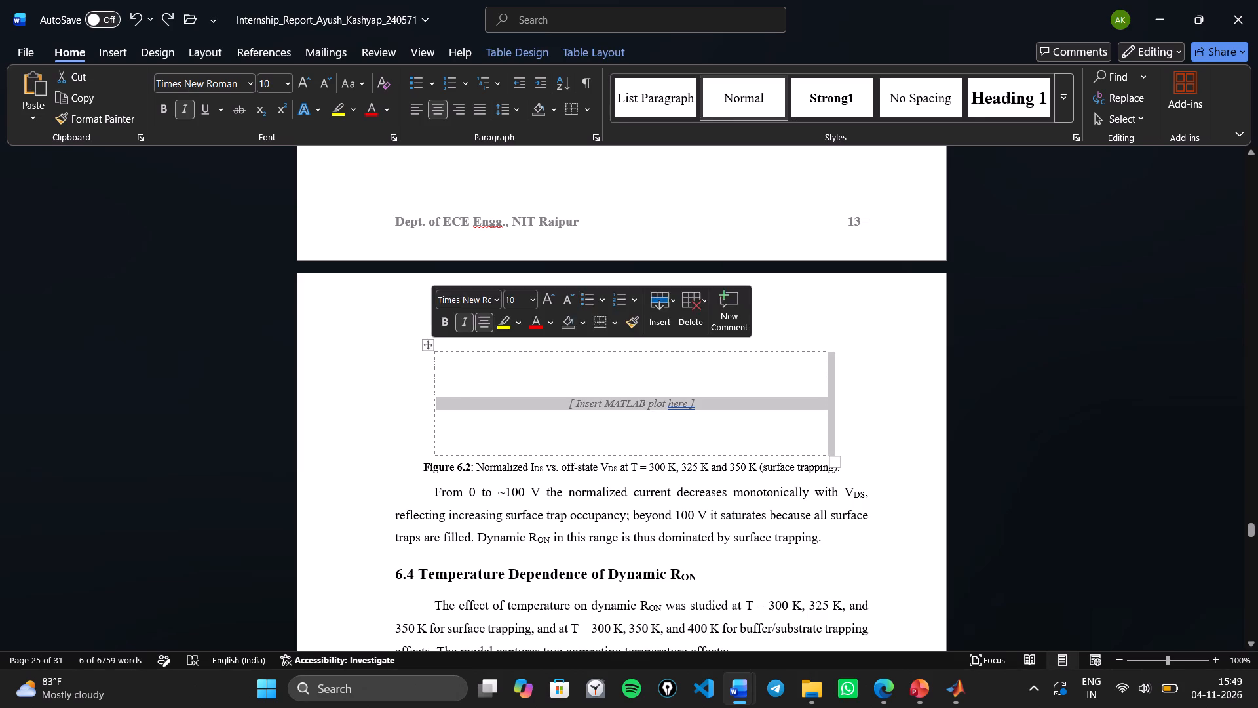
{"action": "right_click", "coordinate": [431, 350]}
{"action": "left_click", "coordinate": [431, 350]}
{"action": "right_click", "coordinate": [431, 350]}
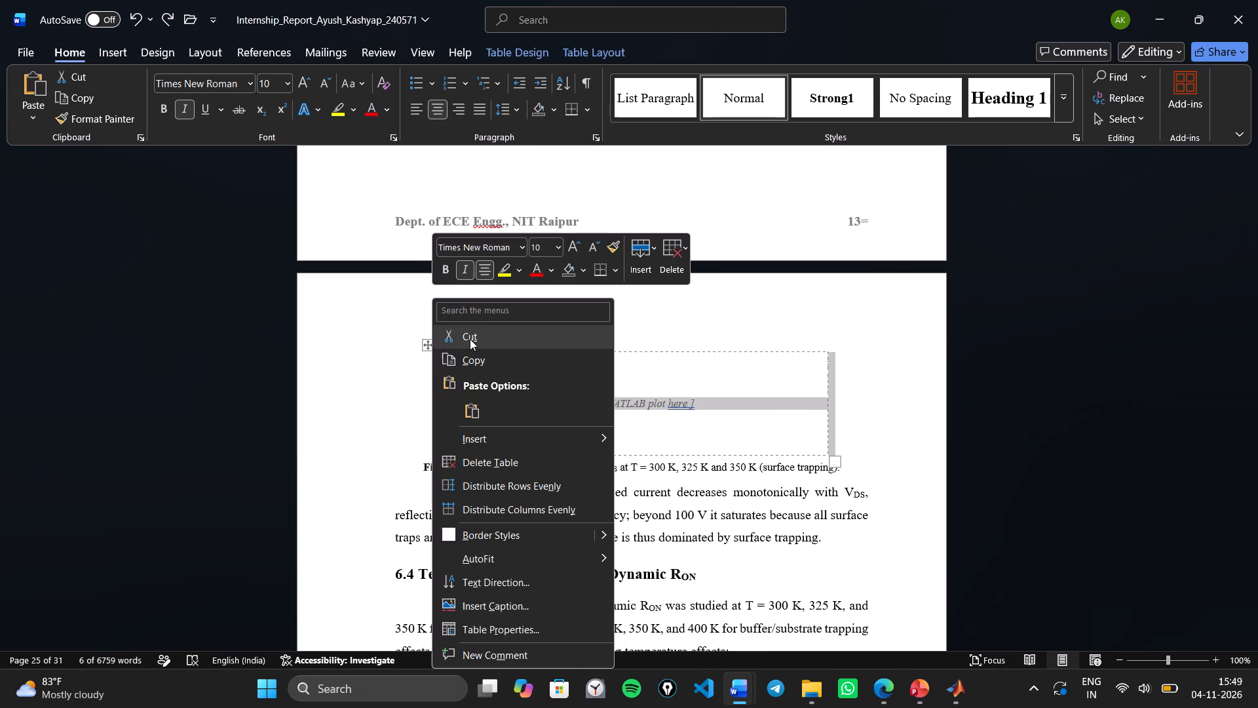
{"action": "left_click", "coordinate": [470, 339]}
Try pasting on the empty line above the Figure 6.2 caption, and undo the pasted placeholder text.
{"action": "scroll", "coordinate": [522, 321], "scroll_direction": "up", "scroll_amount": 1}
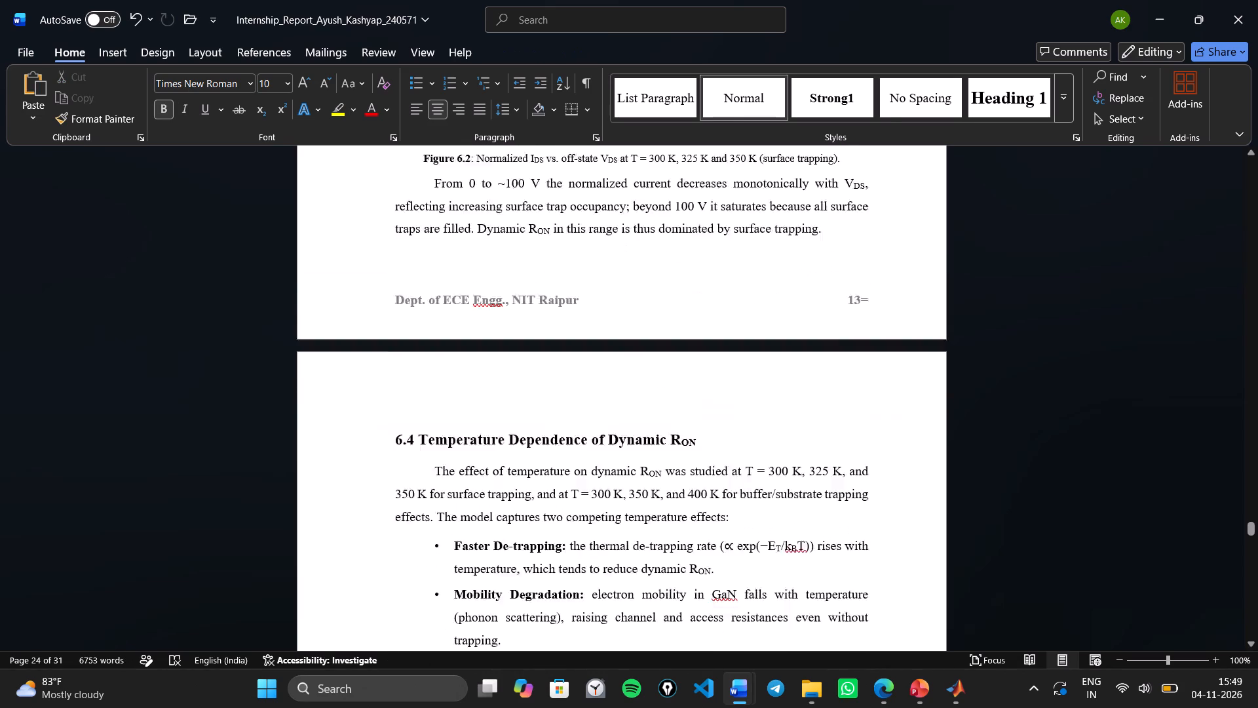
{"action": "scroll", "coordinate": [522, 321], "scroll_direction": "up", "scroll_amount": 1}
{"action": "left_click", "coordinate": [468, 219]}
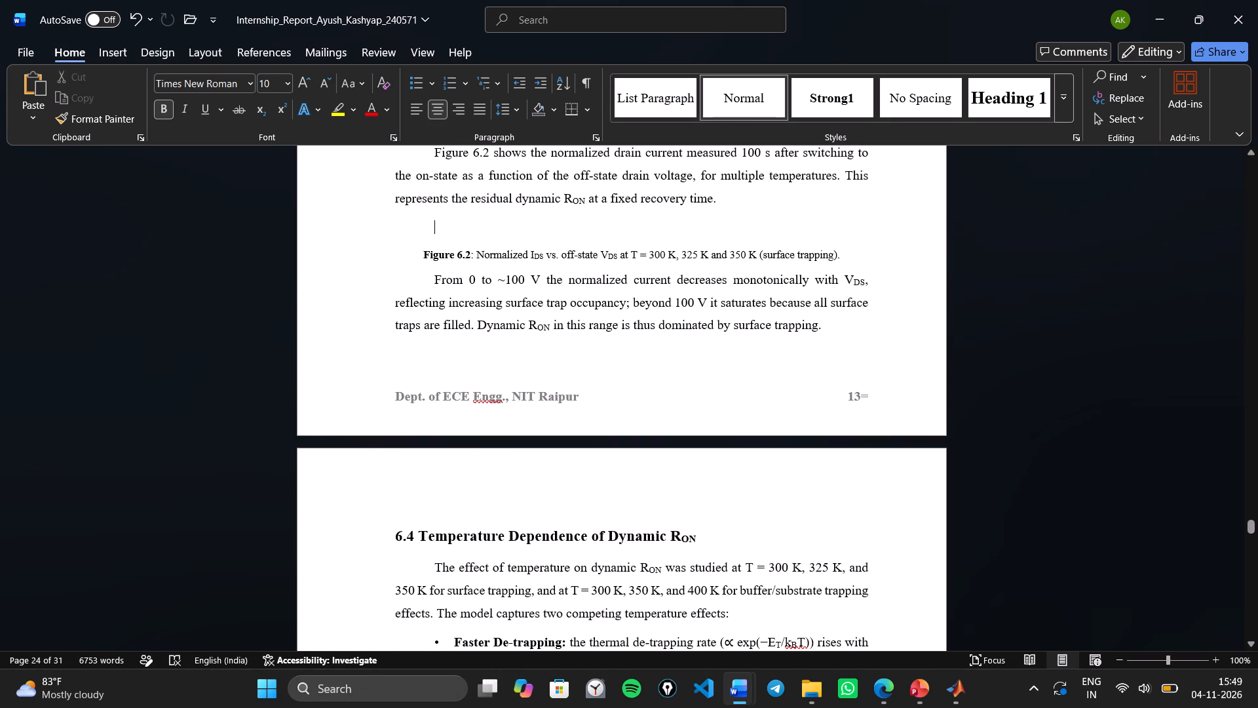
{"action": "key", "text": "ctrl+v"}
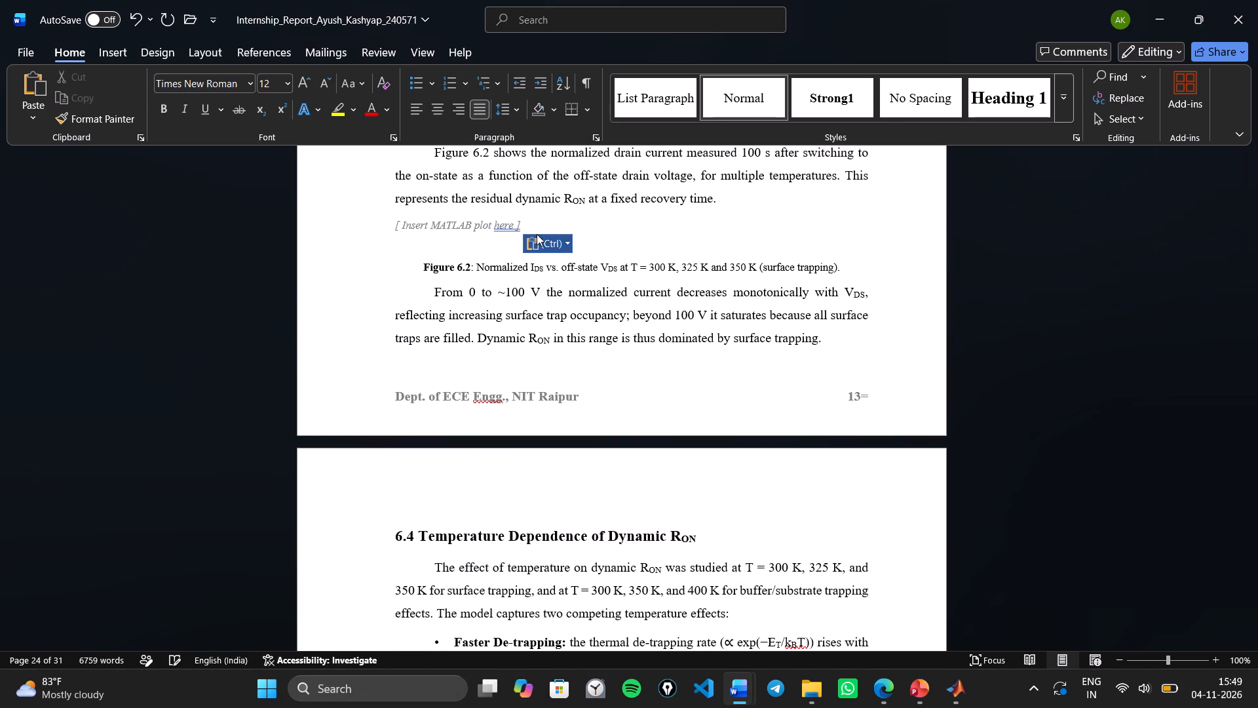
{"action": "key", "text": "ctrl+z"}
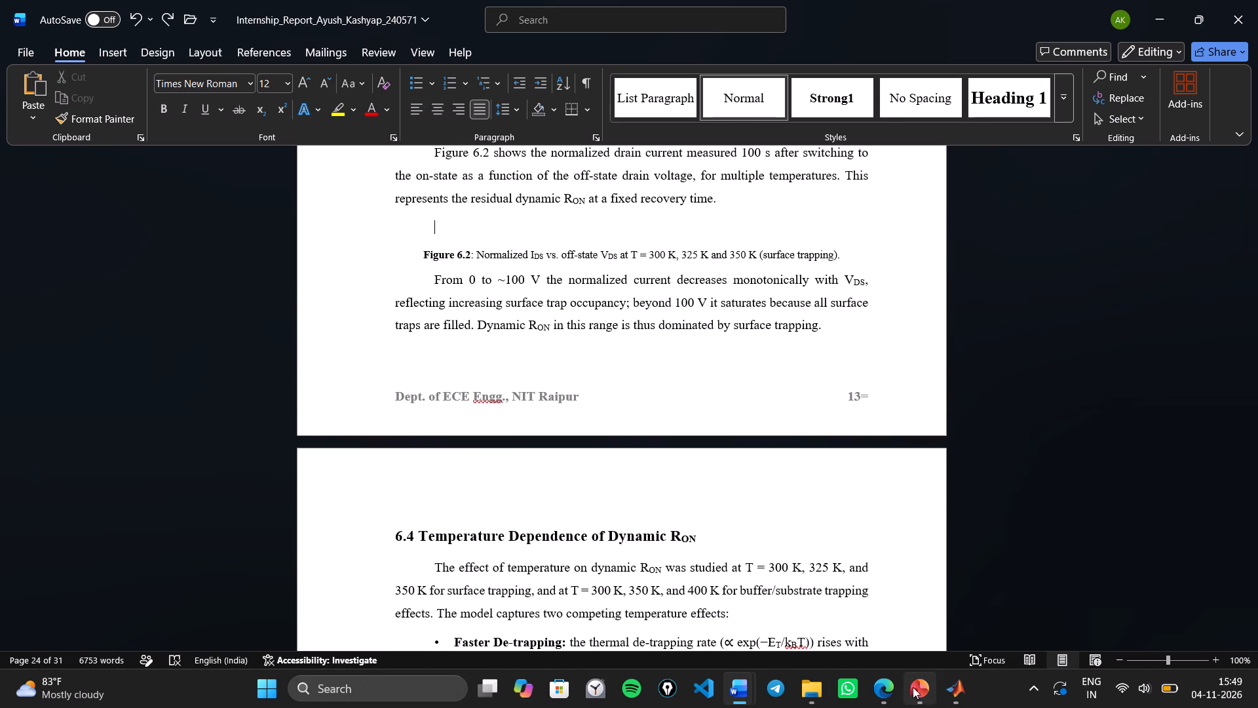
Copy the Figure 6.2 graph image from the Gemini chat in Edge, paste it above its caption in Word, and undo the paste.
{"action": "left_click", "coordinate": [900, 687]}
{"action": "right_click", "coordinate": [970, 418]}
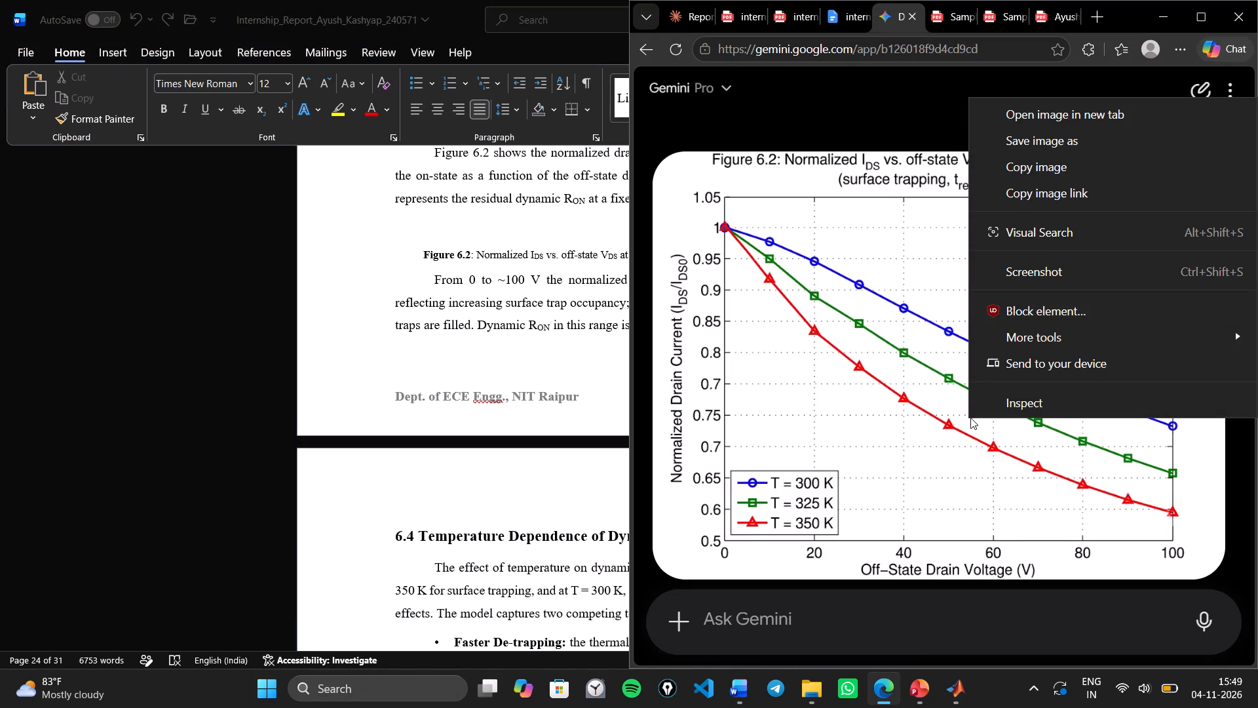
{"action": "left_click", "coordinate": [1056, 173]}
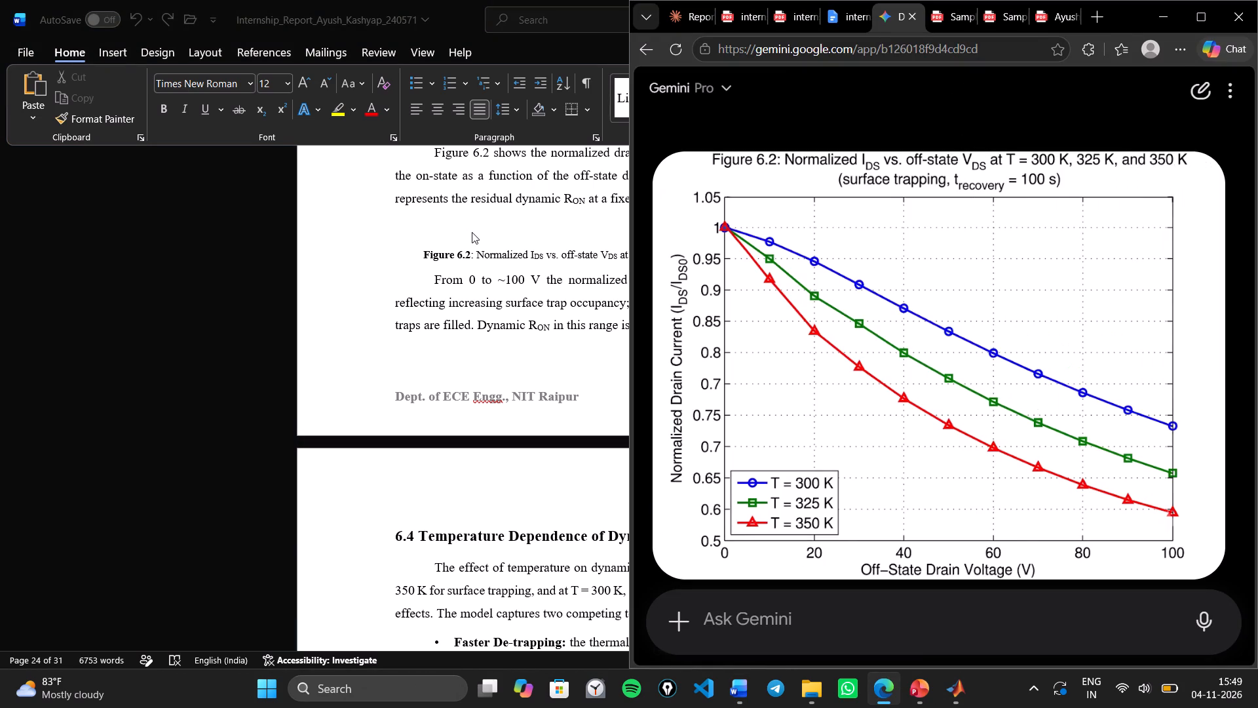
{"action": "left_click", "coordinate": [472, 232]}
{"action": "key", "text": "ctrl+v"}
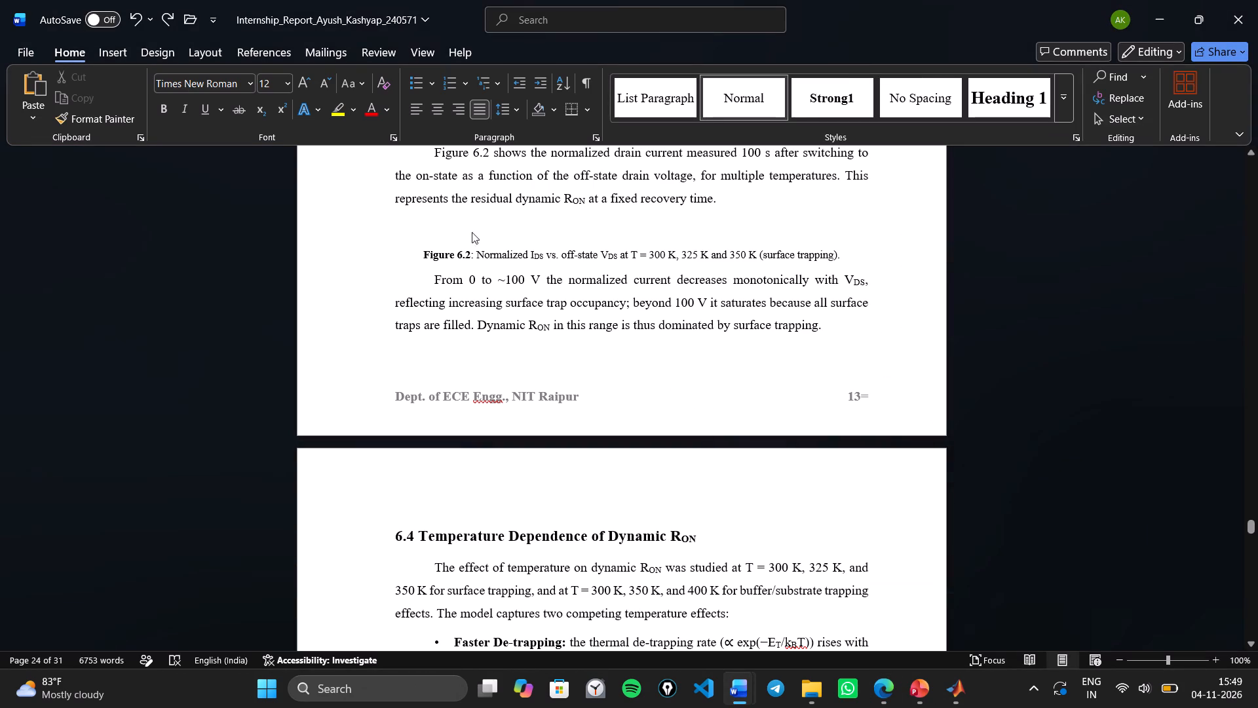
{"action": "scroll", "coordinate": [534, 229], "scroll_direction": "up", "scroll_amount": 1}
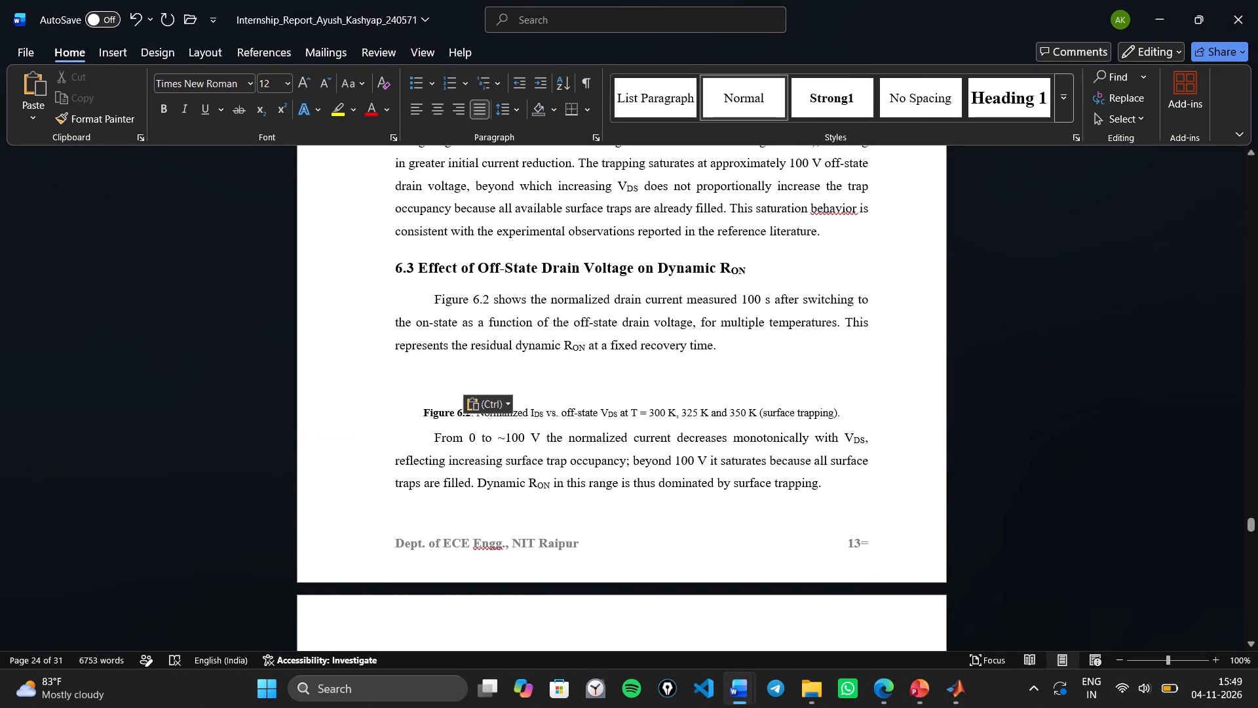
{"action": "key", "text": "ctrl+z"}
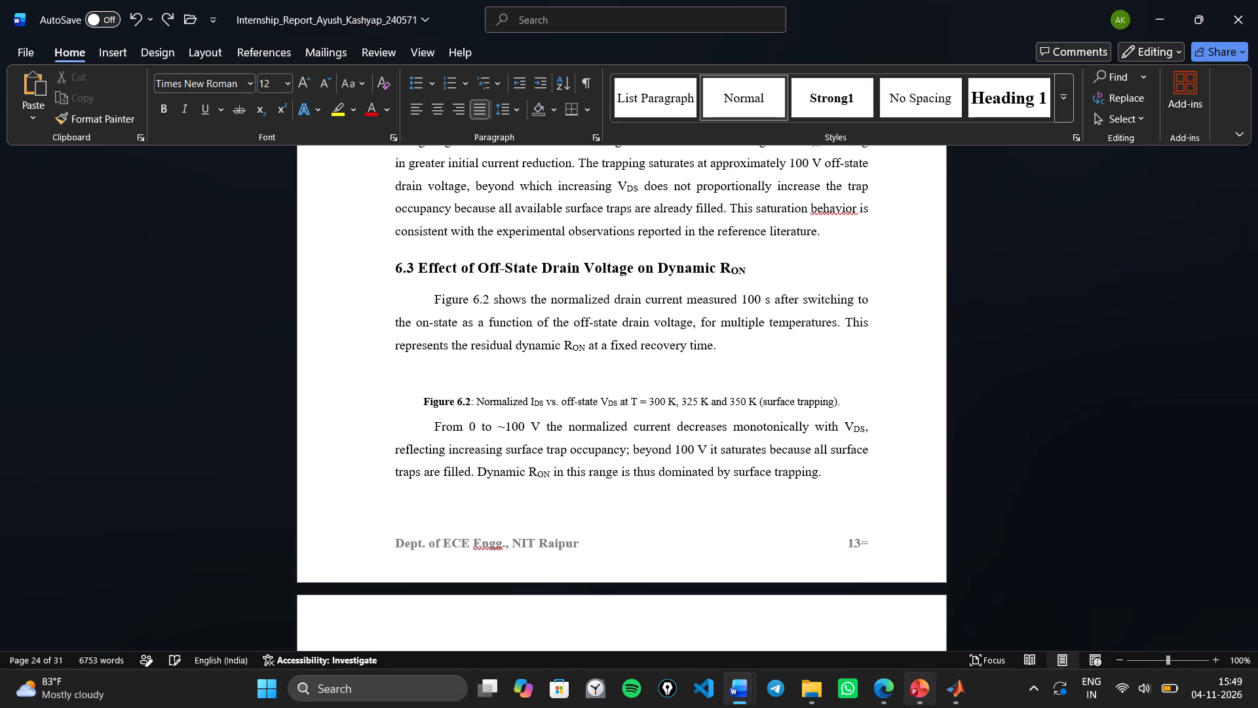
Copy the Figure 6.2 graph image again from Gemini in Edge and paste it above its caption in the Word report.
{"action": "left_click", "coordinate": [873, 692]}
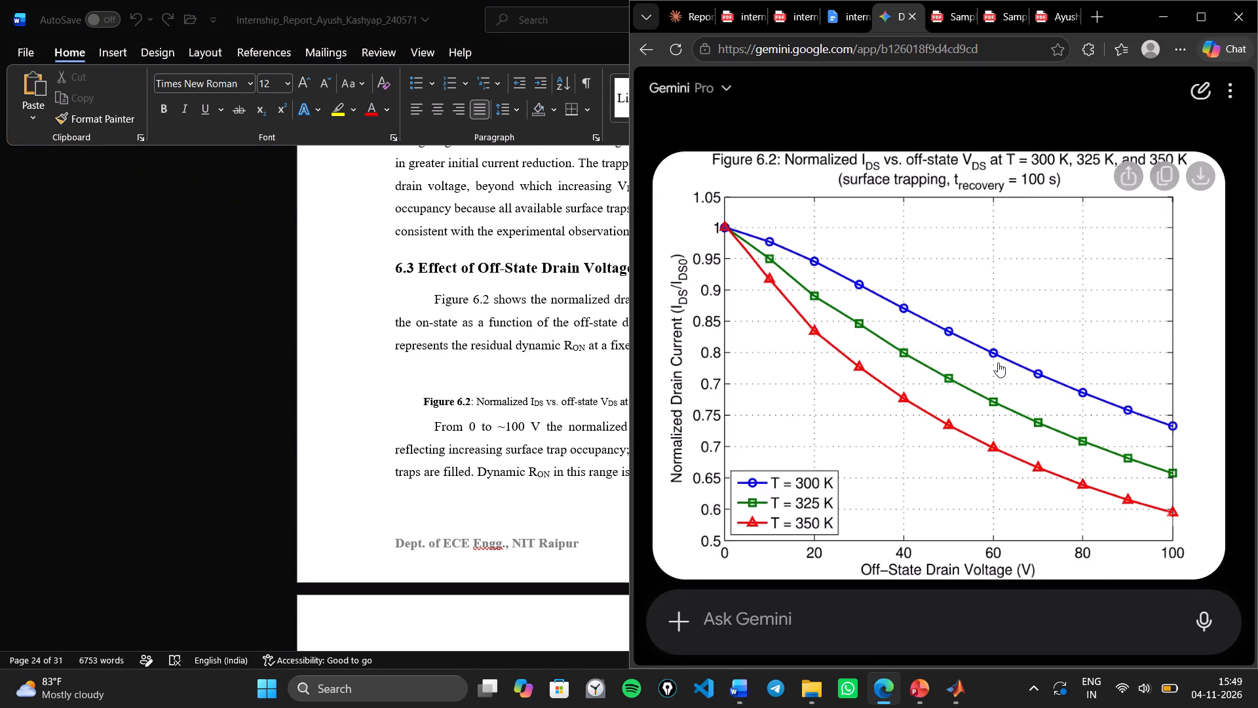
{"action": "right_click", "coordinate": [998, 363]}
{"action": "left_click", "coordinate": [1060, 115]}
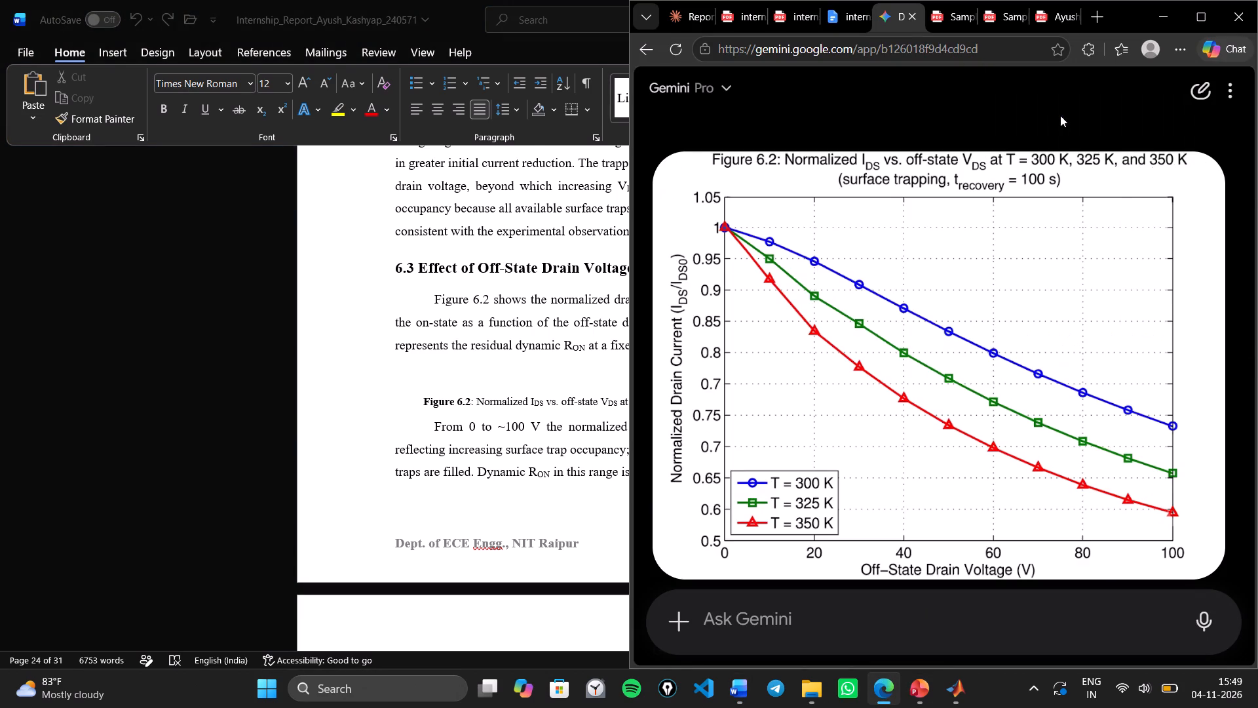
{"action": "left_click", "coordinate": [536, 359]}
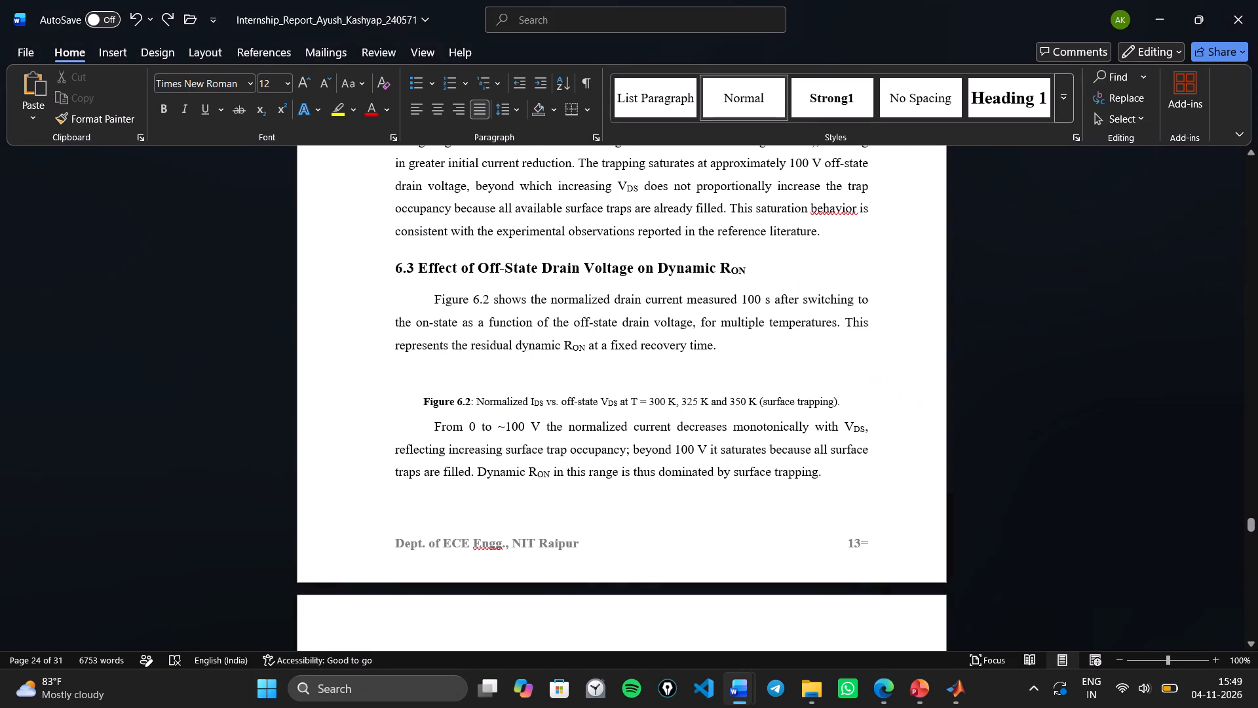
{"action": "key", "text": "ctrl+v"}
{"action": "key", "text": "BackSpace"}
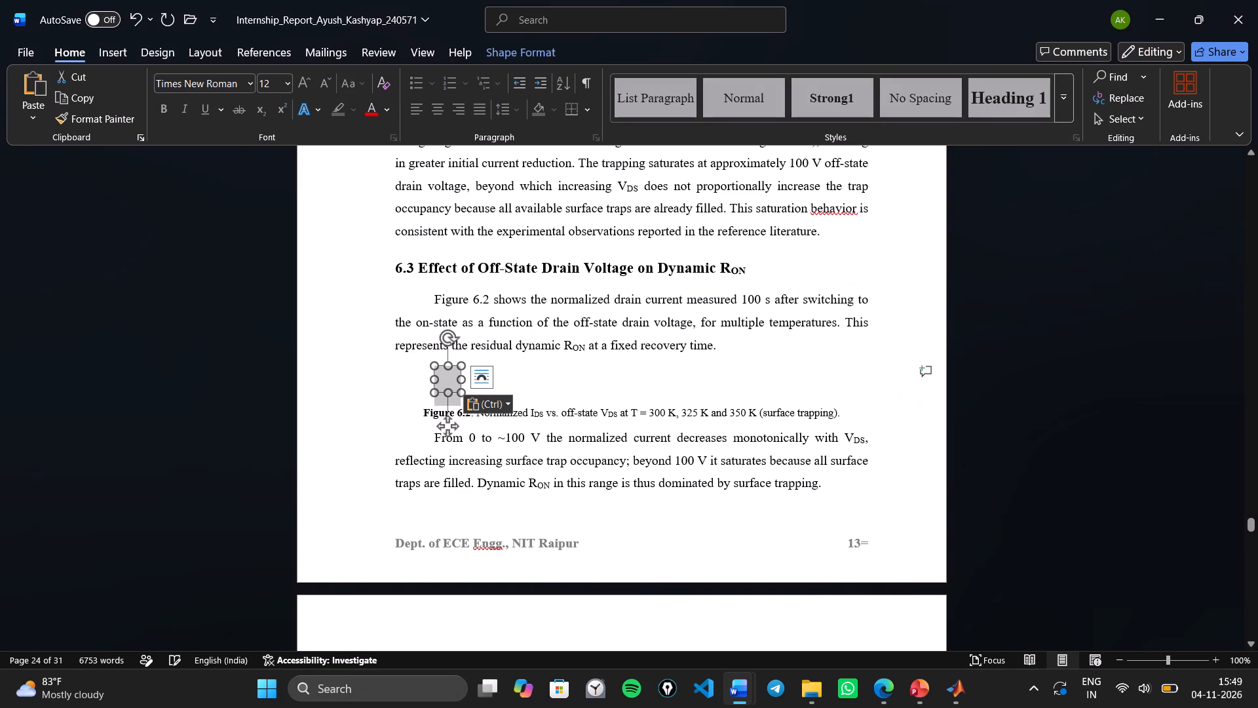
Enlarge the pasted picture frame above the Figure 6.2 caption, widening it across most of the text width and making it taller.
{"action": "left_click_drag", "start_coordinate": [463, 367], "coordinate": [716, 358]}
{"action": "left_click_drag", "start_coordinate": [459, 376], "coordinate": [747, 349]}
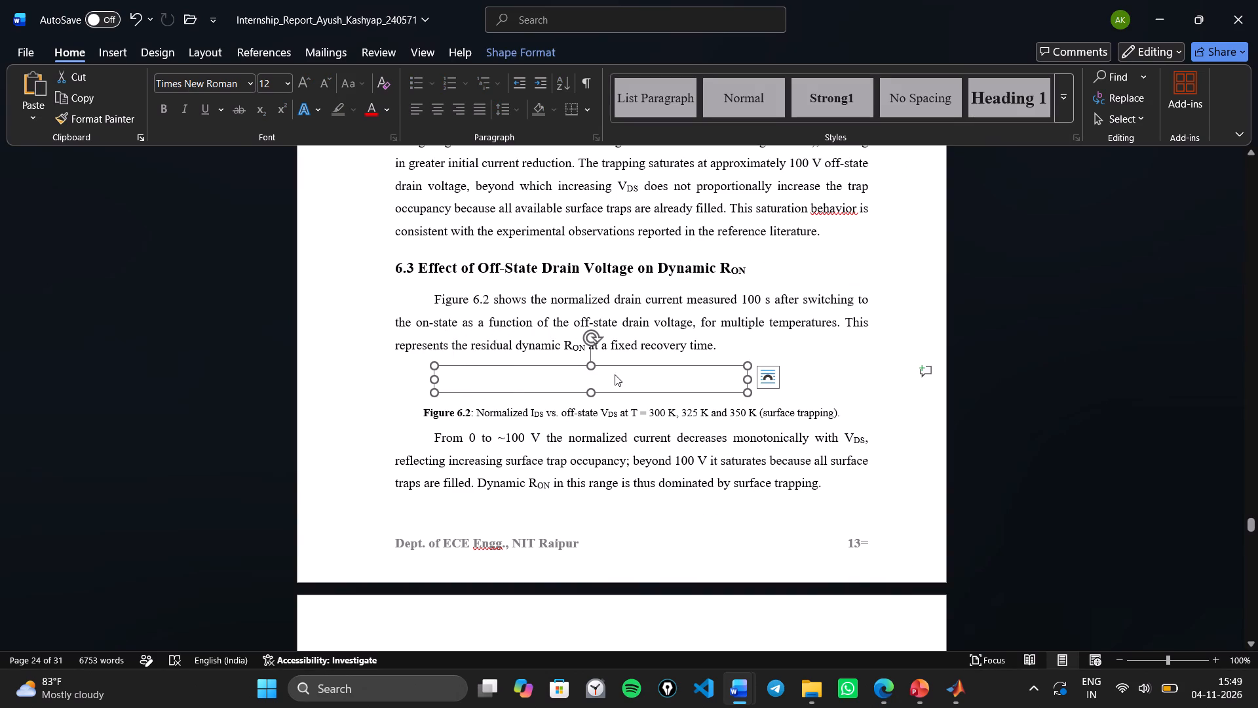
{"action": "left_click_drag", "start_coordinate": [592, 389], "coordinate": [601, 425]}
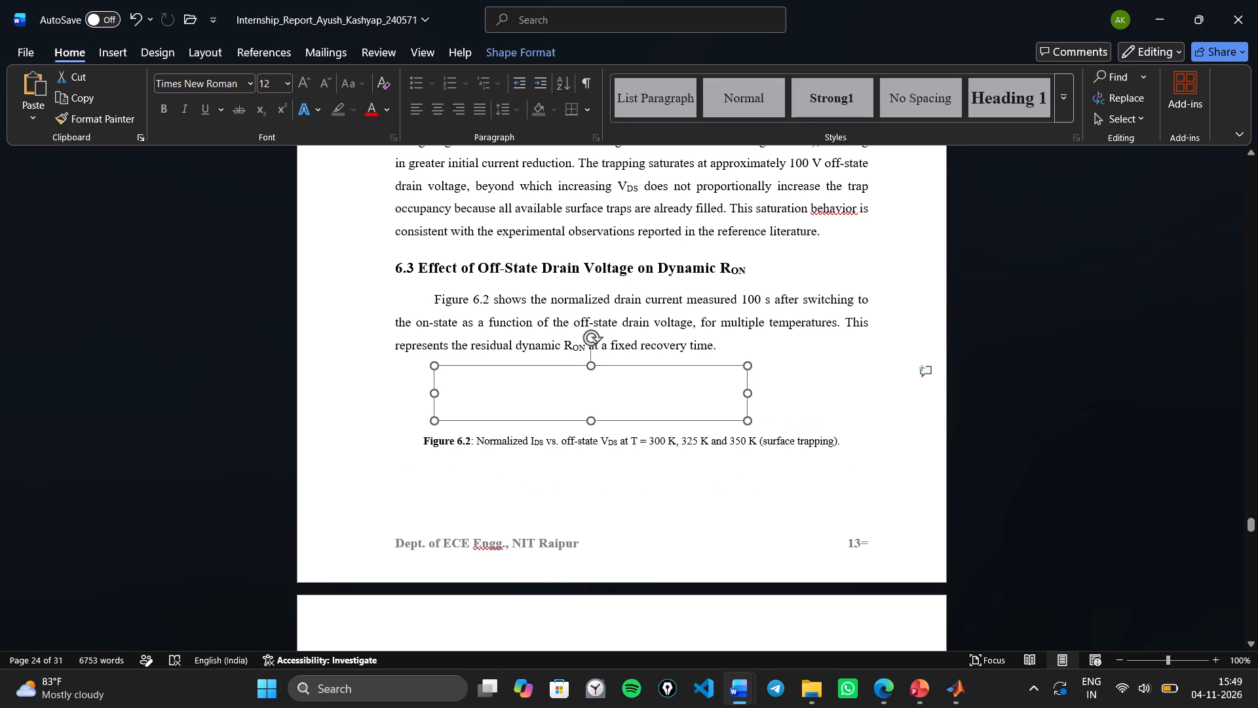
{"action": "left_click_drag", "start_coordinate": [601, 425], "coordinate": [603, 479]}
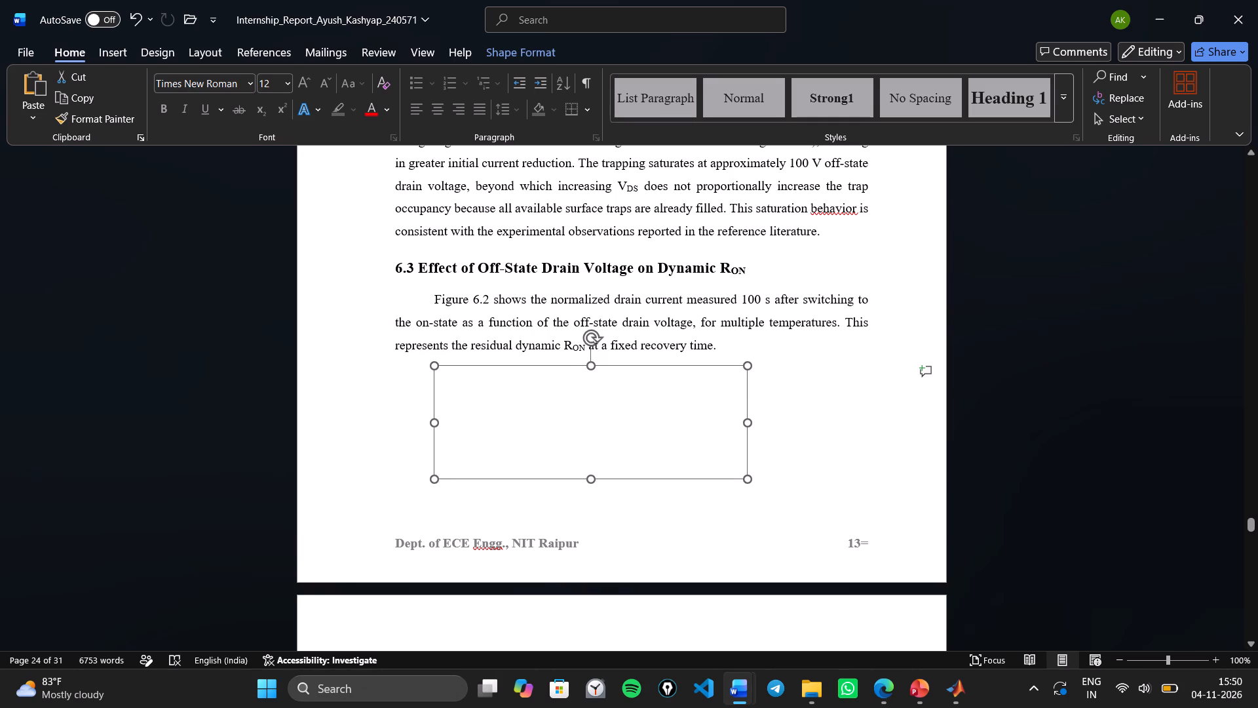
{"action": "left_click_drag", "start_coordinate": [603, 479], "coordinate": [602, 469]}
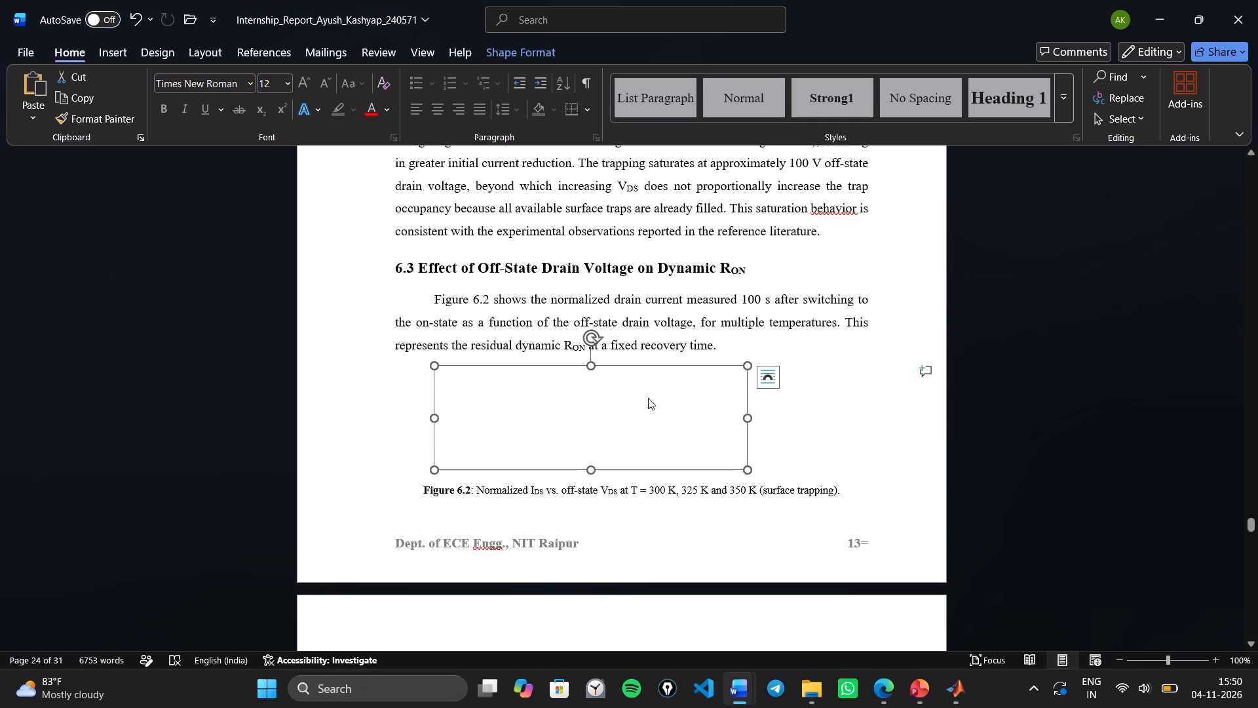
Insert five spaces before the pasted picture frame above the Figure 6.2 caption.
{"action": "left_click", "coordinate": [419, 404]}
{"action": "left_click", "coordinate": [419, 404]}
{"action": "key", "text": "space"}
{"action": "key", "text": "space"}
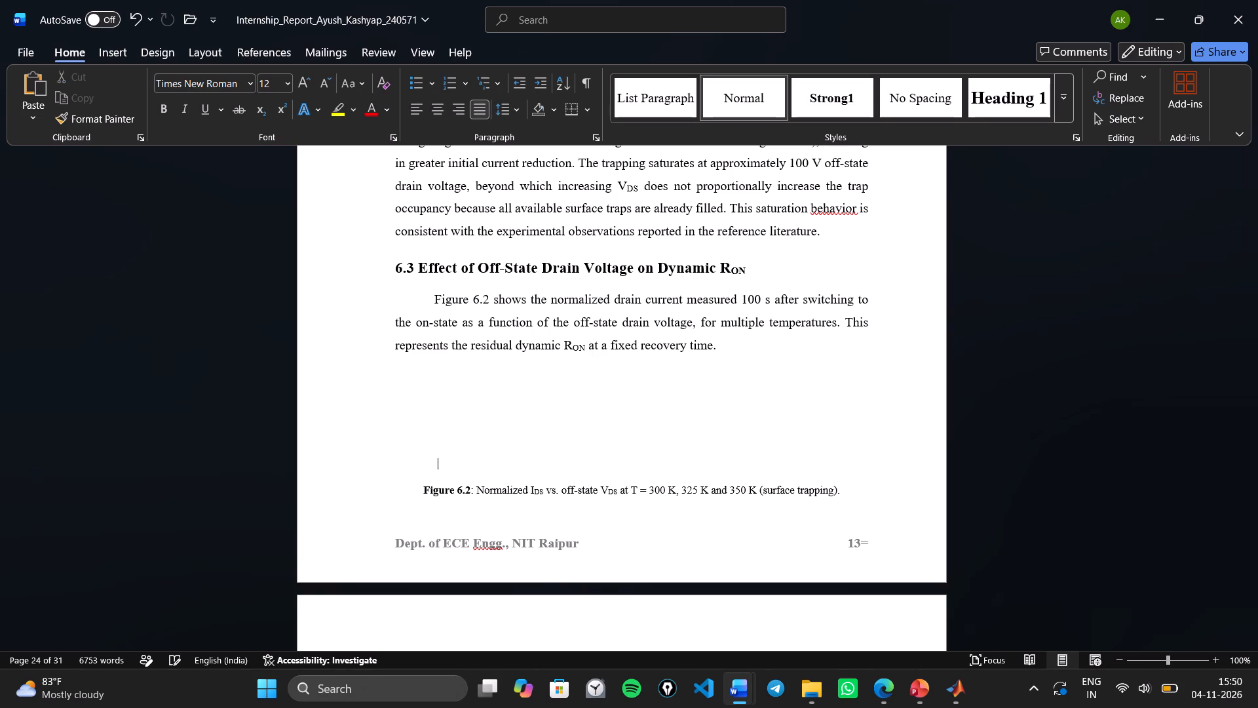
{"action": "key", "text": "space"}
{"action": "key", "text": "space"}
{"action": "key", "text": "space"}
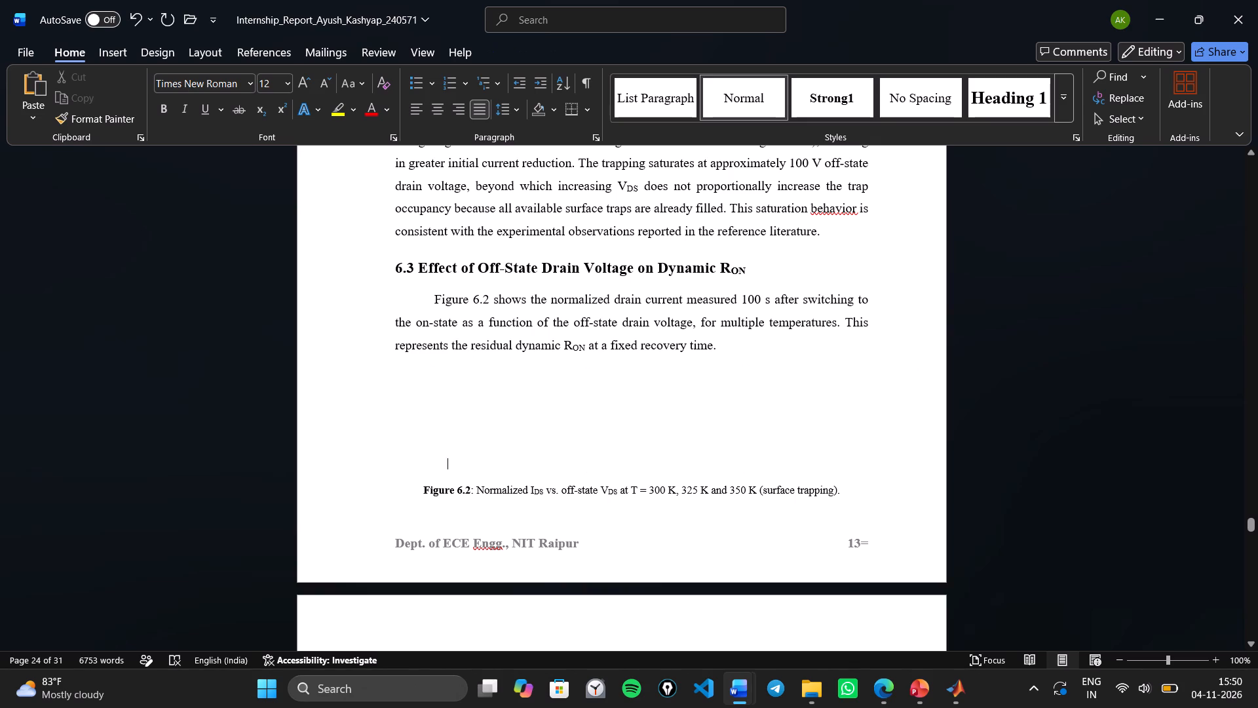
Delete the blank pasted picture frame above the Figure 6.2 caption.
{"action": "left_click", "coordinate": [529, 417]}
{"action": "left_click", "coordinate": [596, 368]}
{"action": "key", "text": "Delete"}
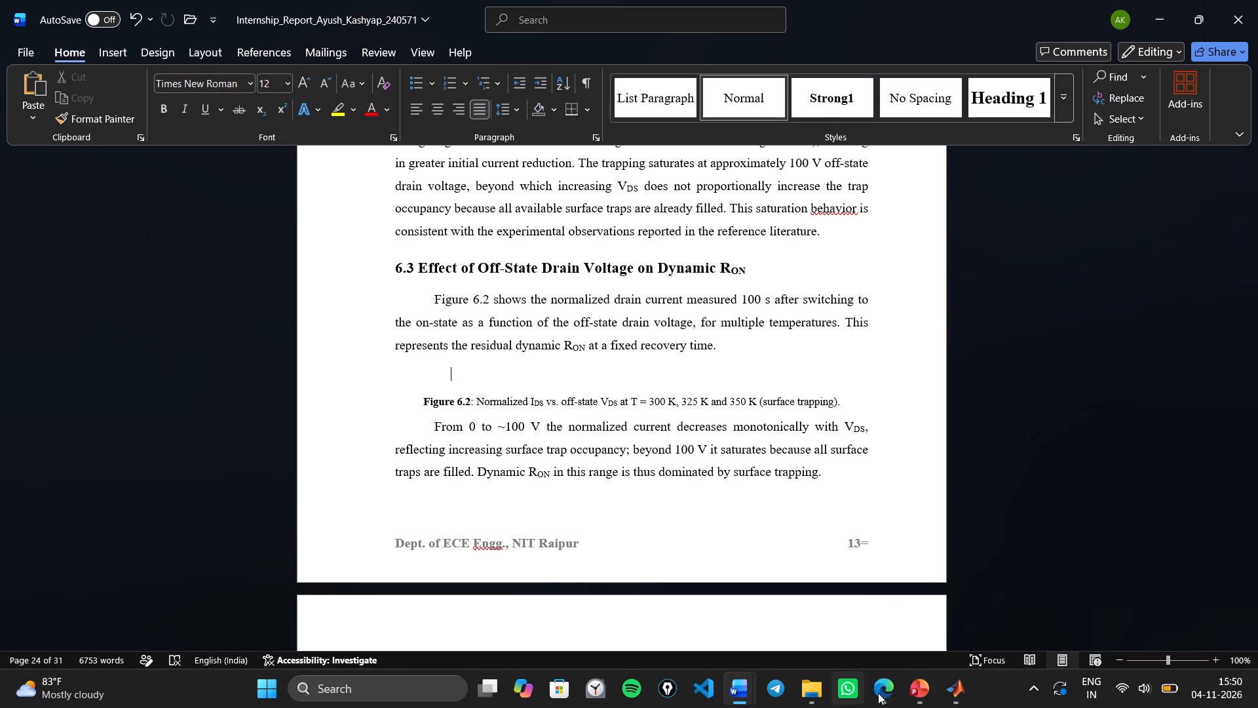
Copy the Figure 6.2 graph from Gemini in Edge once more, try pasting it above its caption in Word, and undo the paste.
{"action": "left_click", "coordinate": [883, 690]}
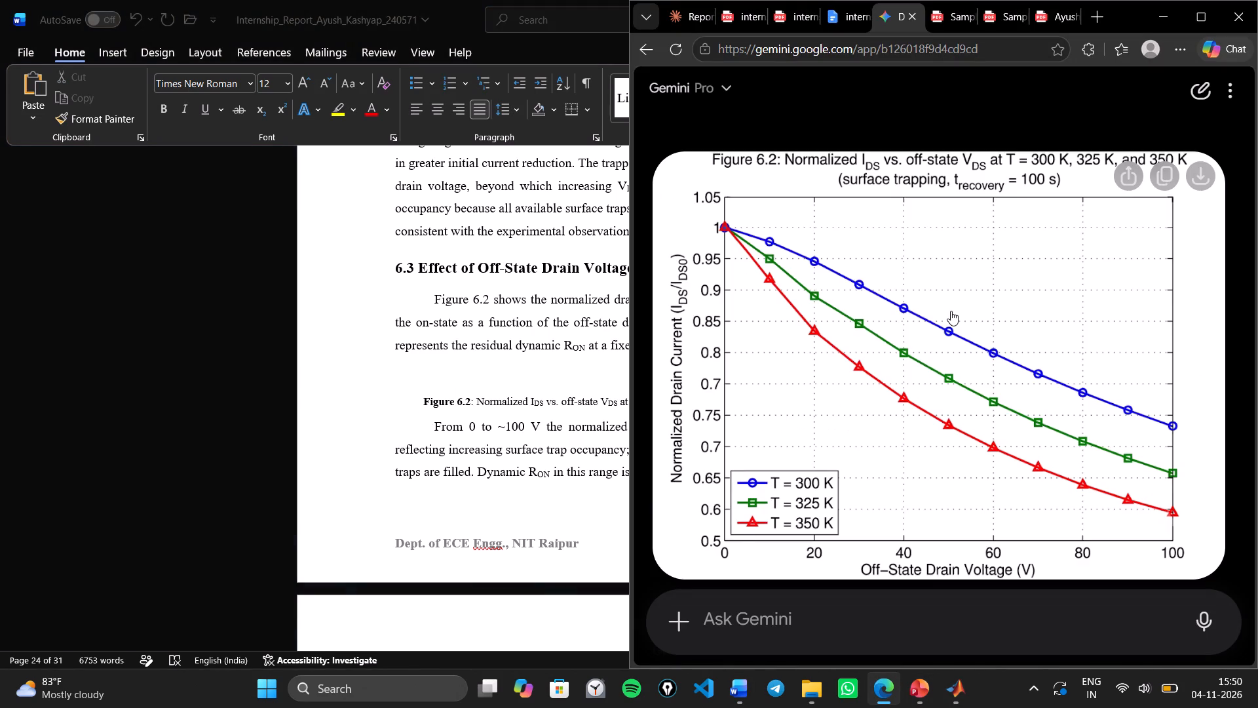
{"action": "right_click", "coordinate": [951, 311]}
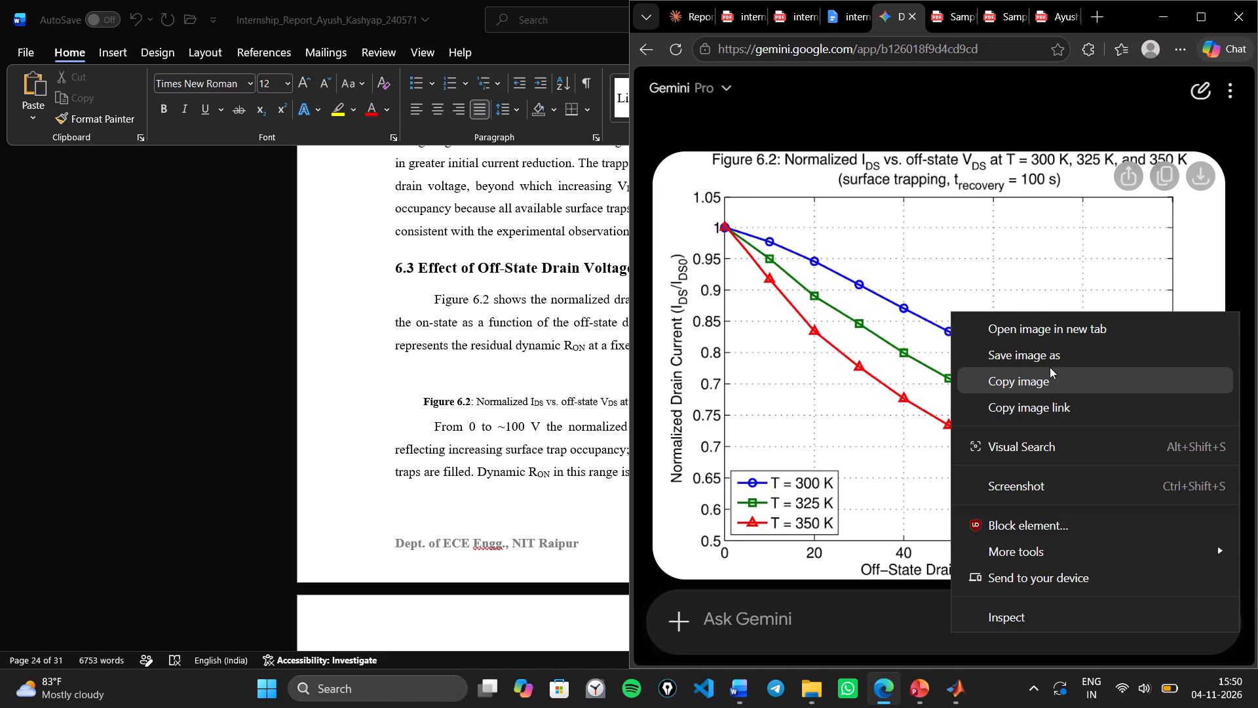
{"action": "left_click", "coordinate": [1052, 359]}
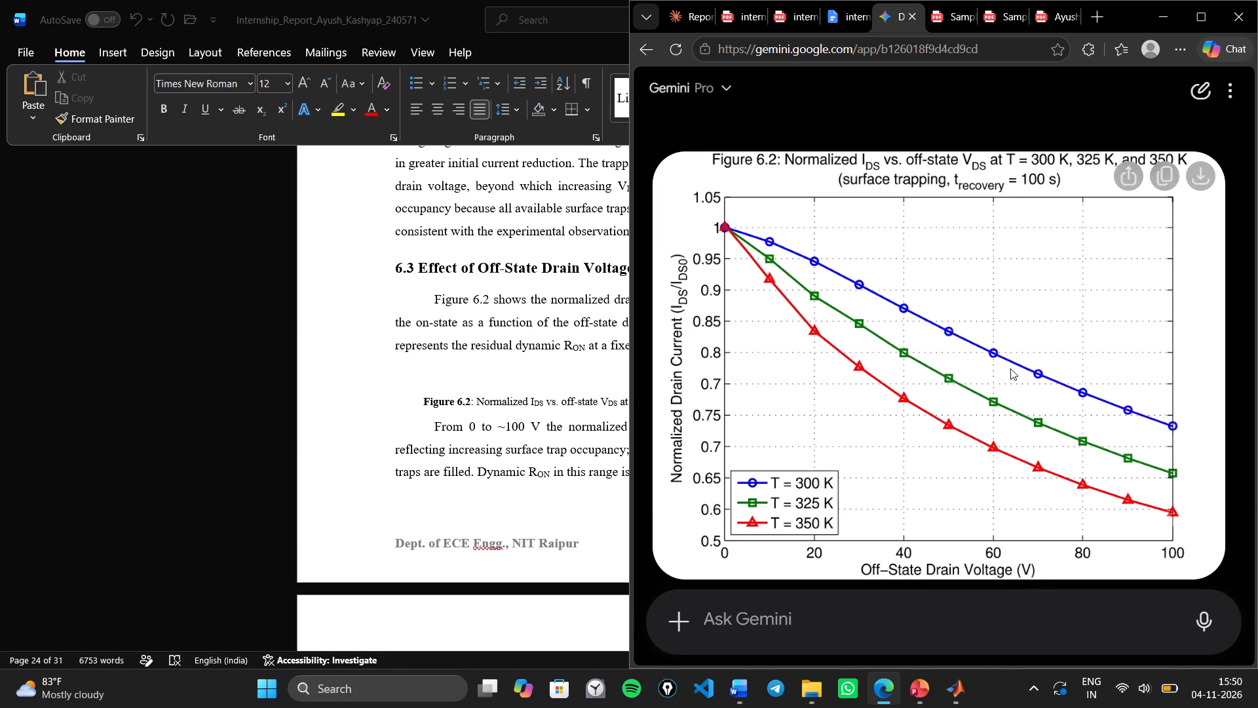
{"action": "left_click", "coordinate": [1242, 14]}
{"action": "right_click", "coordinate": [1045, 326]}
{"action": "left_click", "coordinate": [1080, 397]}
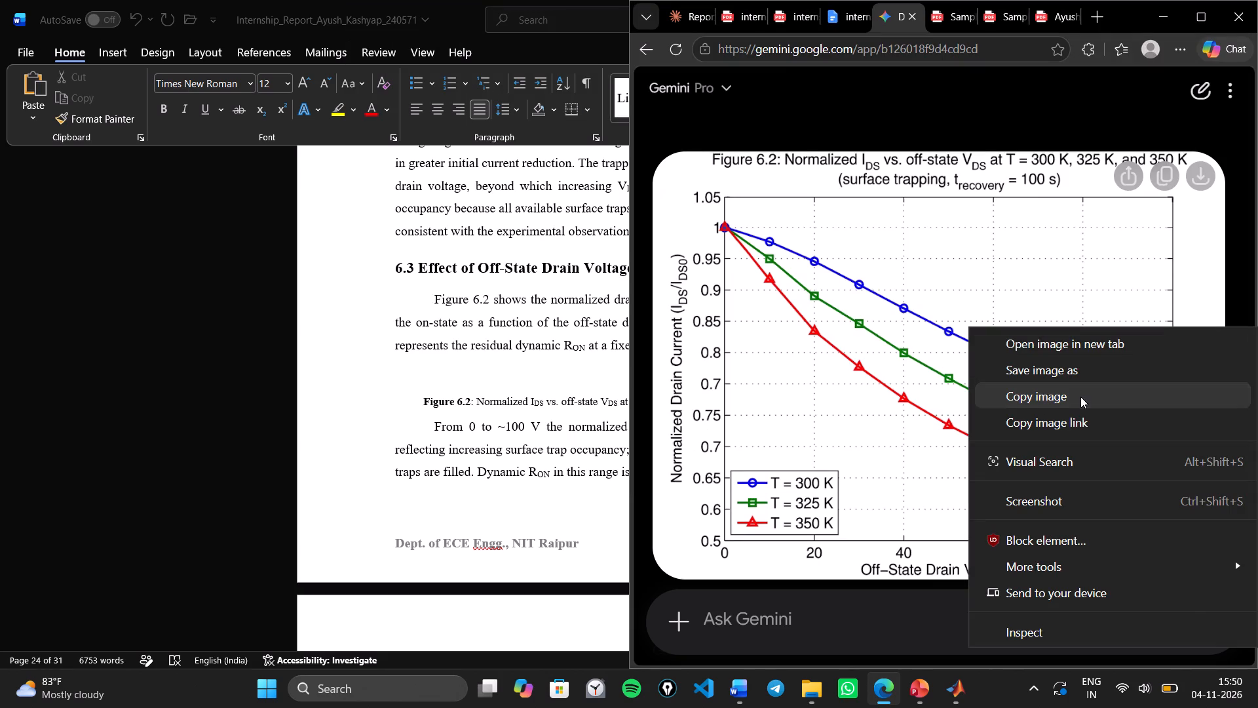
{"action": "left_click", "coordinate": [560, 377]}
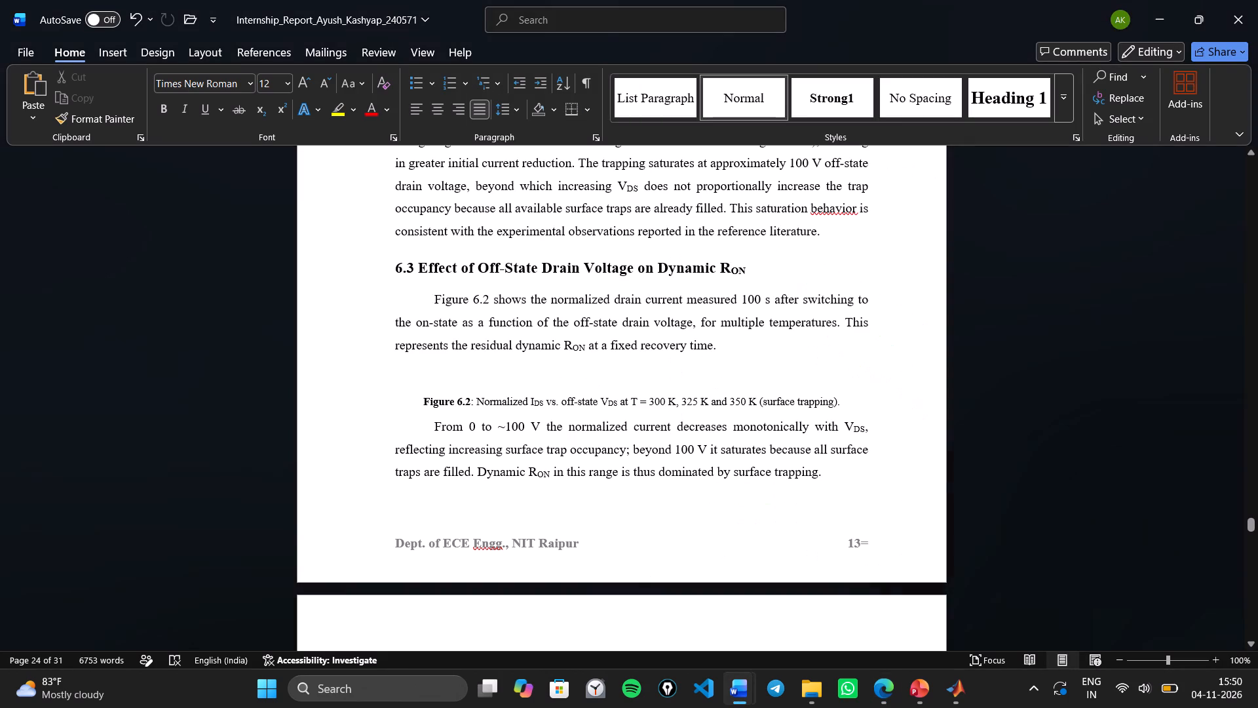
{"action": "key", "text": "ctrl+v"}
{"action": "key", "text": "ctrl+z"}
Switch to the Gemini chat in Edge and download the full-size Figure 6.2 graph image.
{"action": "left_click", "coordinate": [896, 694]}
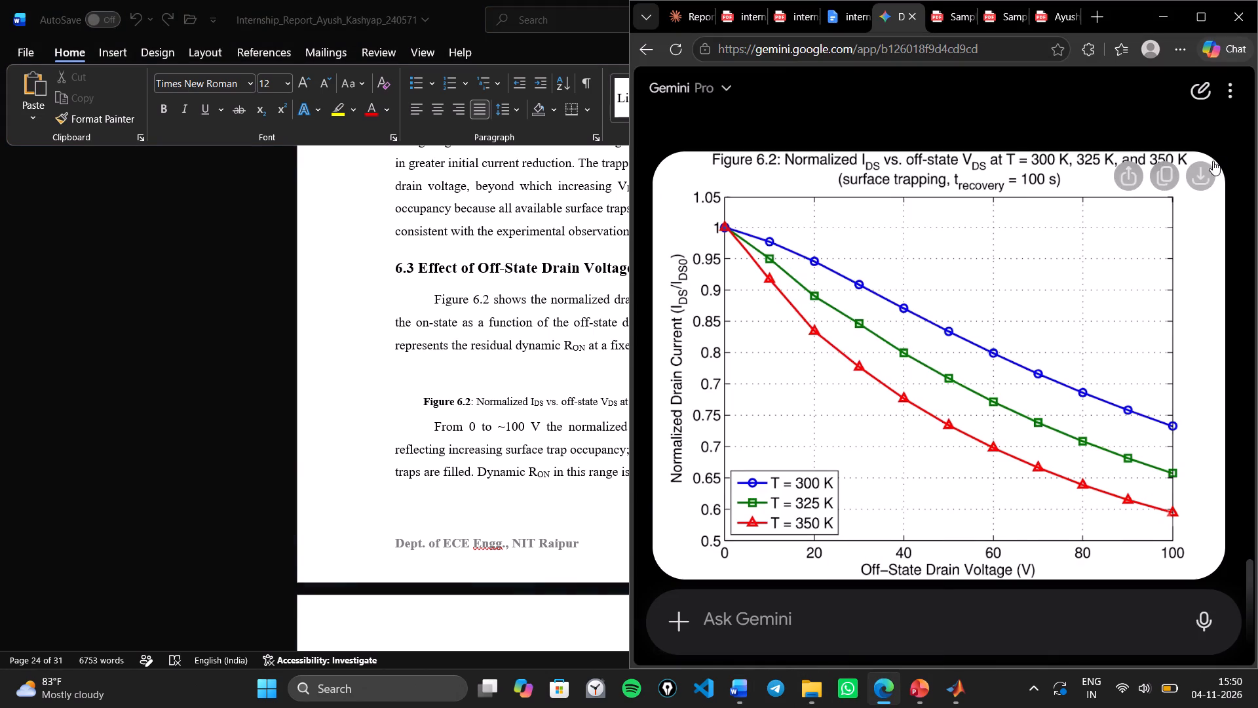
{"action": "left_click", "coordinate": [1206, 175]}
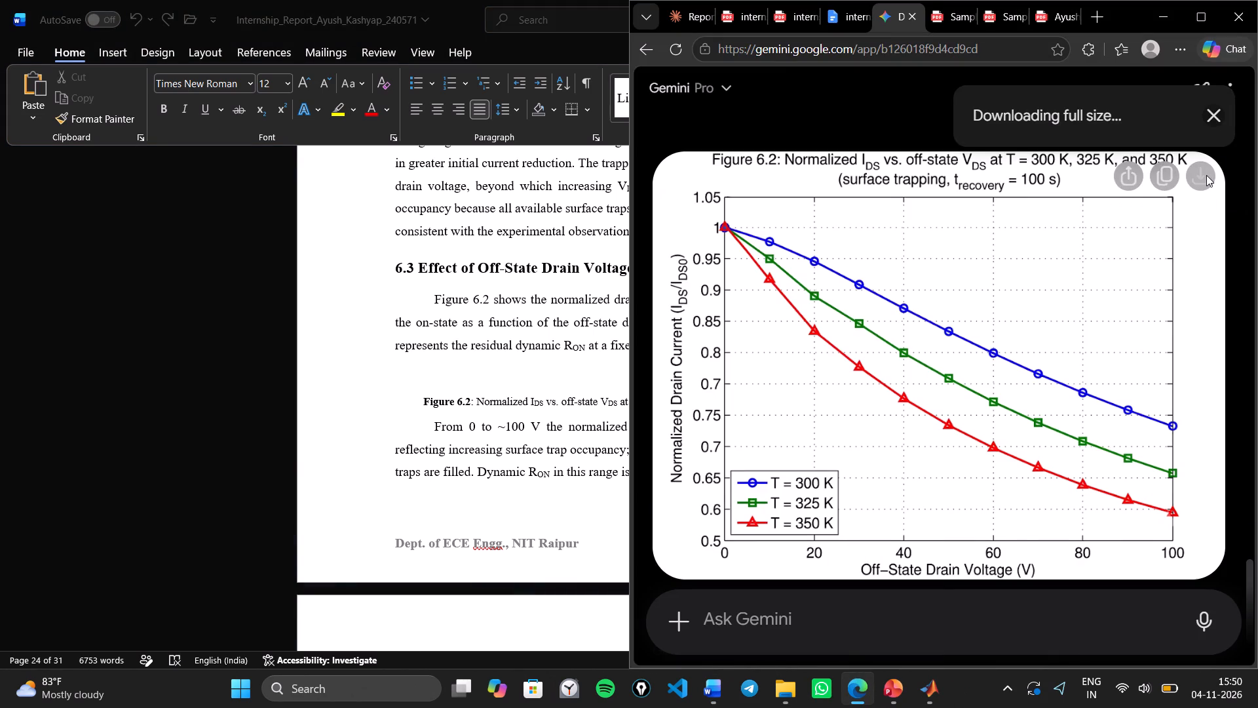
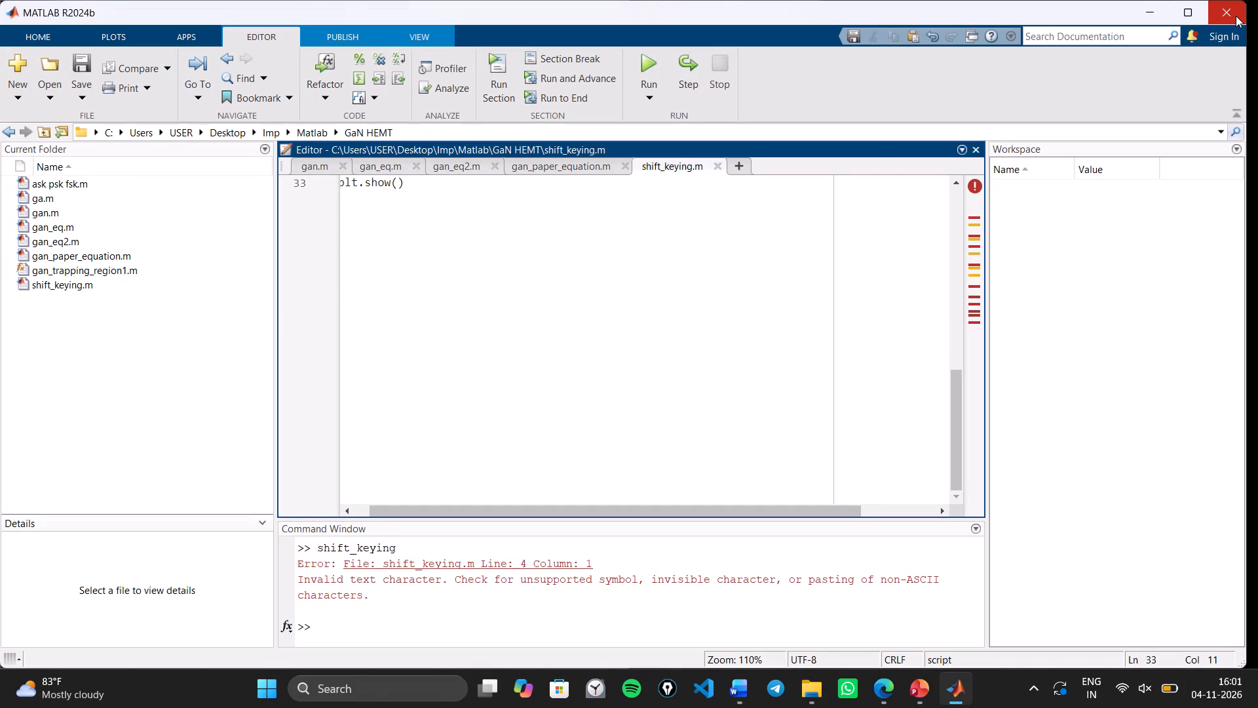
Close MATLAB with the shift_keying.m script open.
{"action": "left_click", "coordinate": [1236, 16]}
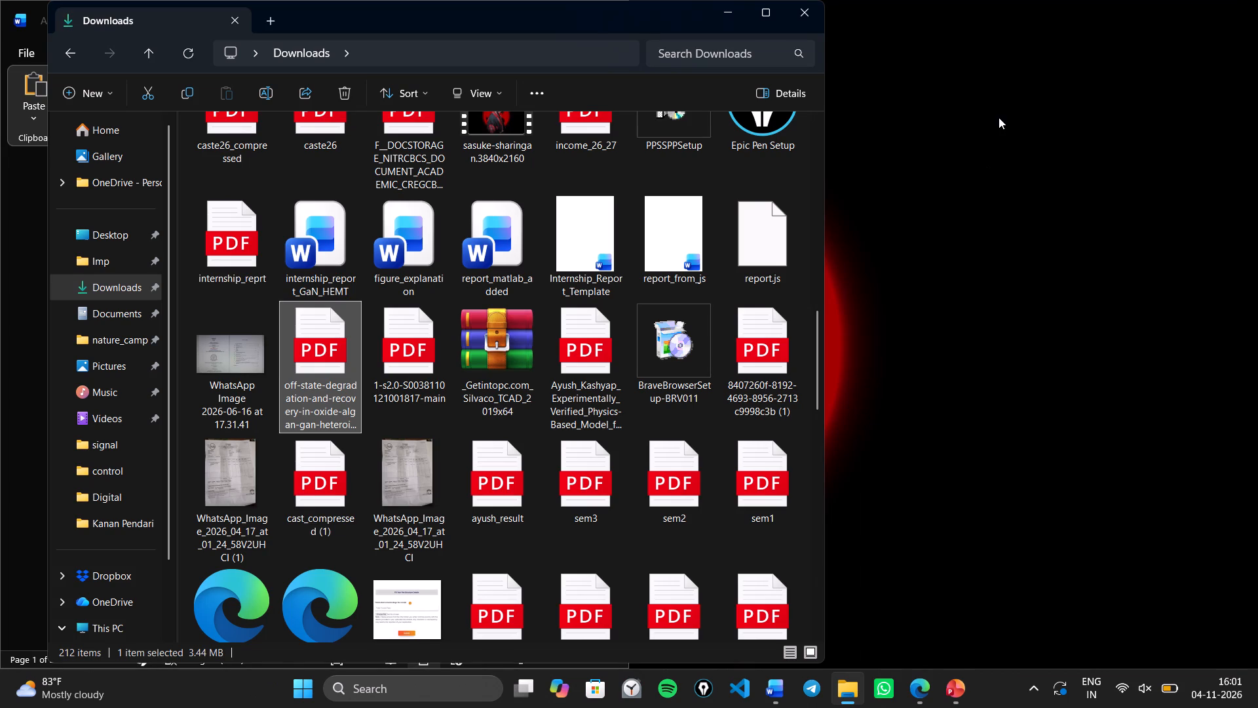
{"action": "left_click", "coordinate": [999, 117]}
Open the list of available Wi-Fi networks from the Windows quick settings.
{"action": "left_click", "coordinate": [1157, 680]}
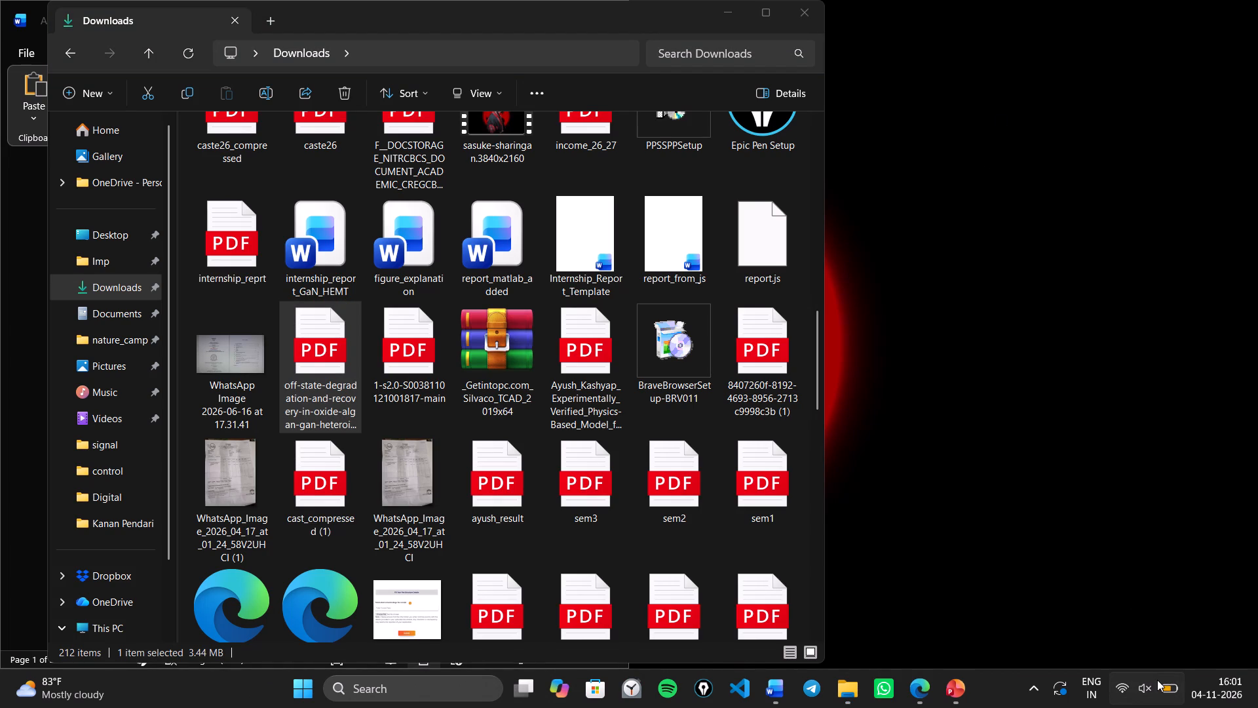
{"action": "left_click", "coordinate": [1151, 682]}
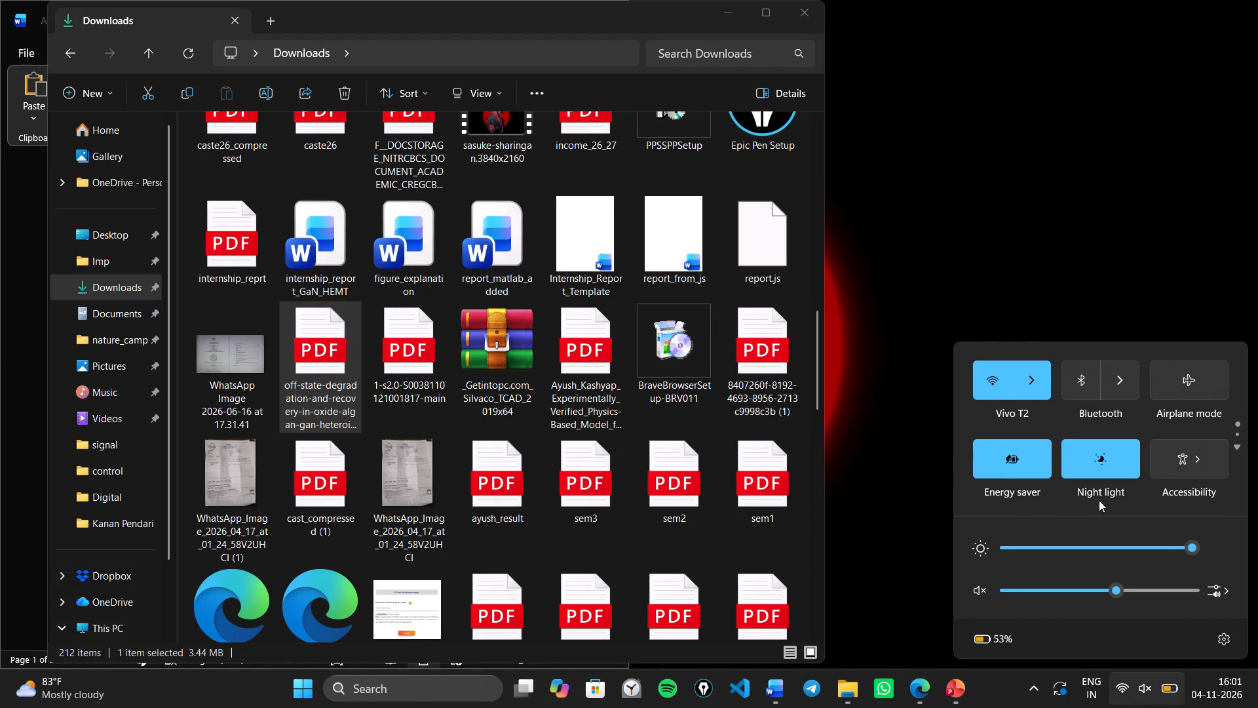
{"action": "left_click", "coordinate": [1041, 383]}
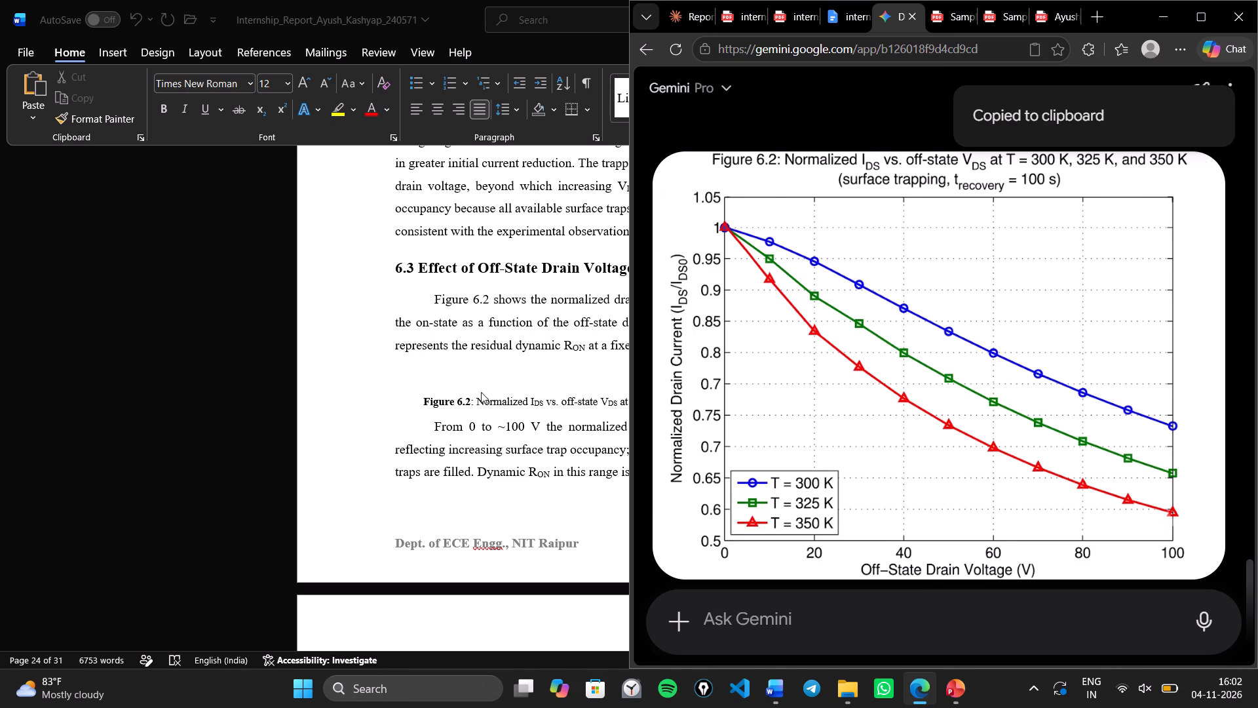
{"action": "left_click", "coordinate": [523, 357]}
{"action": "key", "text": "ctrl+v"}
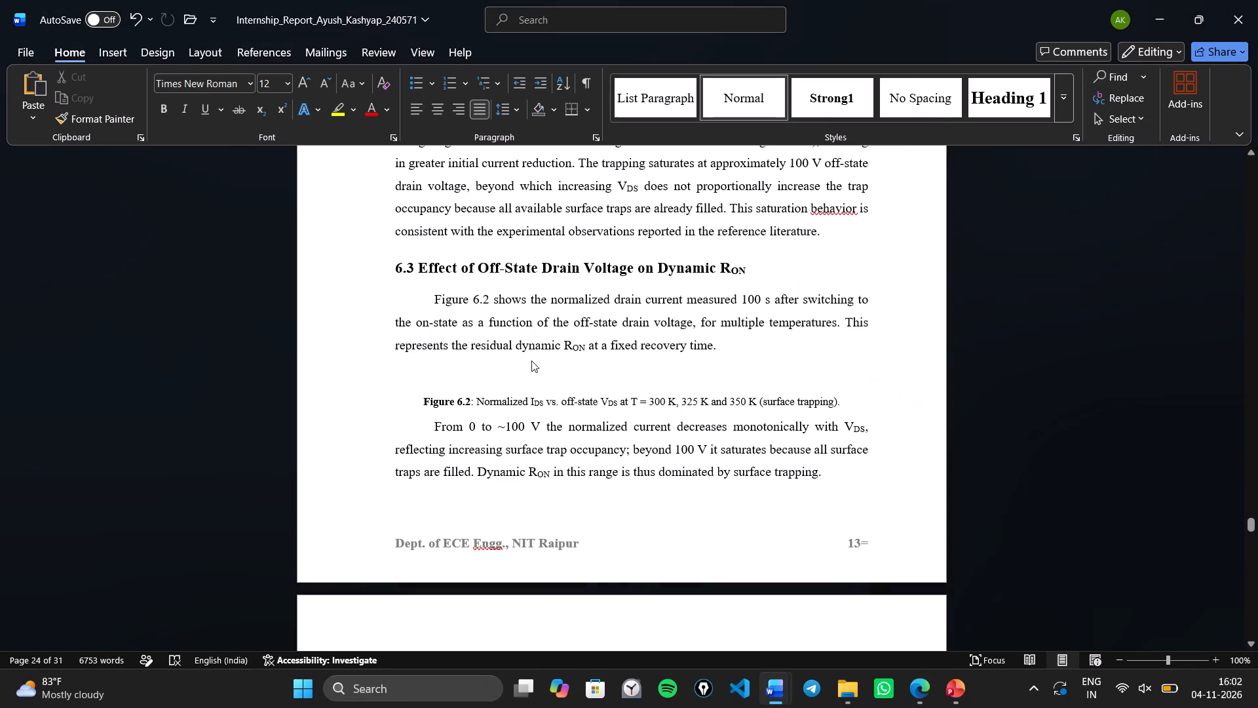
{"action": "scroll", "coordinate": [704, 460], "scroll_direction": "down", "scroll_amount": 3, "text": "ctrl"}
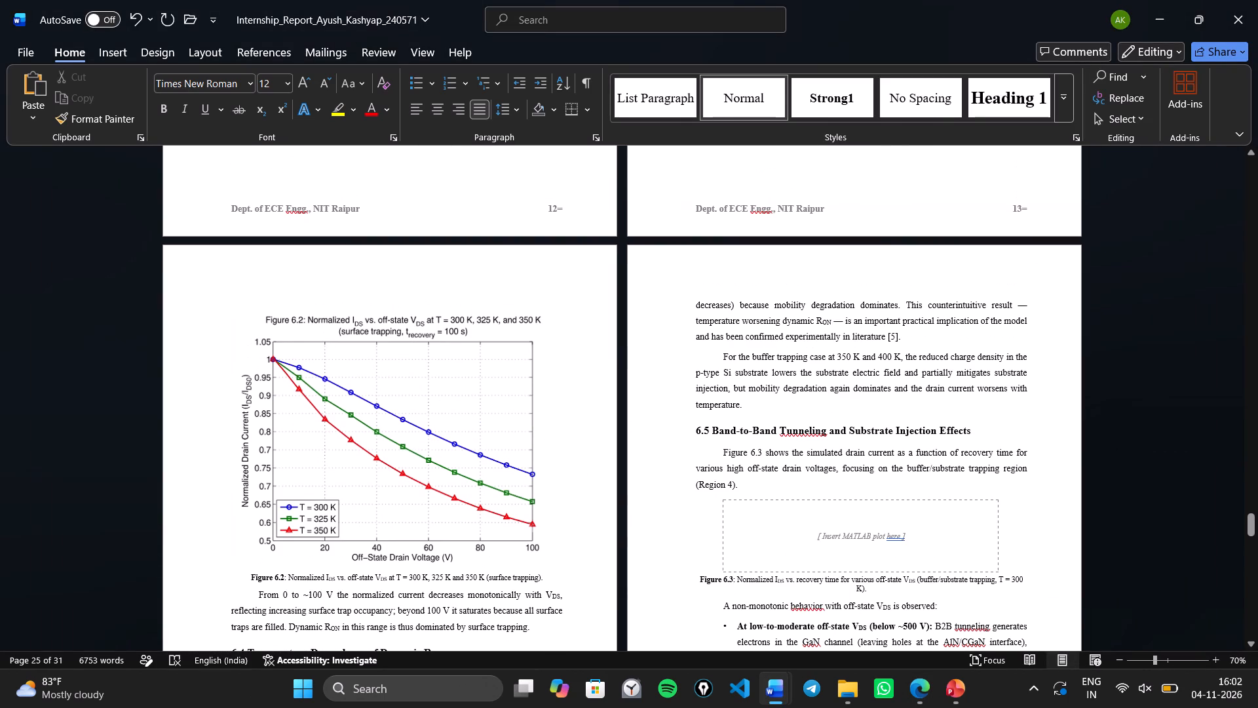
Shrink the pasted Figure 6.2 graph to roughly 60 percent of the text width, keeping its proportions.
{"action": "left_click", "coordinate": [388, 372]}
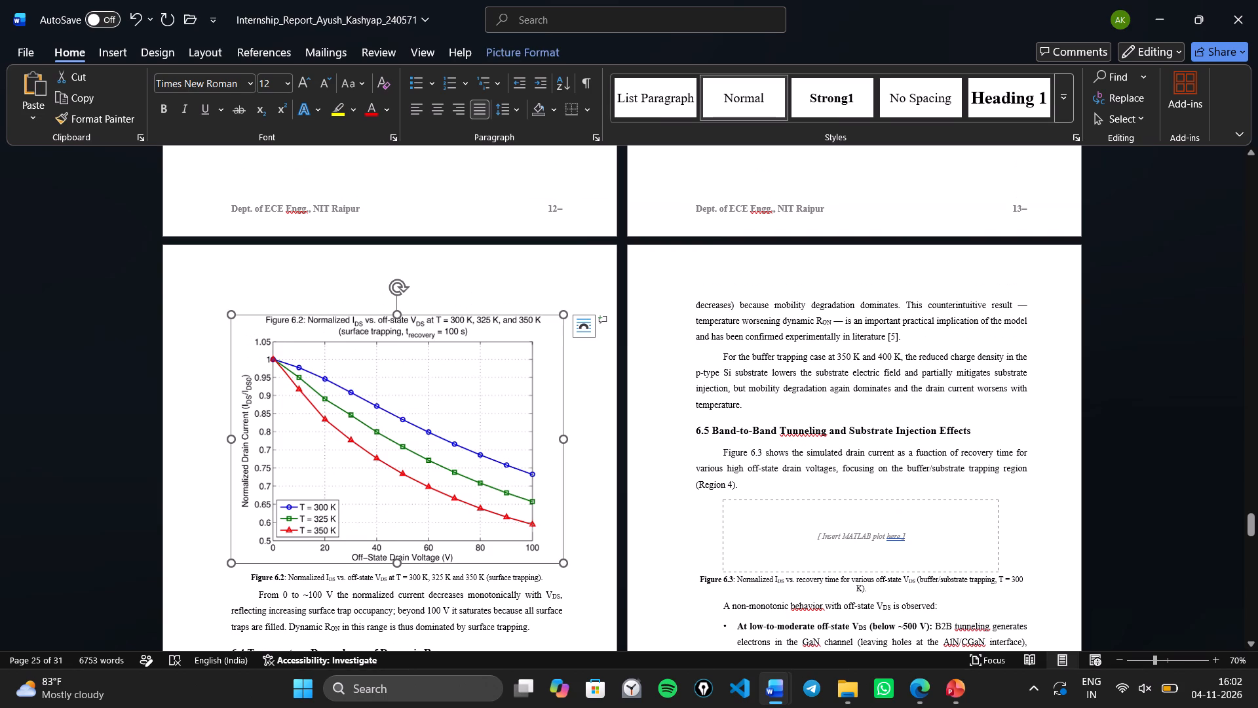
{"action": "left_click_drag", "start_coordinate": [230, 312], "coordinate": [402, 394]}
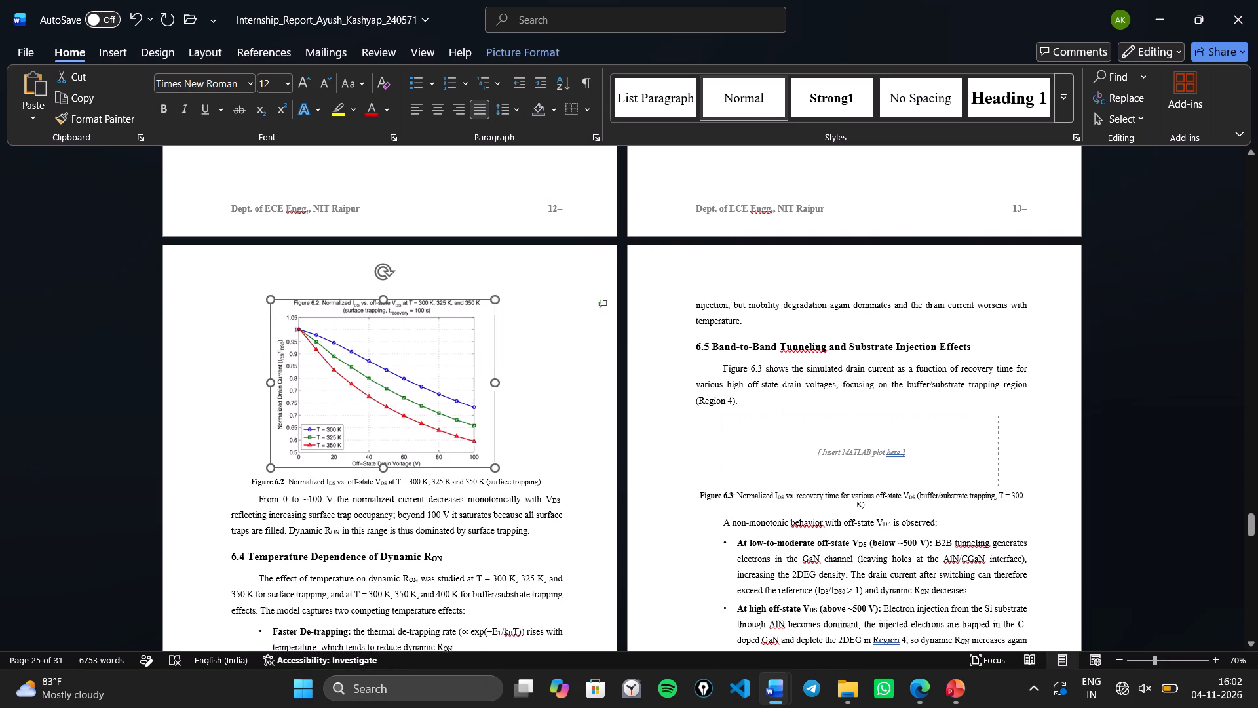
{"action": "left_click_drag", "start_coordinate": [402, 394], "coordinate": [495, 408]}
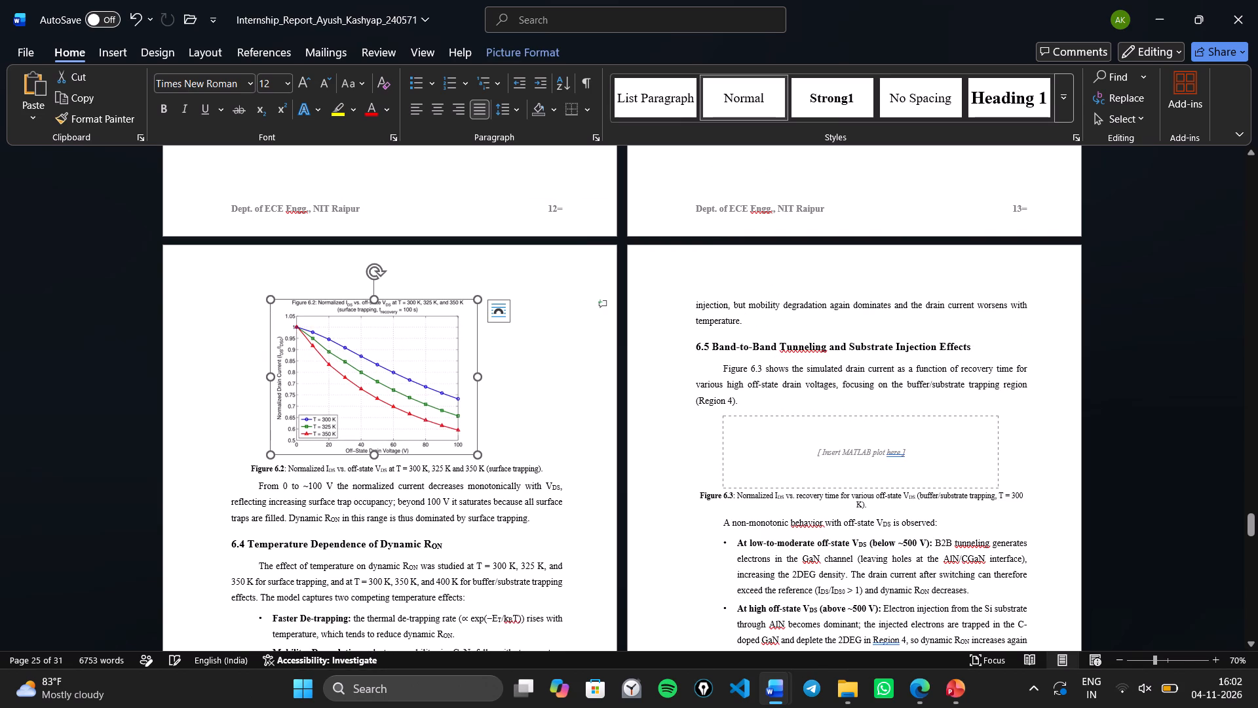
{"action": "left_click_drag", "start_coordinate": [363, 383], "coordinate": [408, 370]}
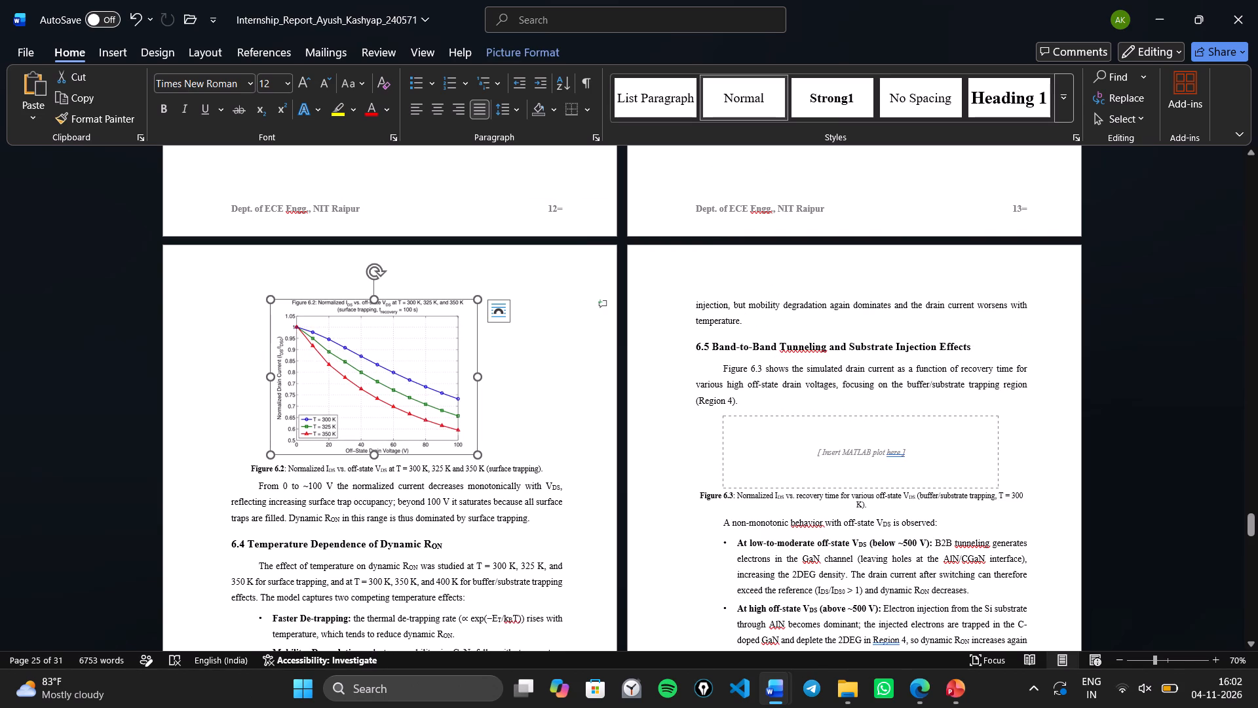
Insert spaces in front of the Figure 6.2 graph to shift it toward the middle of its line.
{"action": "left_click", "coordinate": [255, 372]}
{"action": "key", "text": "space"}
{"action": "key", "text": "space"}
{"action": "key", "text": "space"}
{"action": "key", "text": "space"}
{"action": "key", "text": "space"}
{"action": "key", "text": "space"}
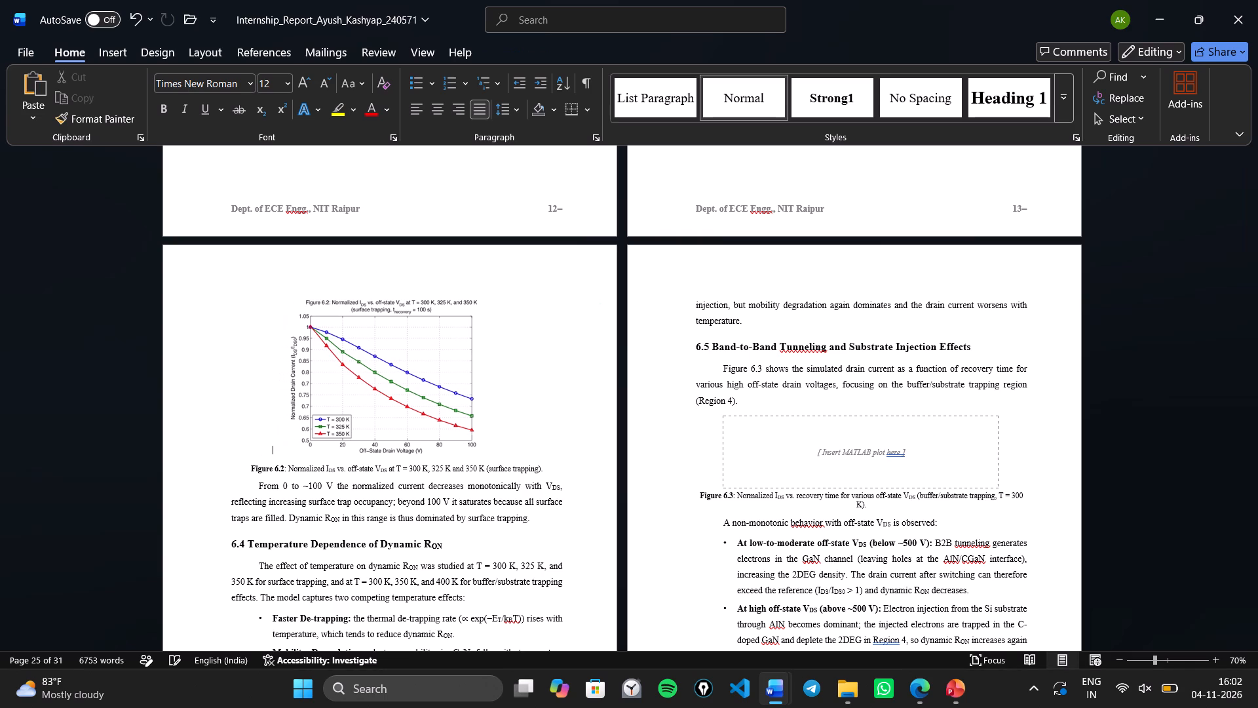
{"action": "key", "text": "space"}
{"action": "key", "text": "space"}
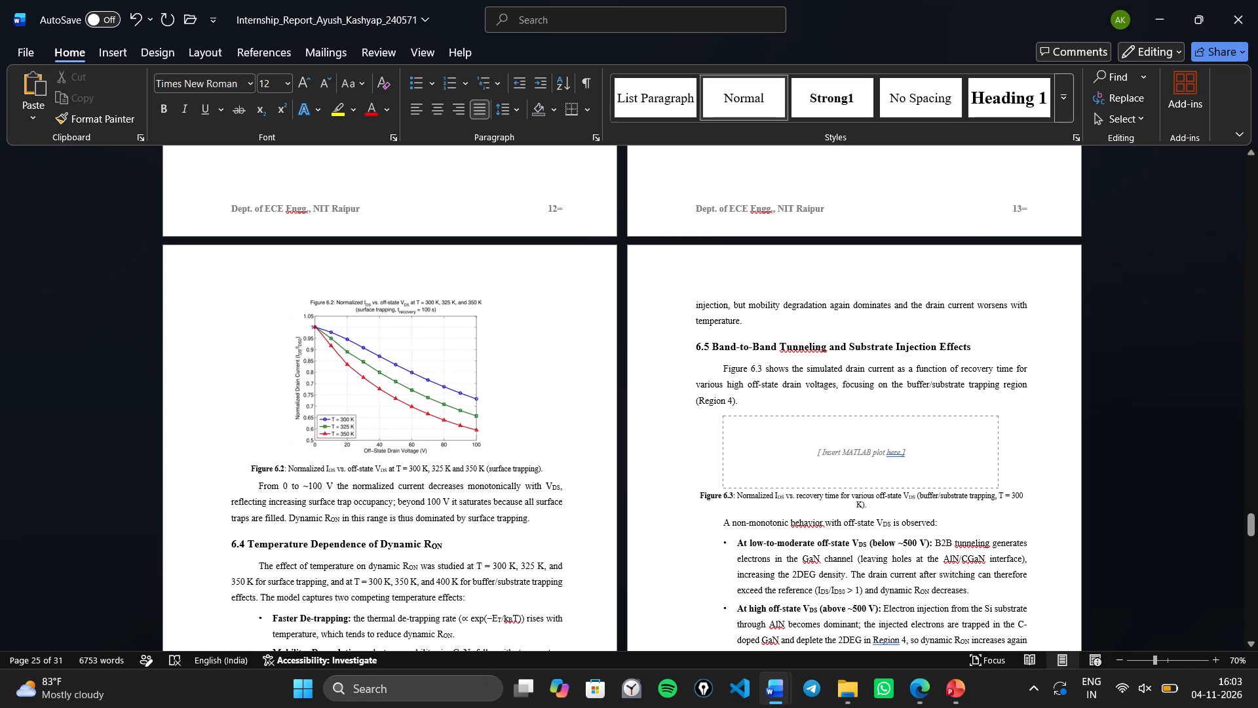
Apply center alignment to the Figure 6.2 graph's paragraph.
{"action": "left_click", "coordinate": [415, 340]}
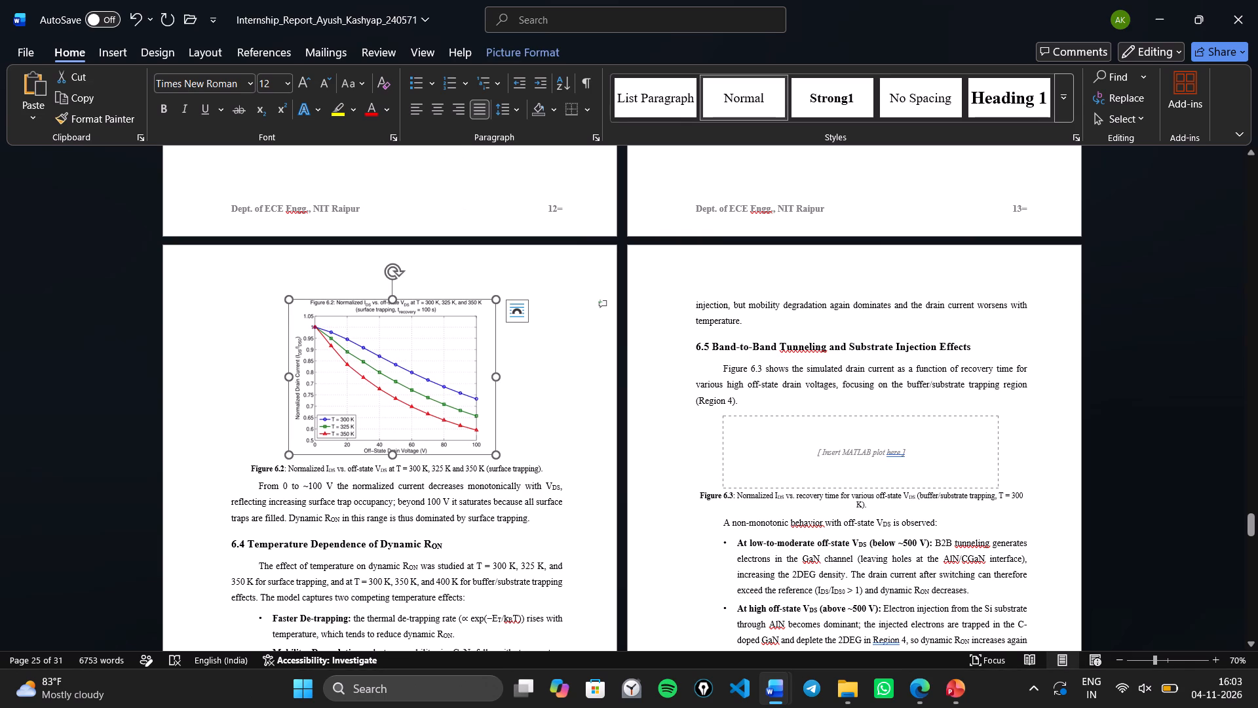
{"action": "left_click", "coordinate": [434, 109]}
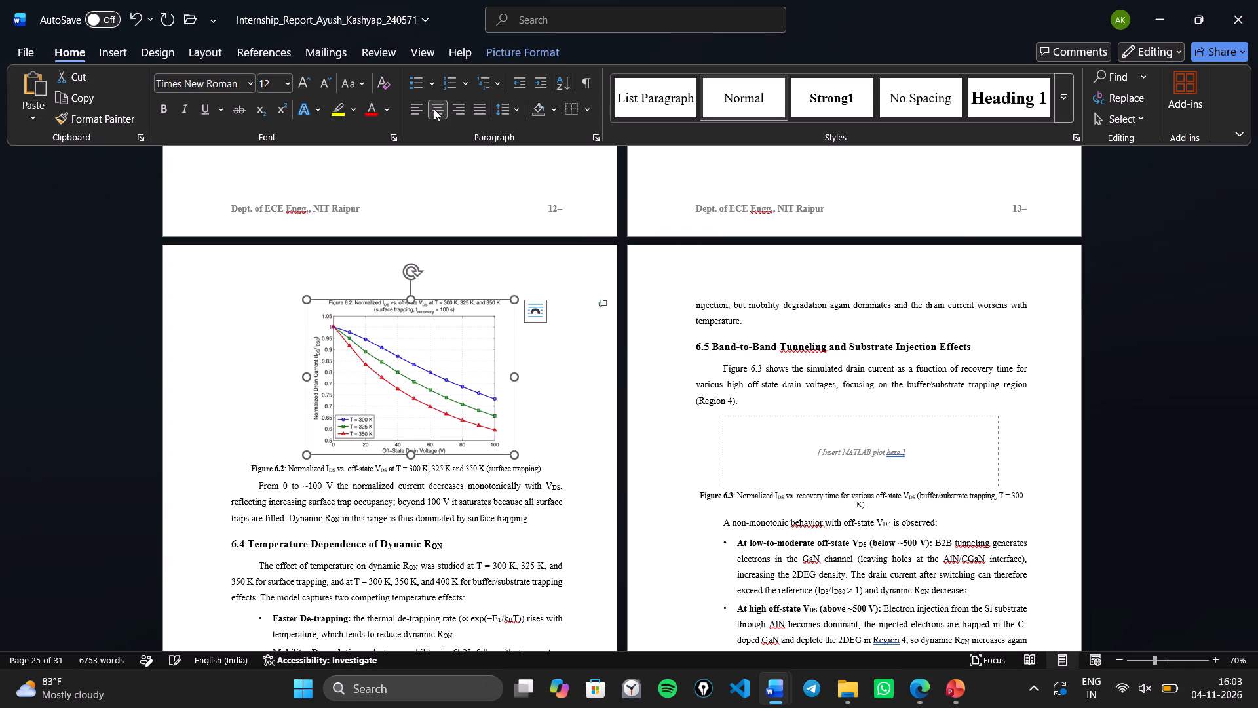
Delete the typed Figure 6.2 caption line below the graph.
{"action": "left_click", "coordinate": [543, 468]}
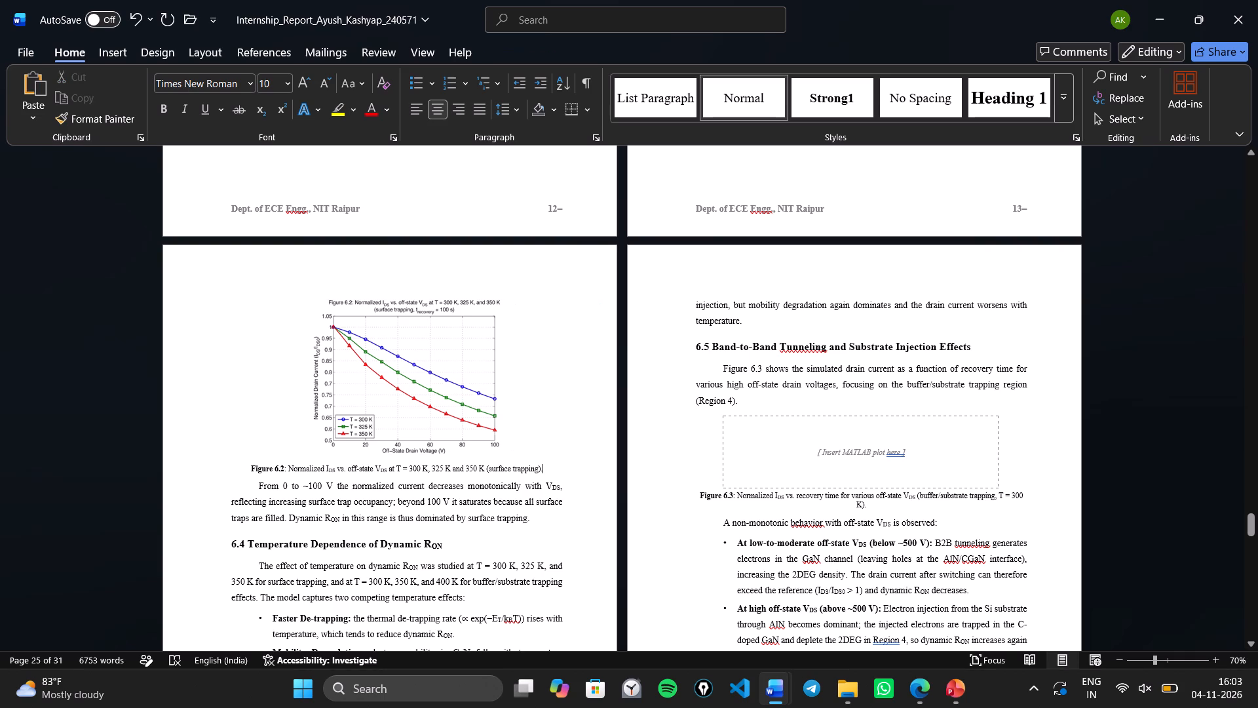
{"action": "left_click_drag", "start_coordinate": [543, 468], "coordinate": [253, 469]}
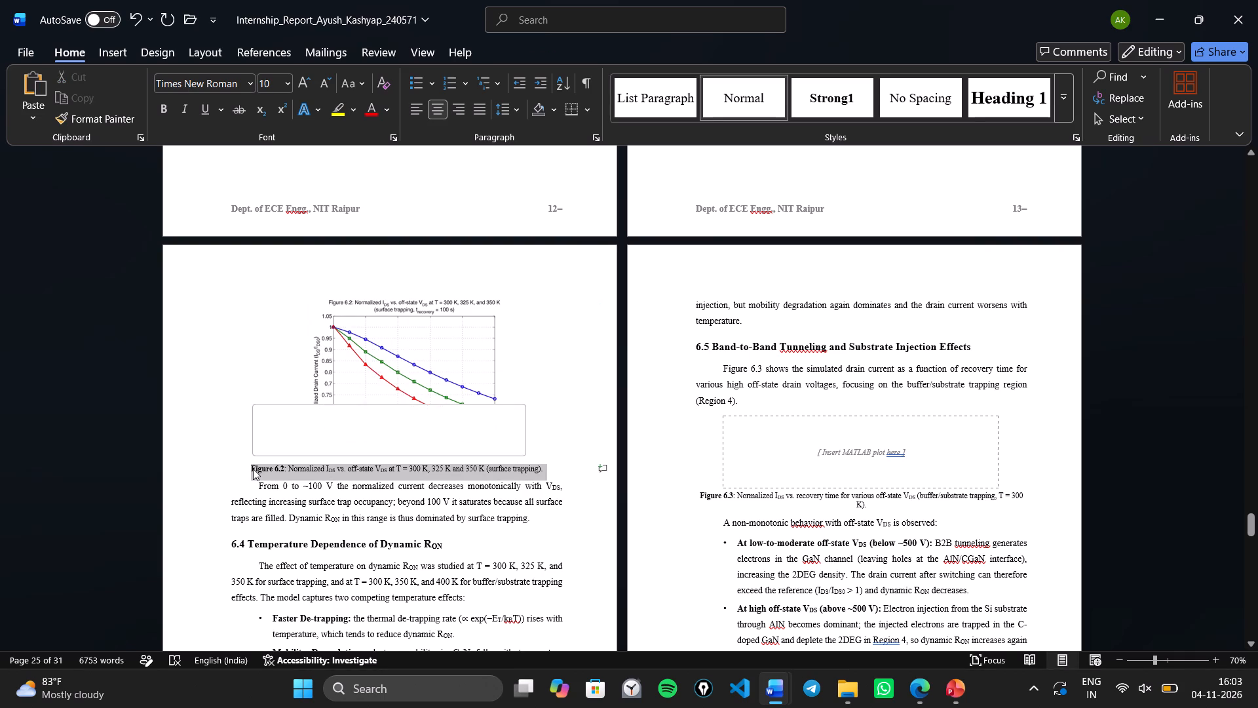
{"action": "key", "text": "BackSpace"}
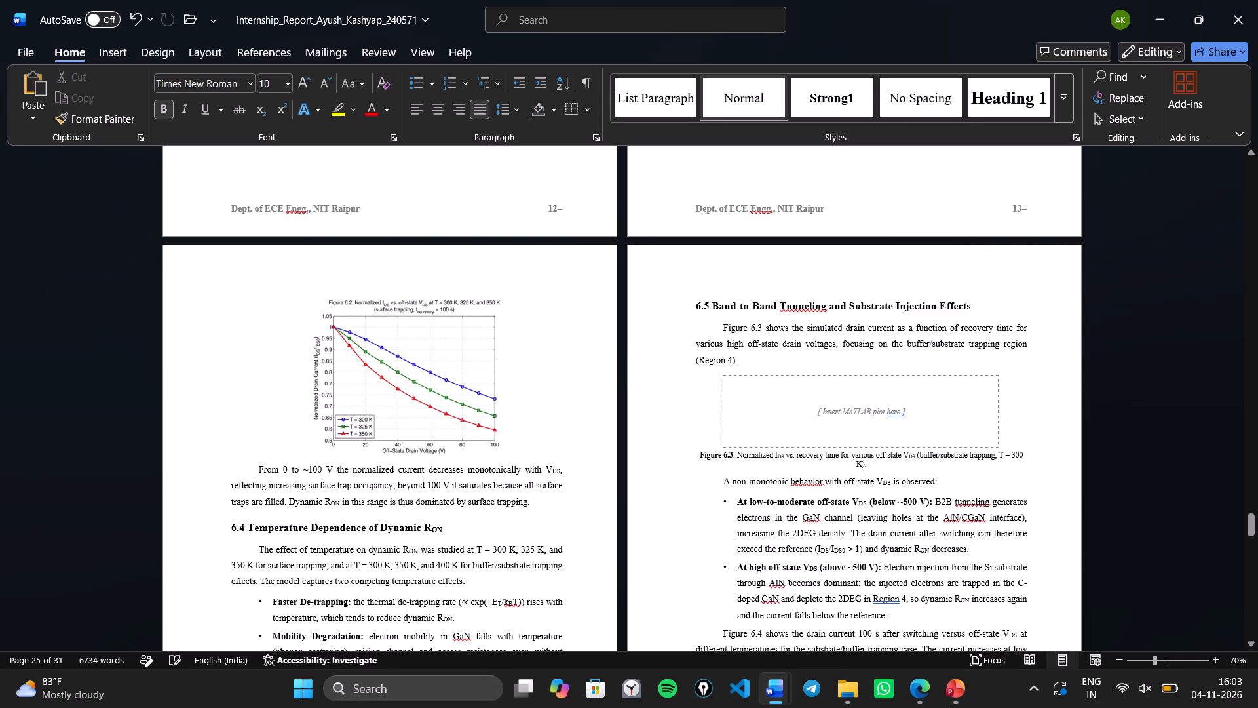
Remove the Figure 6.2 graph's center alignment and add leading spaces so it sits slightly right of the page's middle.
{"action": "scroll", "coordinate": [557, 400], "scroll_direction": "up", "scroll_amount": 3, "text": "ctrl"}
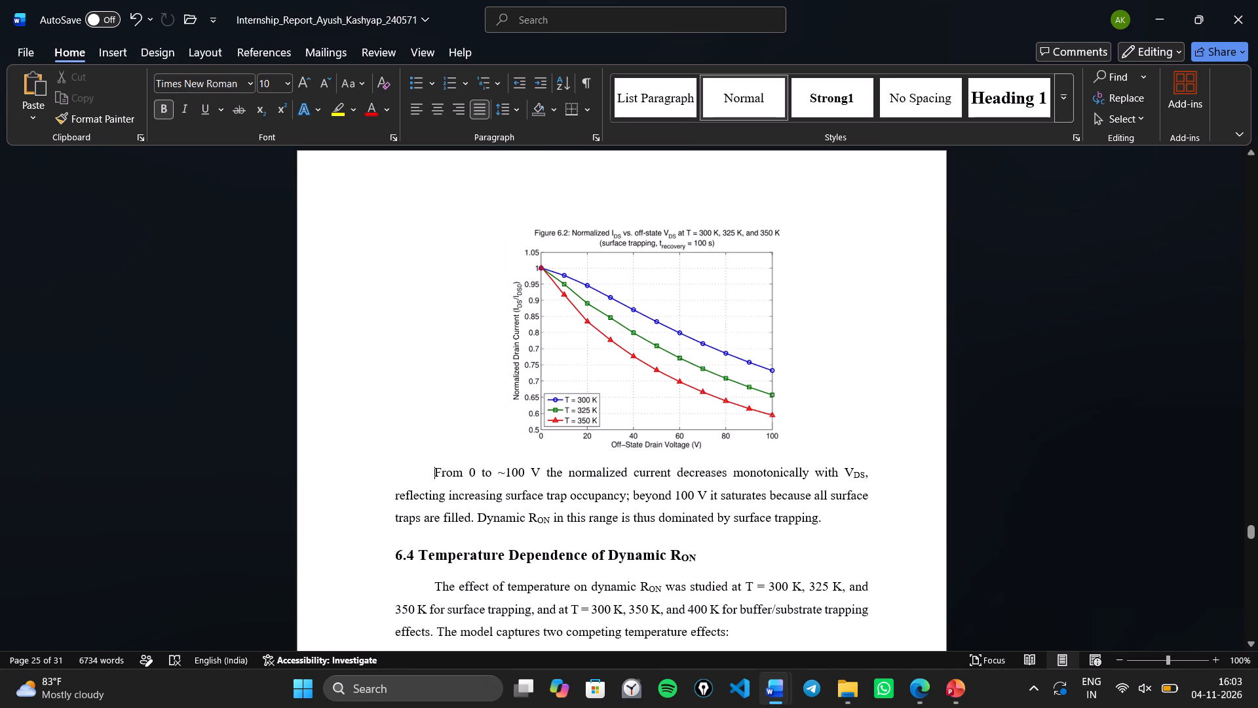
{"action": "left_click", "coordinate": [468, 433]}
{"action": "key", "text": "BackSpace"}
{"action": "key", "text": "space"}
{"action": "key", "text": "space"}
{"action": "key", "text": "space"}
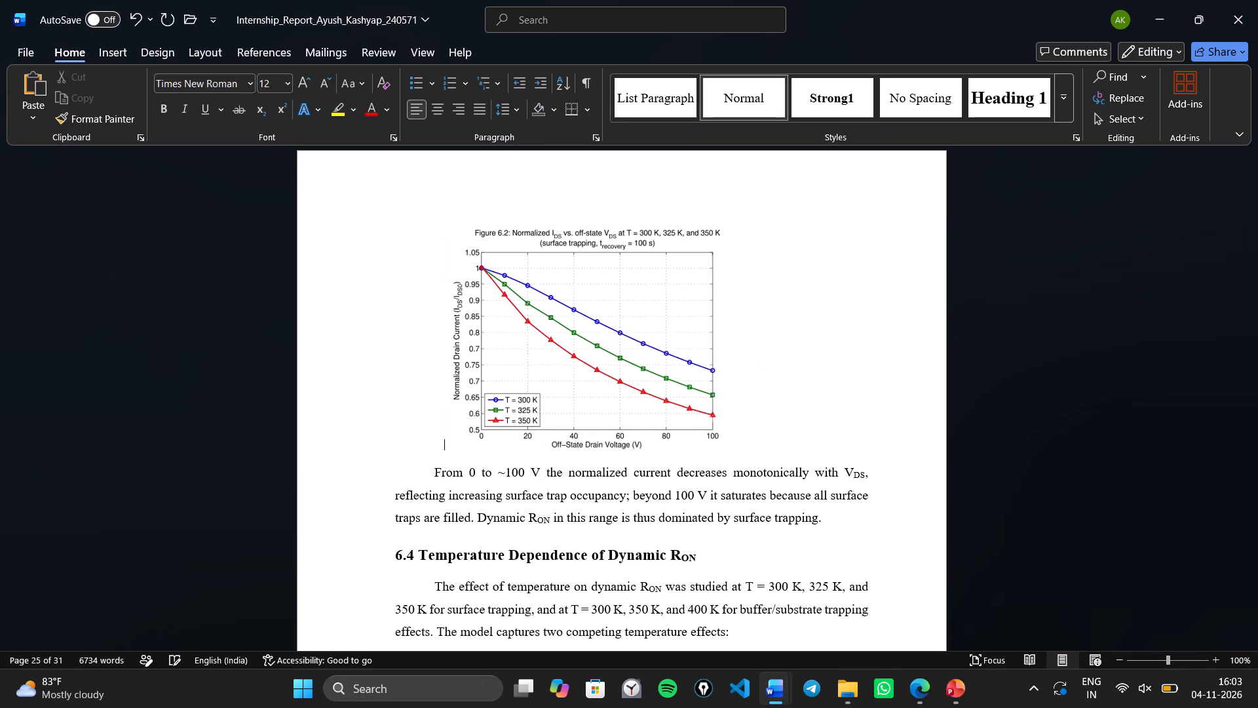
{"action": "key", "text": "space"}
{"action": "key", "text": "space"}
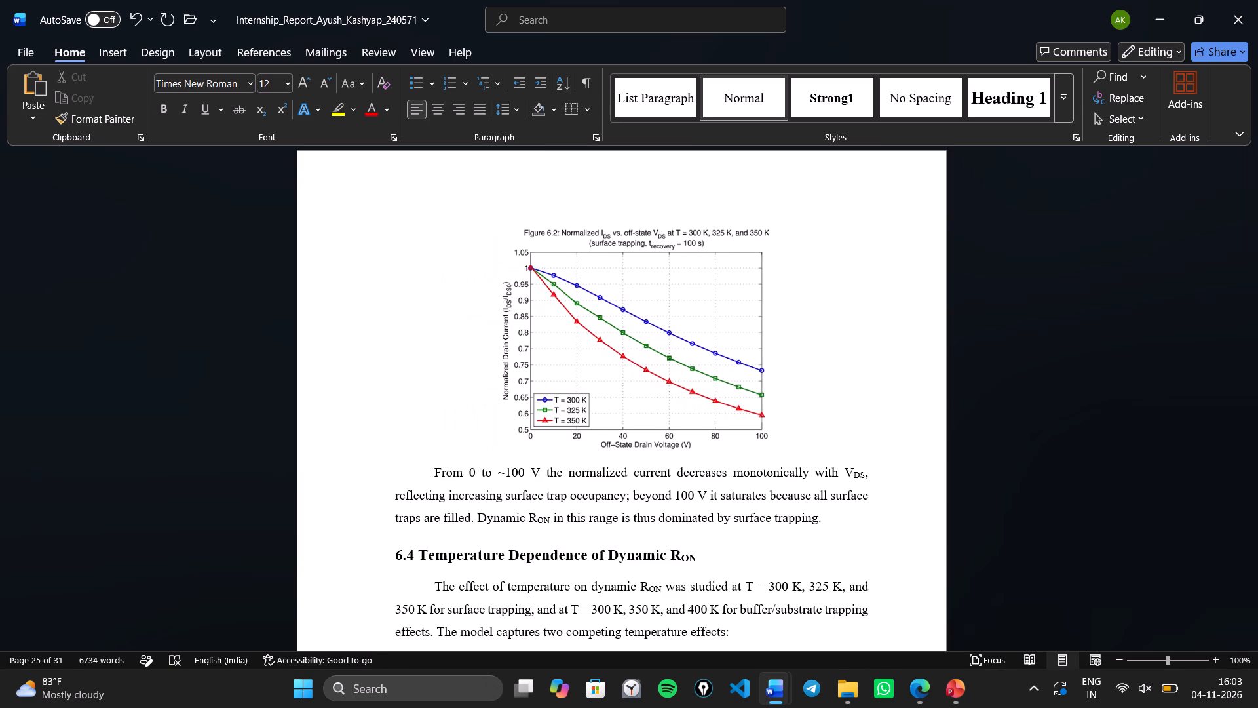
{"action": "key", "text": "BackSpace"}
{"action": "left_click", "coordinate": [898, 361]}
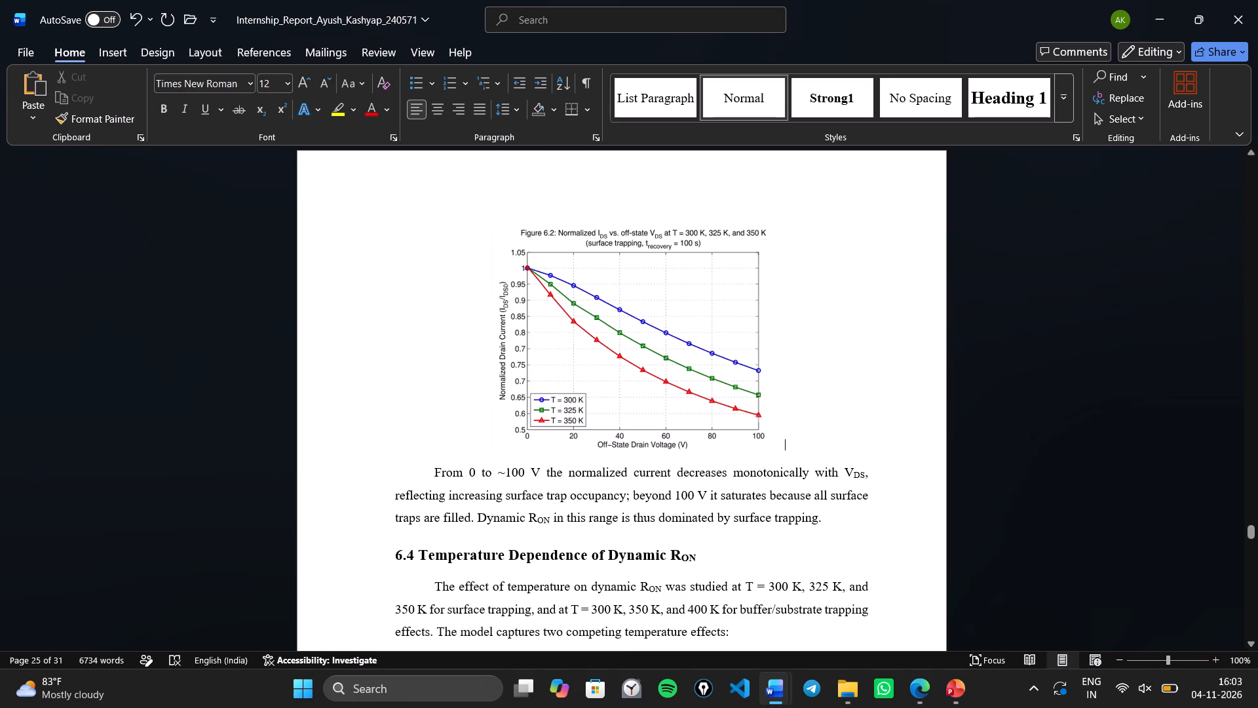
Copy the section 6.5 text from "Band-to-Band Tunneling" in its heading through the end of the Figure 6.3 caption.
{"action": "scroll", "coordinate": [898, 361], "scroll_direction": "down", "scroll_amount": 1, "text": "ctrl"}
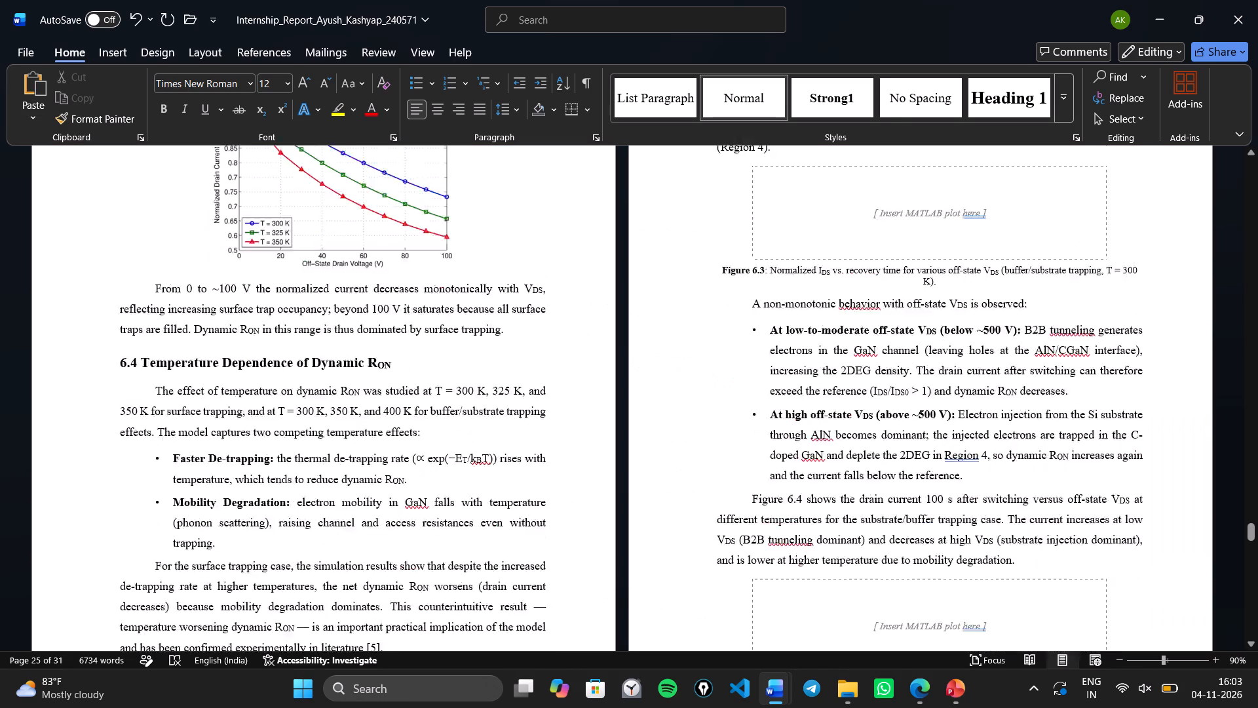
{"action": "scroll", "coordinate": [587, 462], "scroll_direction": "up", "scroll_amount": 1}
{"action": "scroll", "coordinate": [587, 462], "scroll_direction": "right", "scroll_amount": 1}
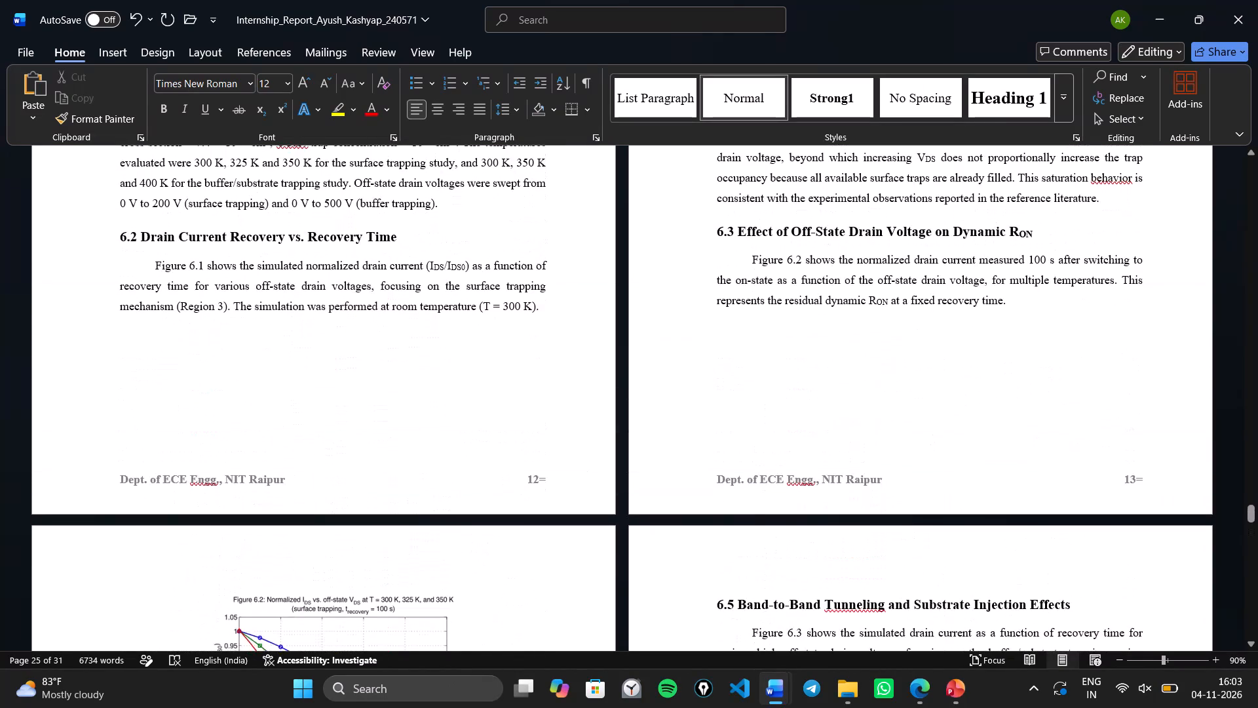
{"action": "scroll", "coordinate": [587, 462], "scroll_direction": "right", "scroll_amount": 1}
{"action": "scroll", "coordinate": [587, 462], "scroll_direction": "down", "scroll_amount": 2}
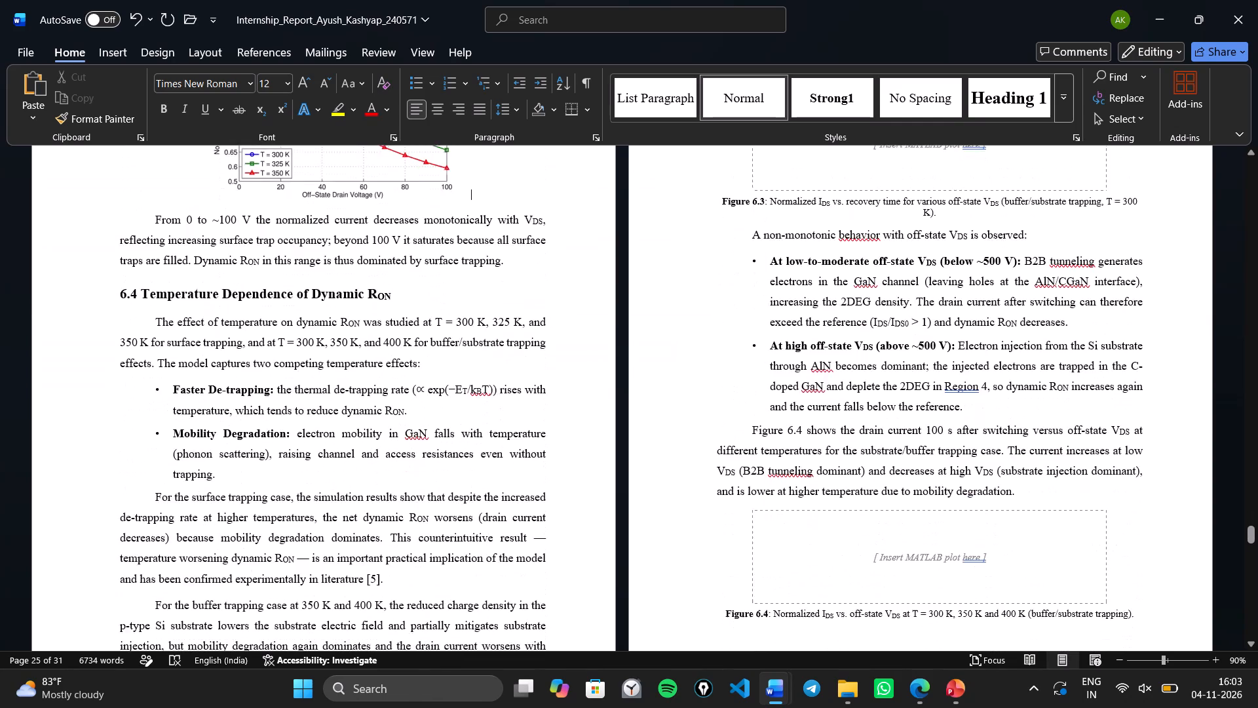
{"action": "scroll", "coordinate": [587, 462], "scroll_direction": "up", "scroll_amount": 2}
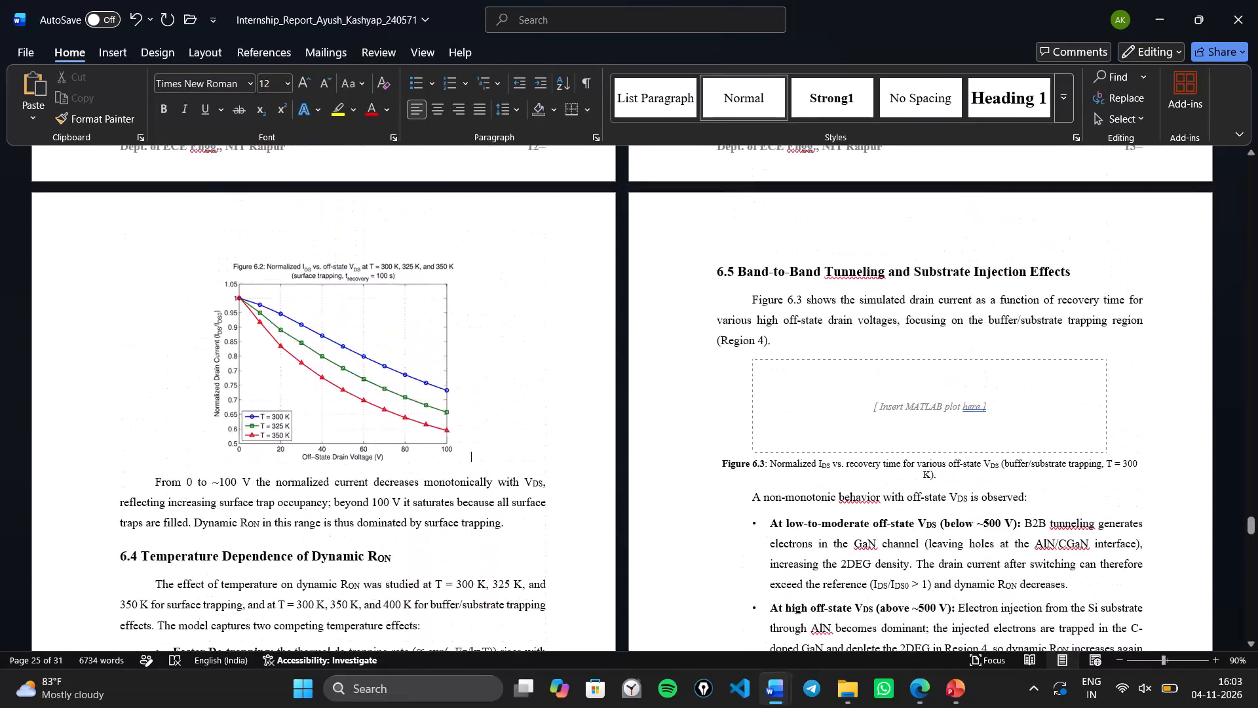
{"action": "left_click_drag", "start_coordinate": [744, 267], "coordinate": [736, 270]}
{"action": "left_click", "coordinate": [736, 270]}
{"action": "left_click_drag", "start_coordinate": [736, 270], "coordinate": [997, 483]}
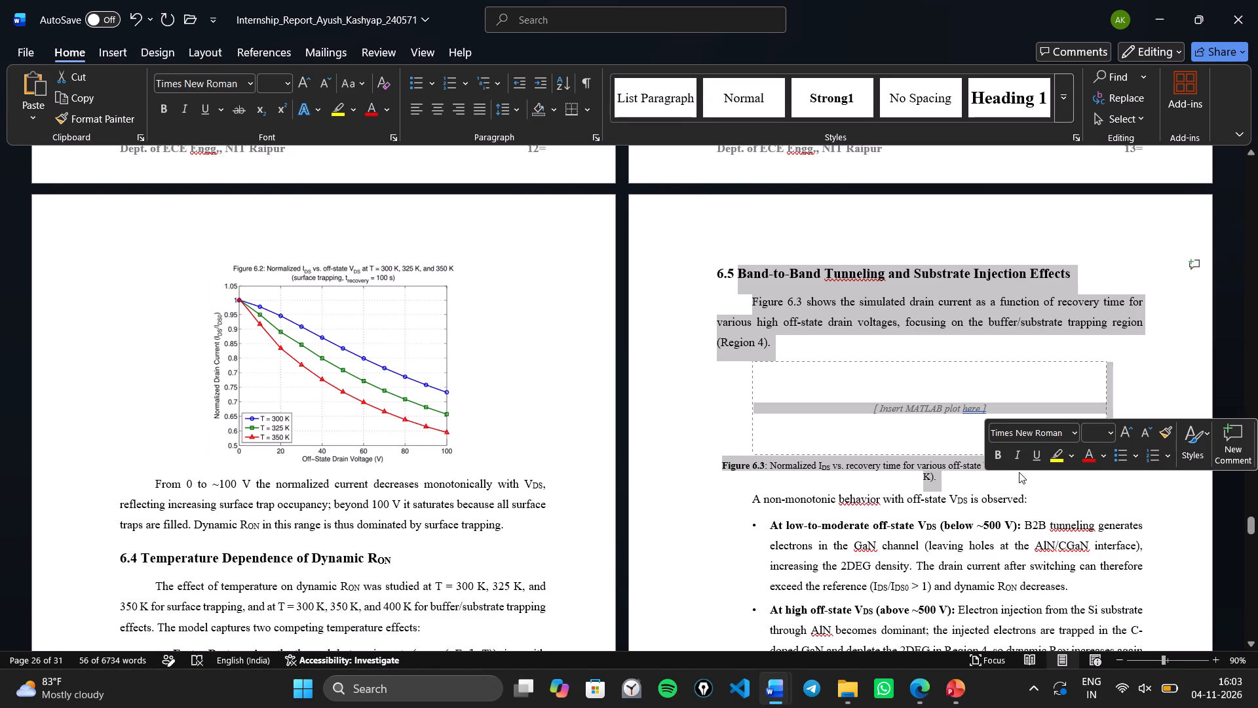
{"action": "key", "text": "ctrl+c"}
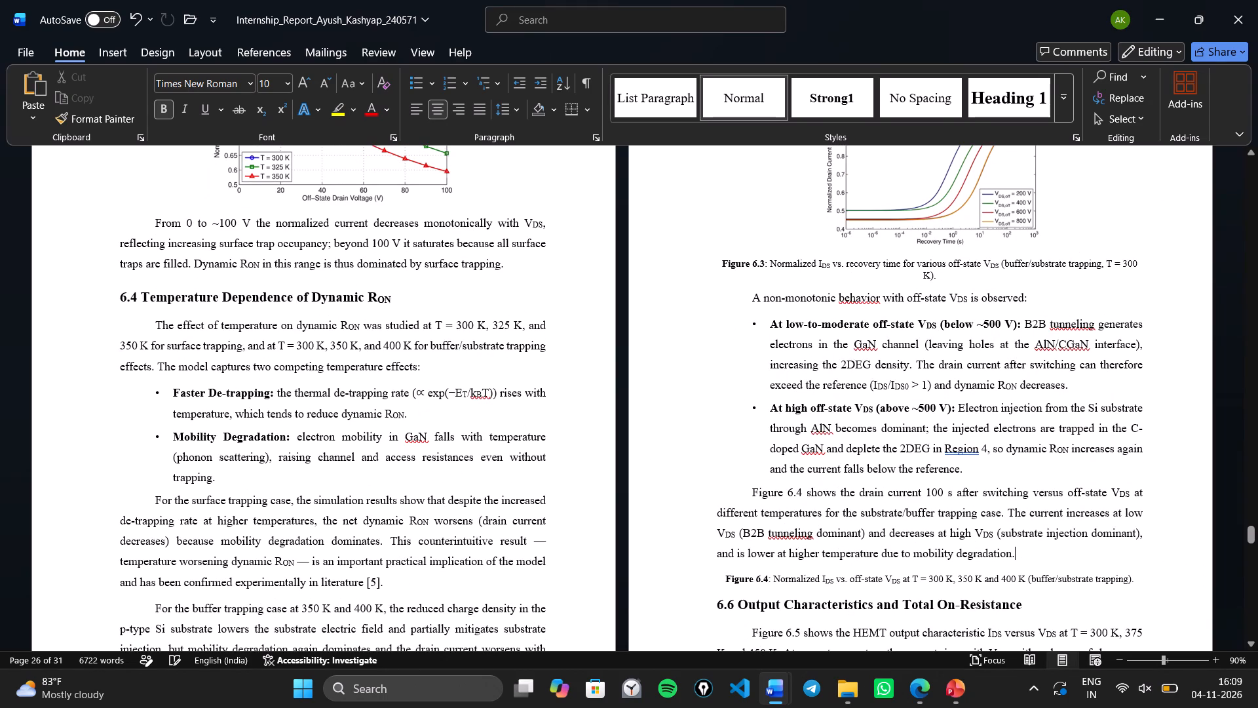
{"action": "key", "text": "Return"}
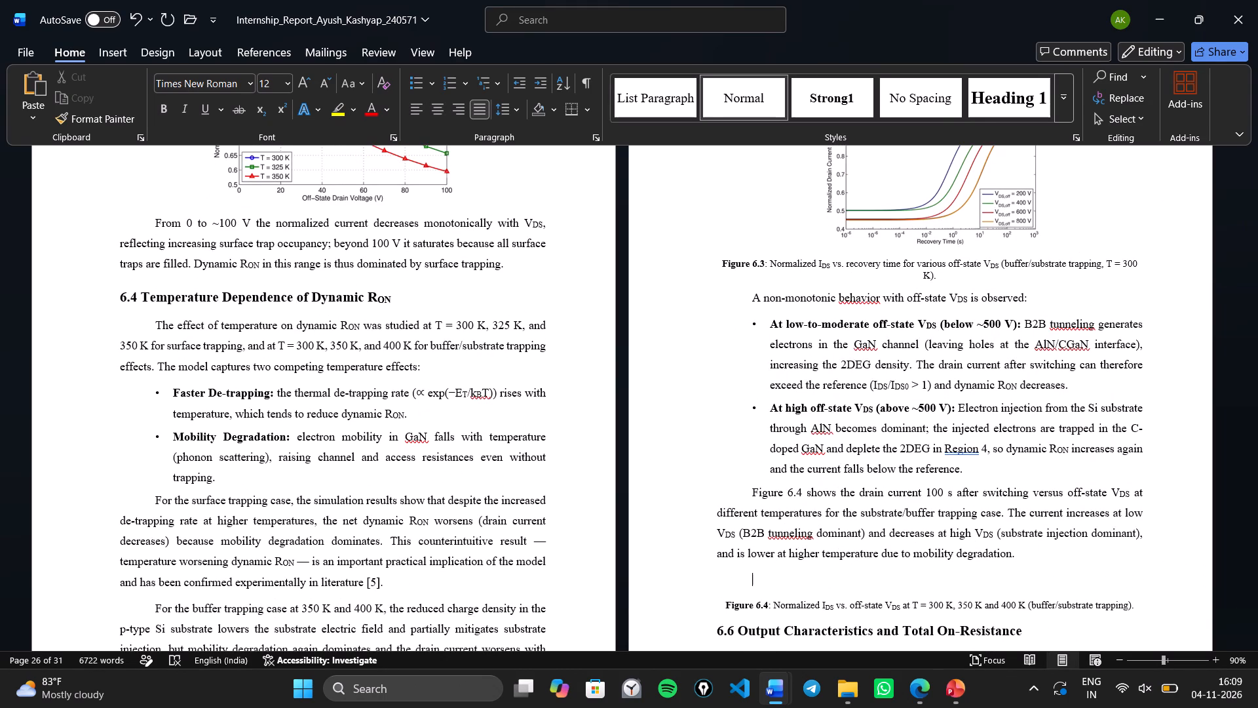
{"action": "key", "text": "ctrl+v"}
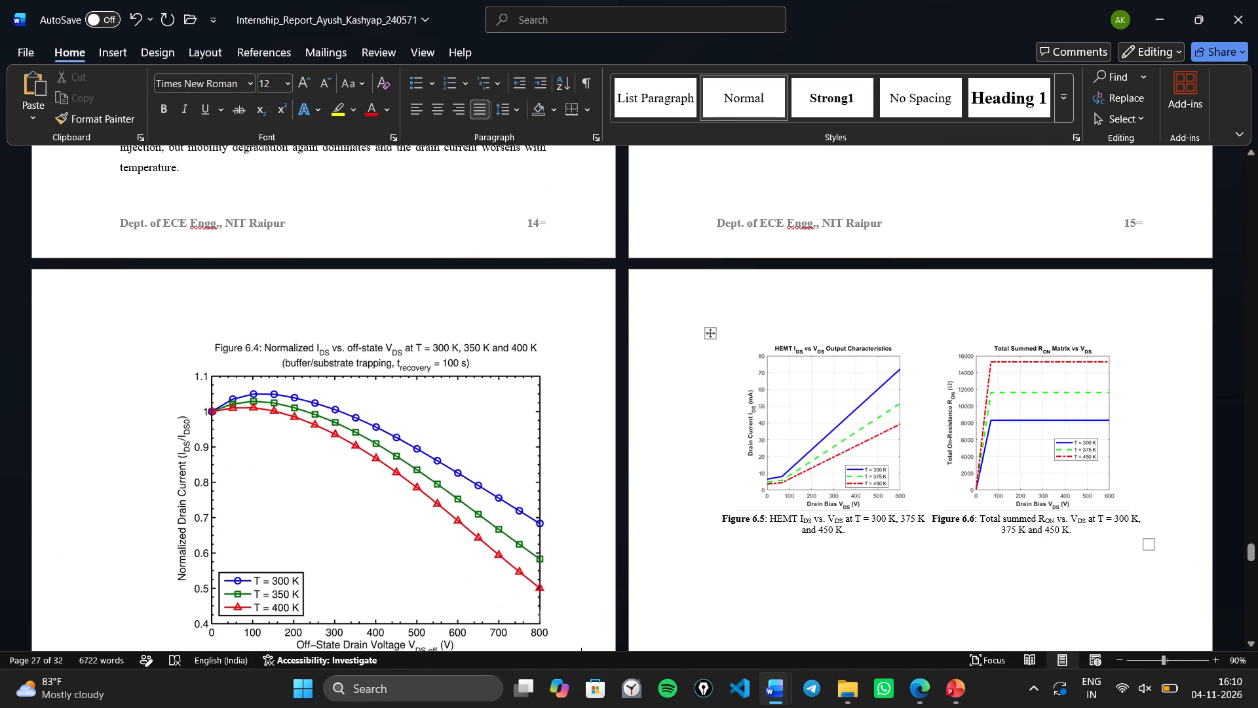
Scale the pasted Figure 6.4 graph down to about 5.1 cm high and 6.8 cm wide.
{"action": "left_click", "coordinate": [318, 532]}
{"action": "left_click_drag", "start_coordinate": [159, 340], "coordinate": [415, 517]}
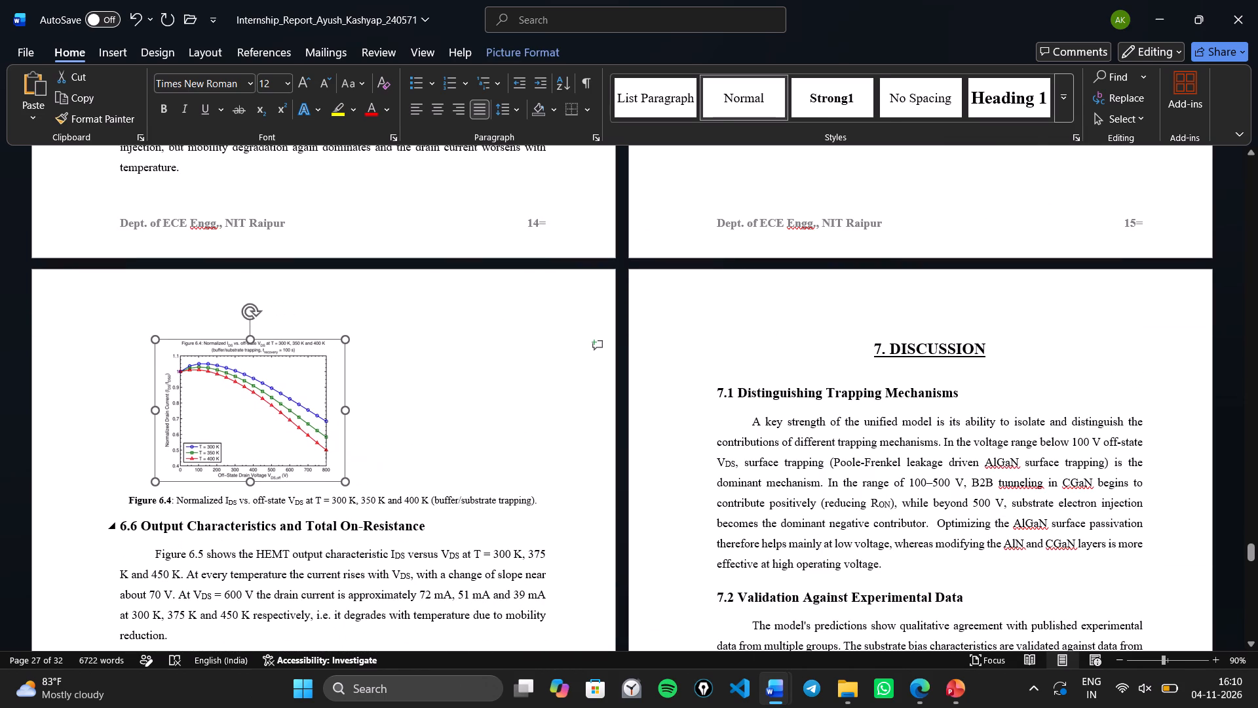
{"action": "left_click", "coordinate": [445, 455]}
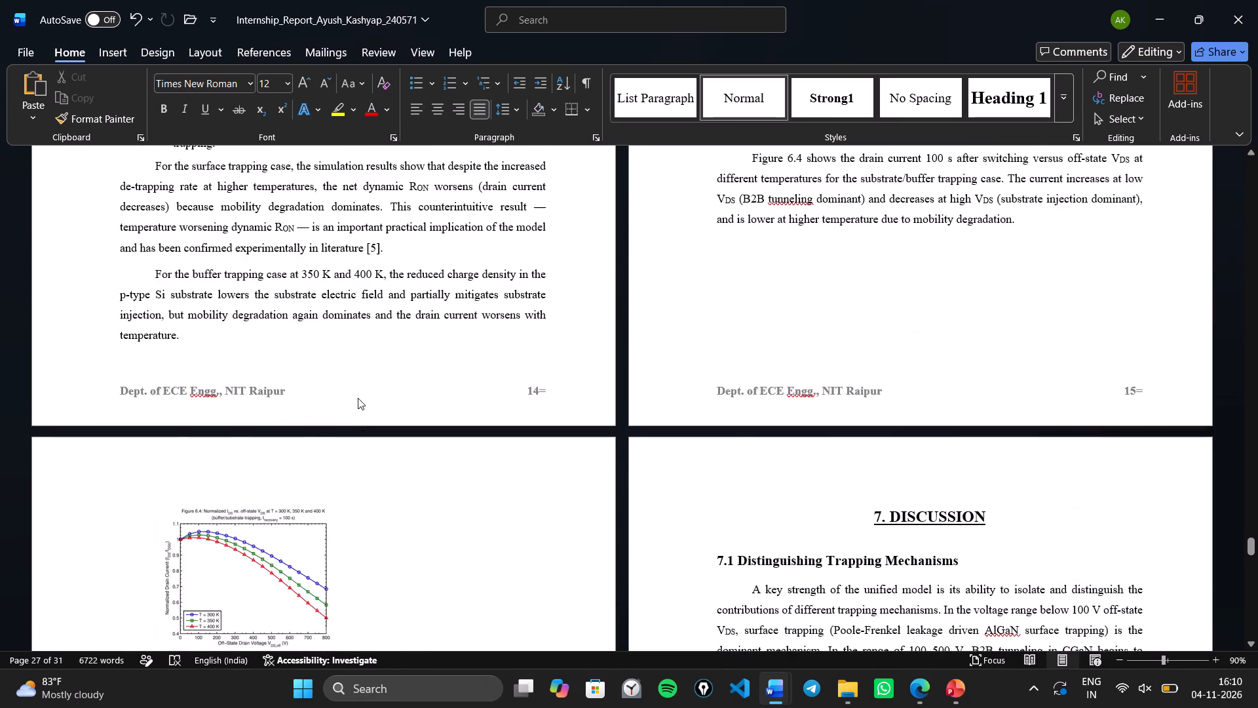
Centre the Figure 6.4 graph, and fine-tune its position above the caption by clearing its paragraph formatting and adding spaces before it.
{"action": "left_click", "coordinate": [285, 442]}
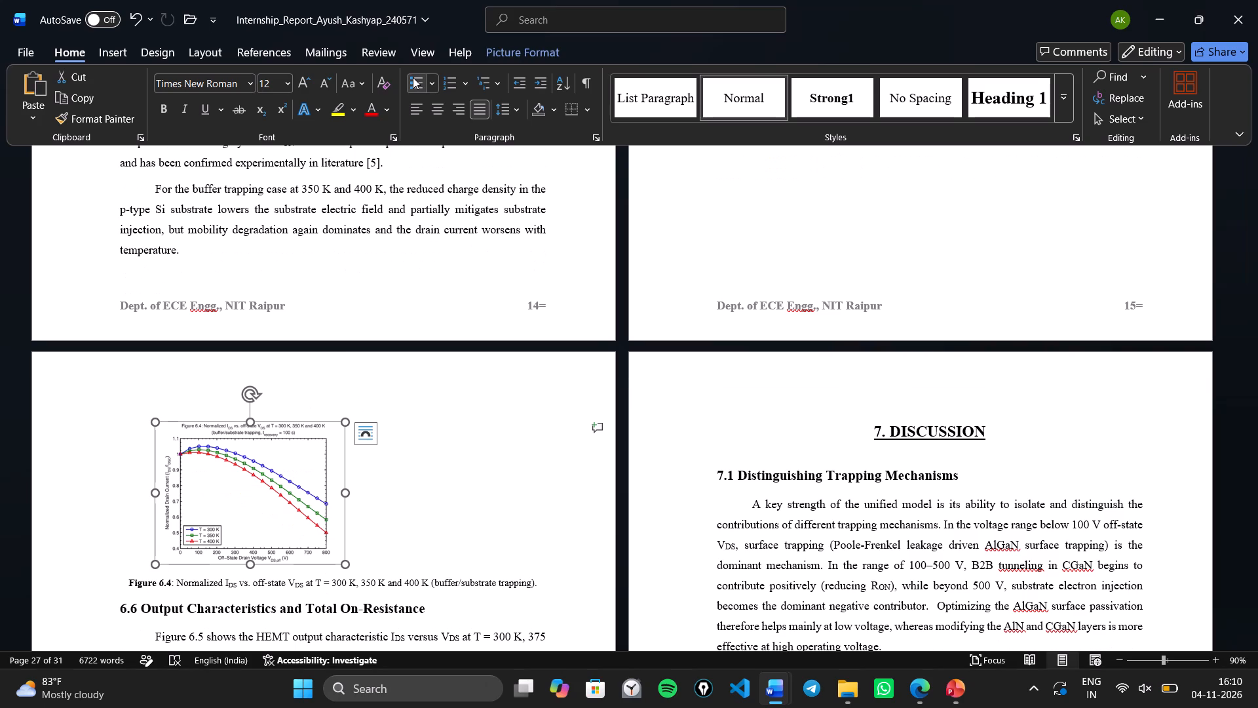
{"action": "left_click", "coordinate": [440, 110]}
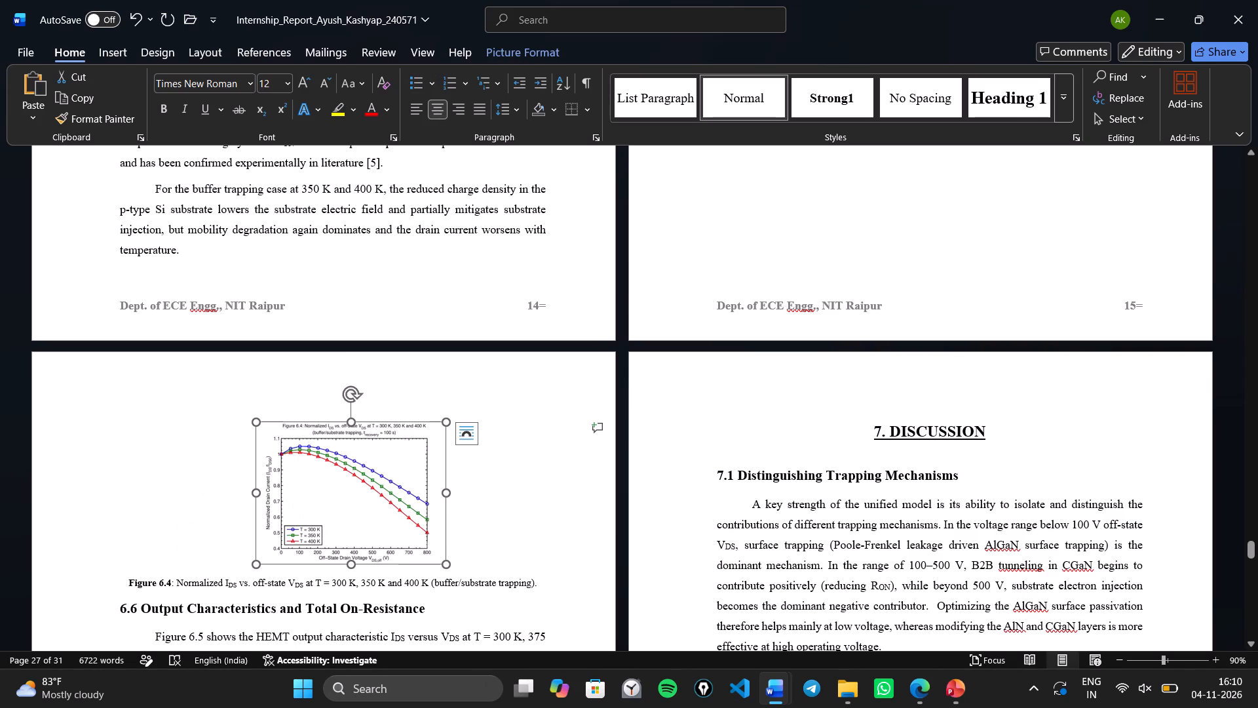
{"action": "left_click", "coordinate": [493, 448]}
{"action": "left_click", "coordinate": [260, 542]}
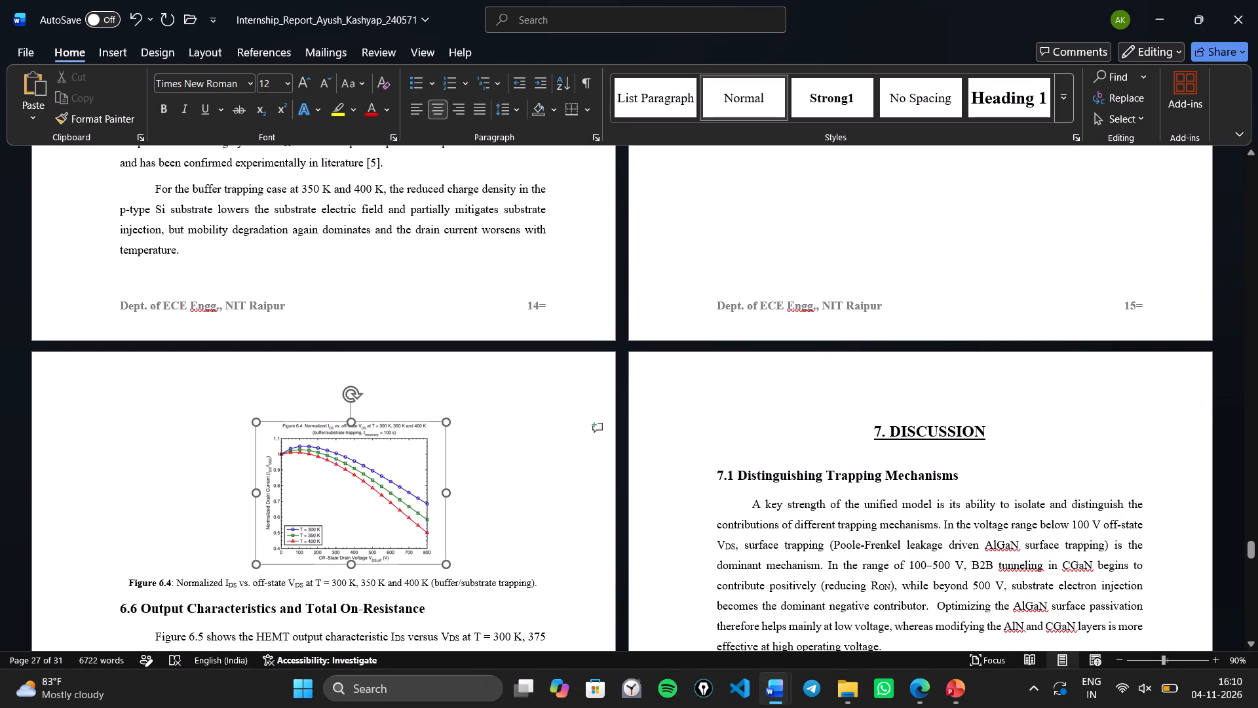
{"action": "left_click", "coordinate": [249, 553]}
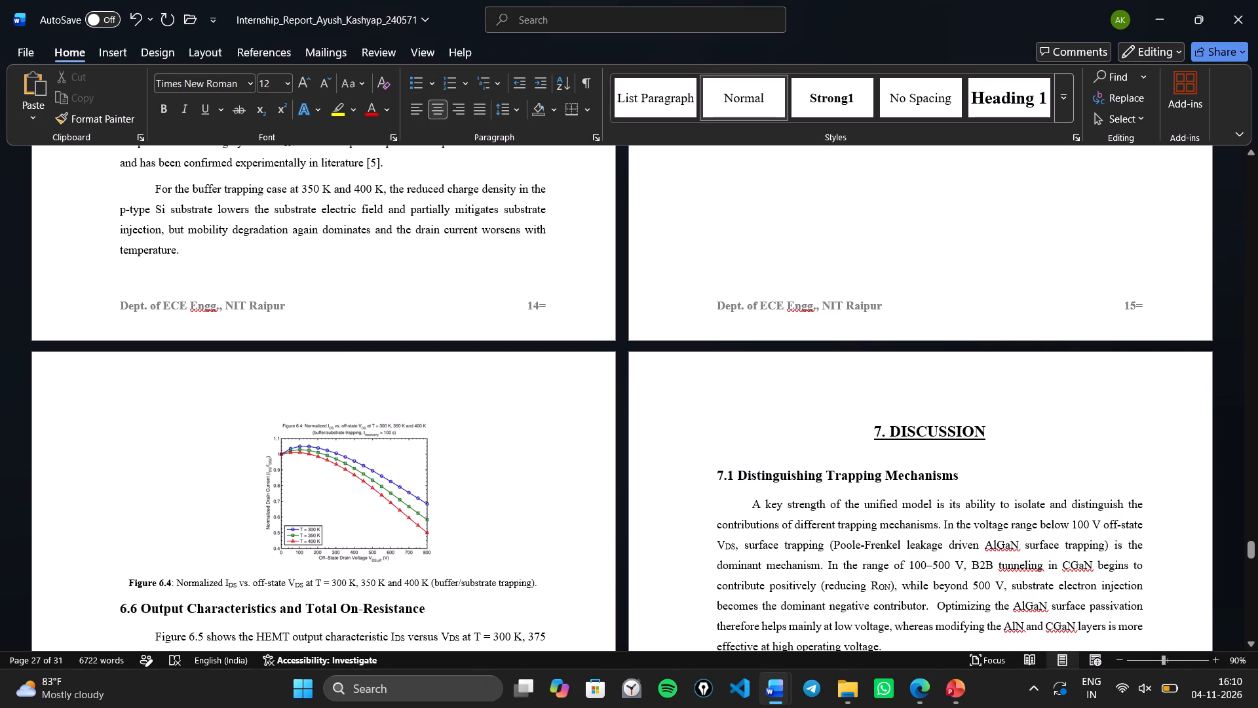
{"action": "key", "text": "BackSpace"}
{"action": "key", "text": "space"}
{"action": "key", "text": "space"}
{"action": "key", "text": "space"}
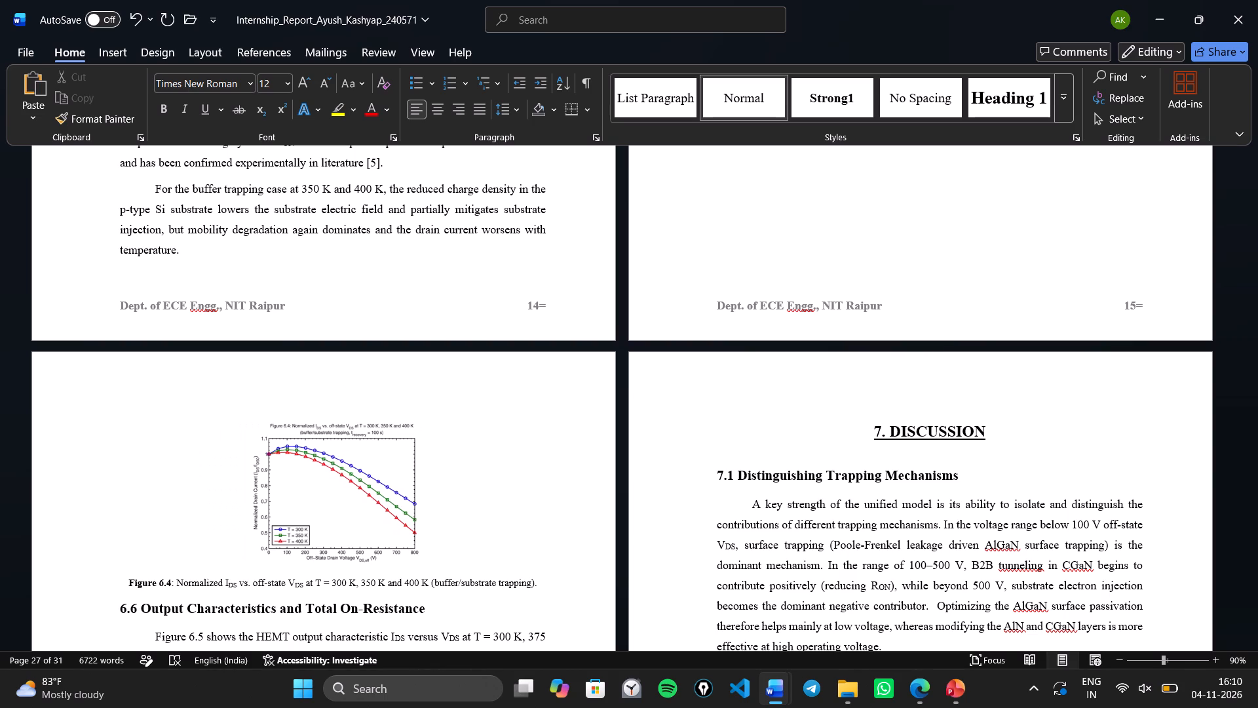
Crop the built-in title off the top of the Figure 6.4 graph, reducing the picture height to about 4.6 cm.
{"action": "left_click", "coordinate": [335, 418]}
{"action": "left_click", "coordinate": [362, 484]}
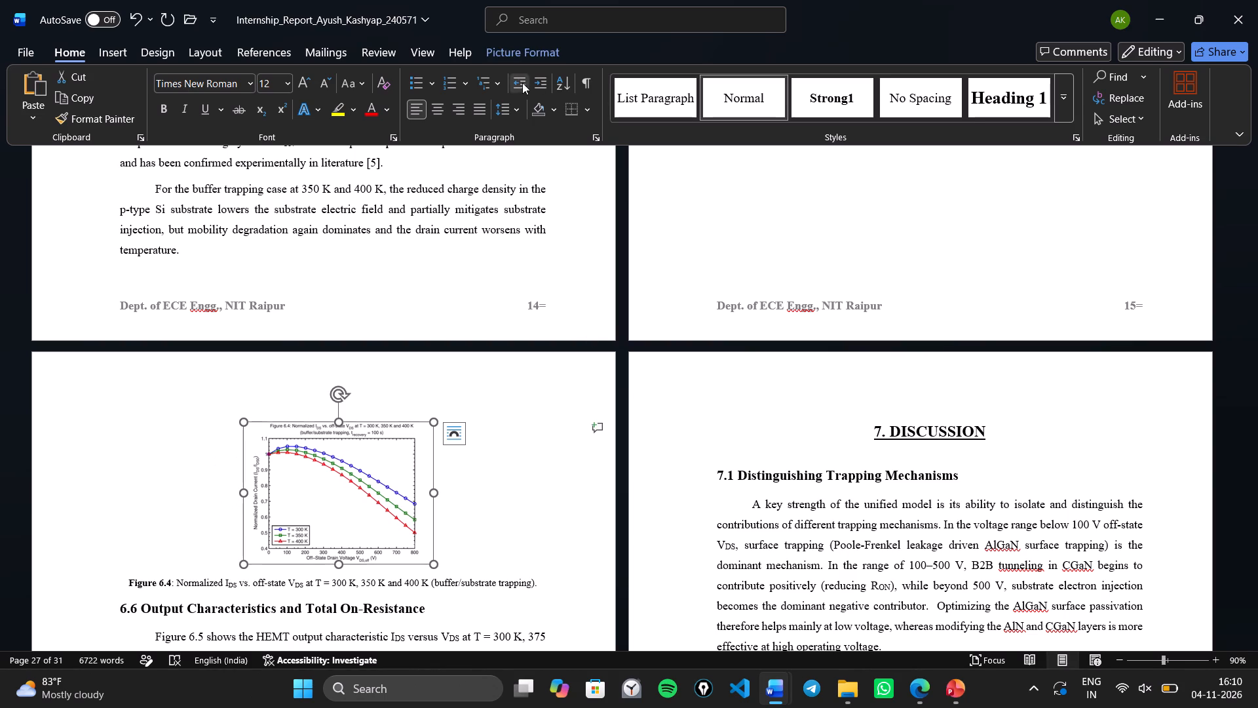
{"action": "left_click", "coordinate": [512, 41]}
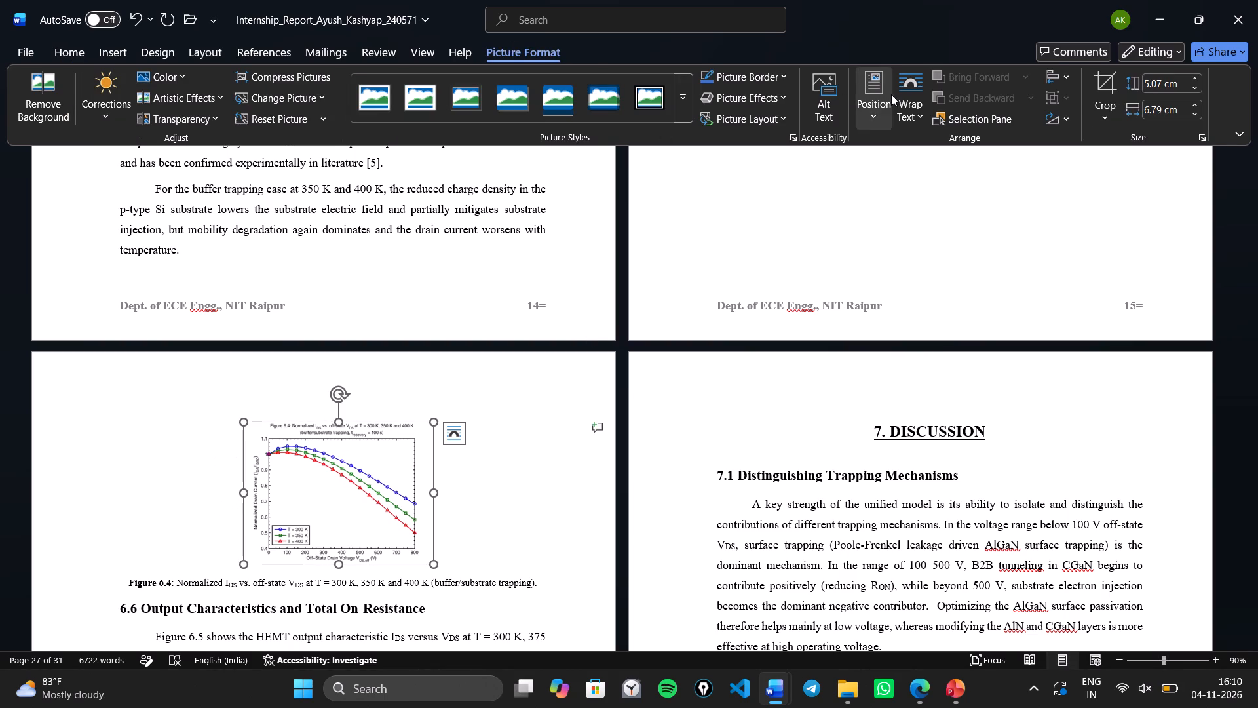
{"action": "left_click", "coordinate": [1098, 89]}
{"action": "left_click_drag", "start_coordinate": [335, 422], "coordinate": [337, 435]}
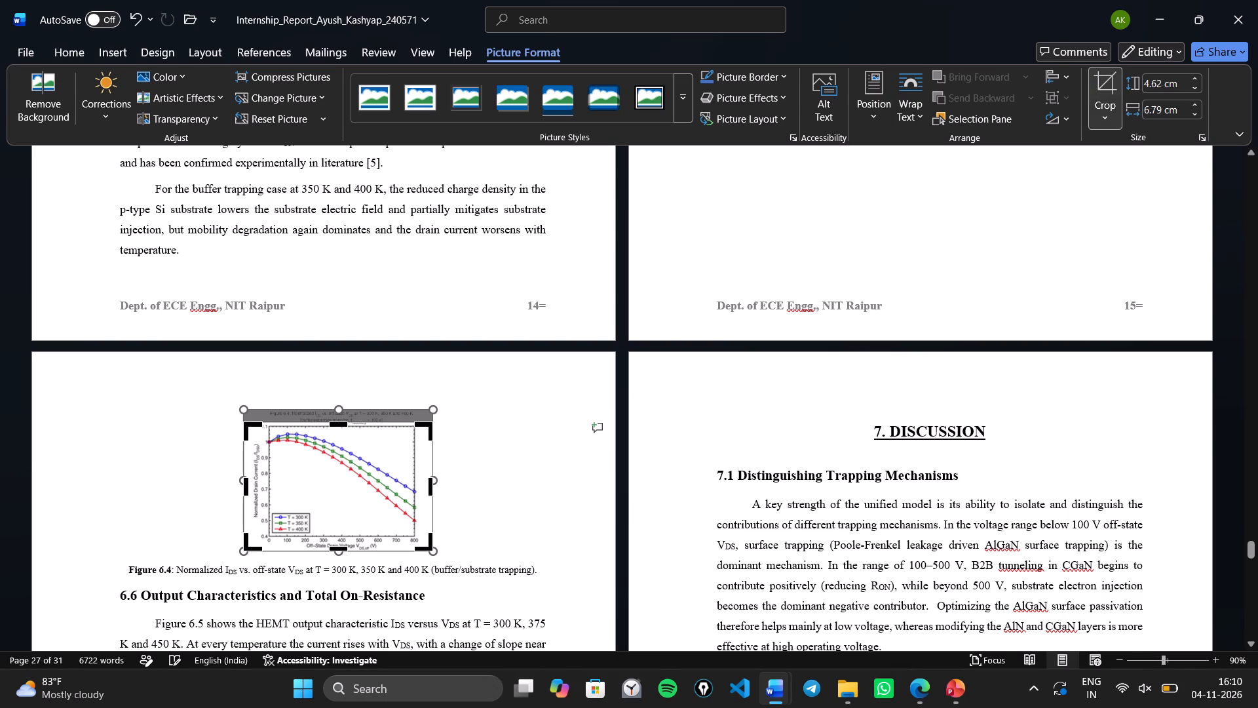
{"action": "left_click", "coordinate": [583, 434]}
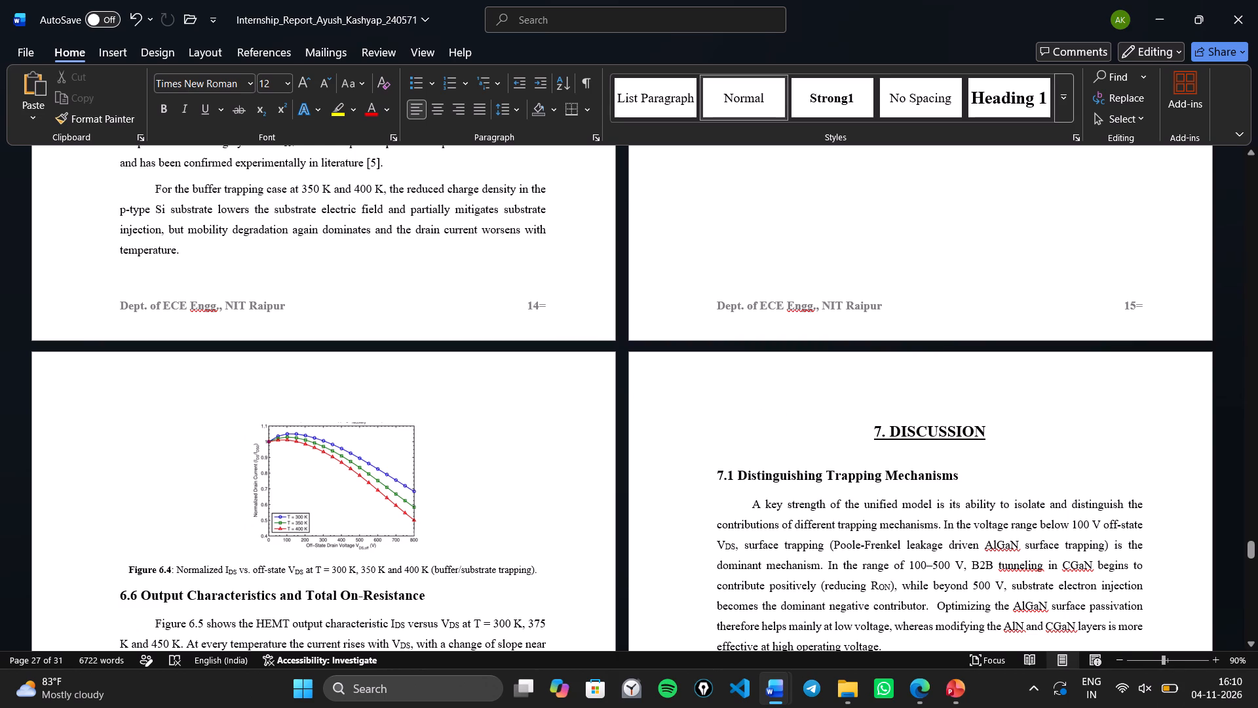
Delete the stray "=" after the page number in the Section 3 footer and return to the body text.
{"action": "scroll", "coordinate": [497, 250], "scroll_direction": "up", "scroll_amount": 1}
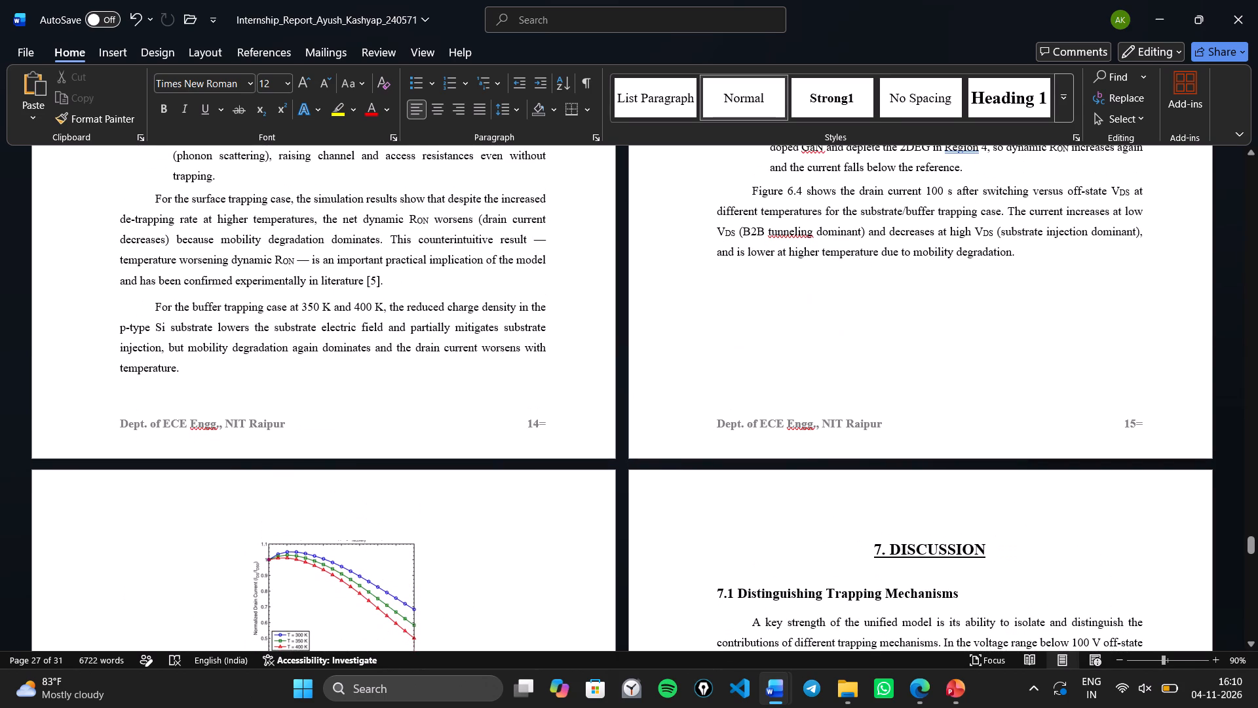
{"action": "scroll", "coordinate": [497, 250], "scroll_direction": "up", "scroll_amount": 7}
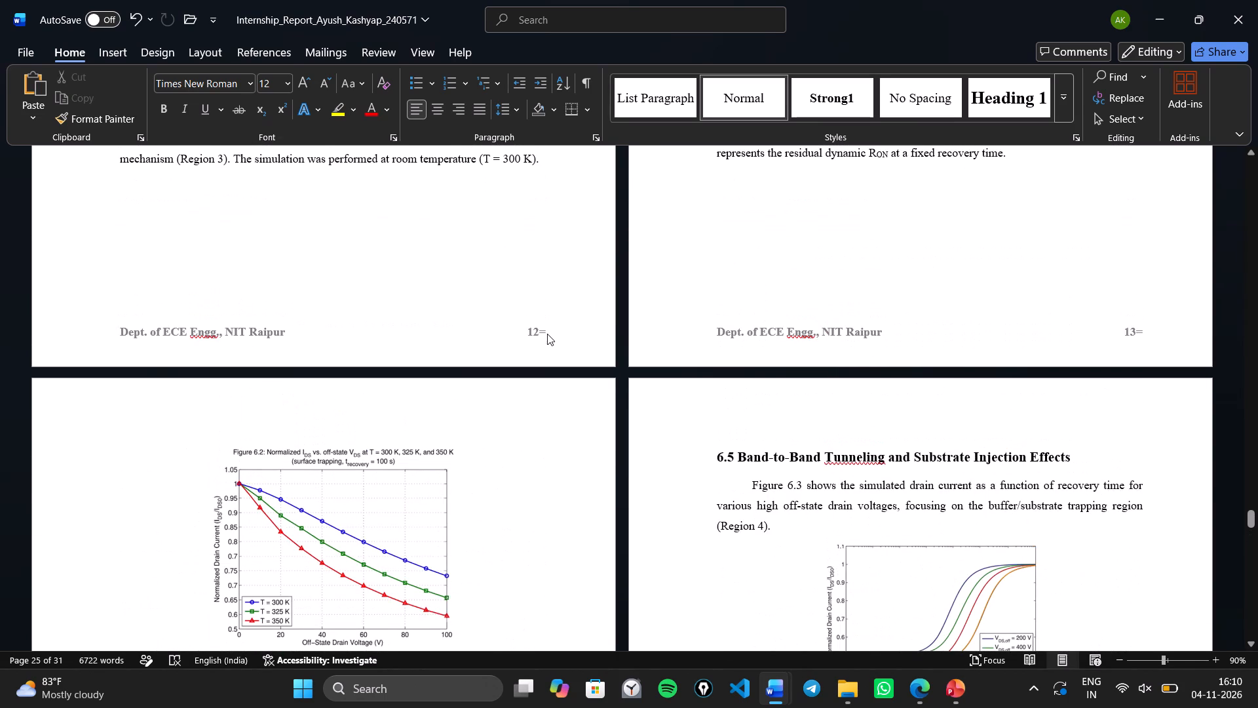
{"action": "left_click", "coordinate": [547, 336]}
{"action": "double_click", "coordinate": [547, 336]}
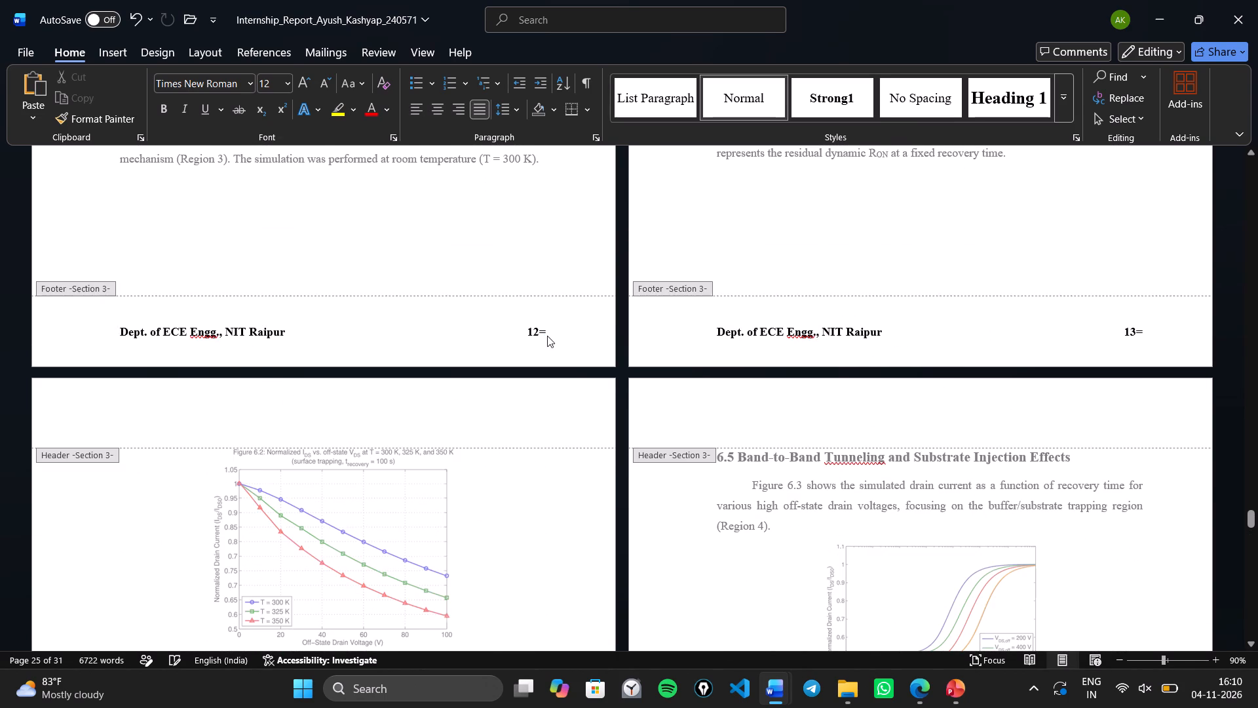
{"action": "left_click", "coordinate": [548, 333]}
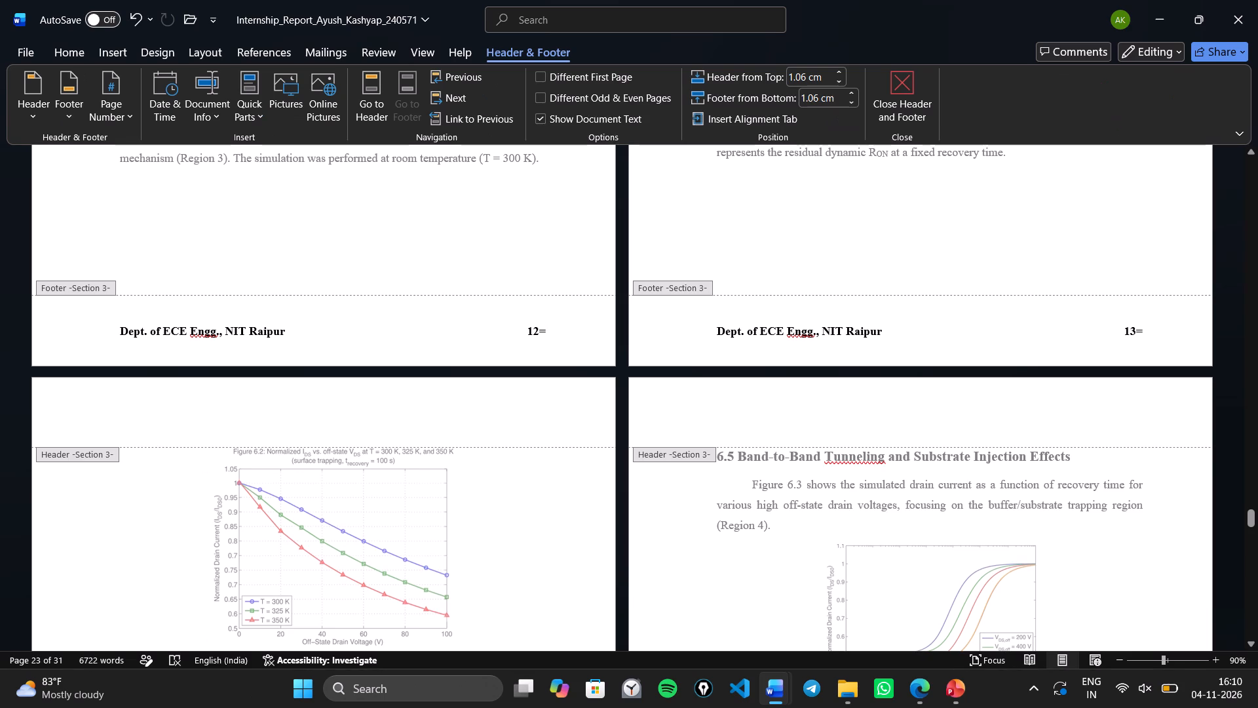
{"action": "key", "text": "BackSpace"}
{"action": "double_click", "coordinate": [793, 264]}
Look through the report from the front matter to the chapter 6 figures, checking the page footers and graphs.
{"action": "scroll", "coordinate": [793, 264], "scroll_direction": "up", "scroll_amount": 11}
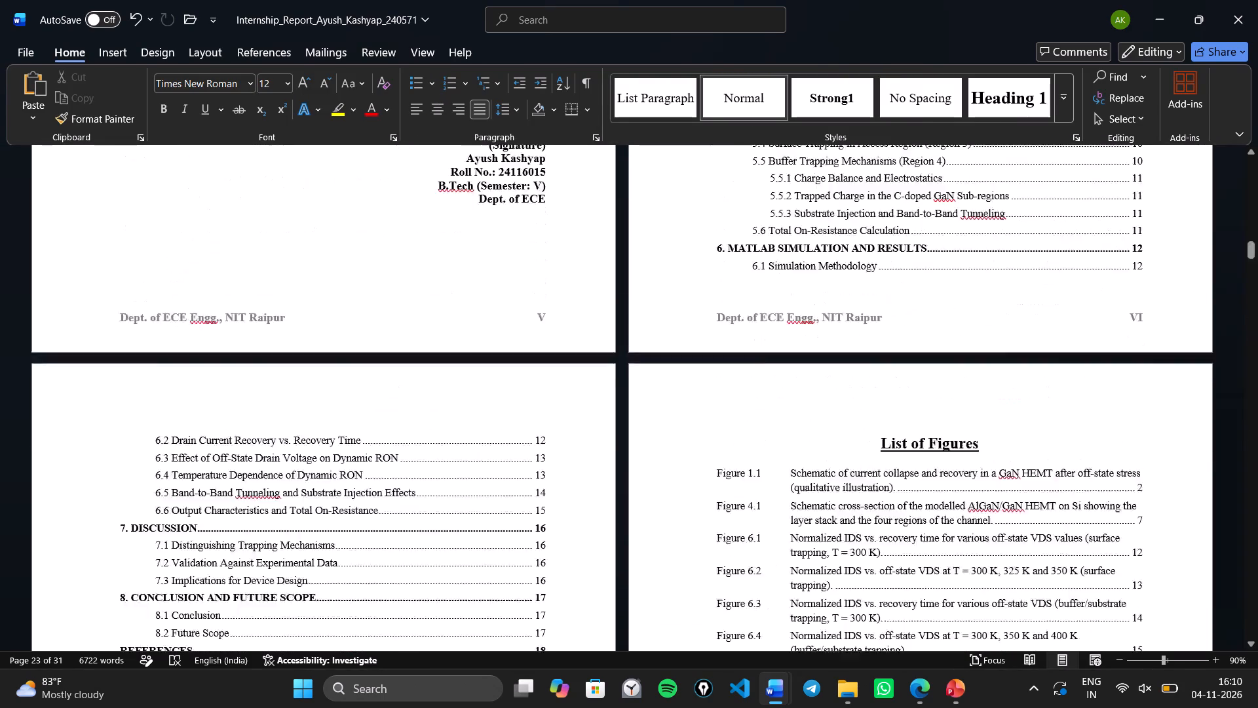
{"action": "scroll", "coordinate": [793, 264], "scroll_direction": "up", "scroll_amount": 10}
{"action": "scroll", "coordinate": [793, 264], "scroll_direction": "down", "scroll_amount": 4}
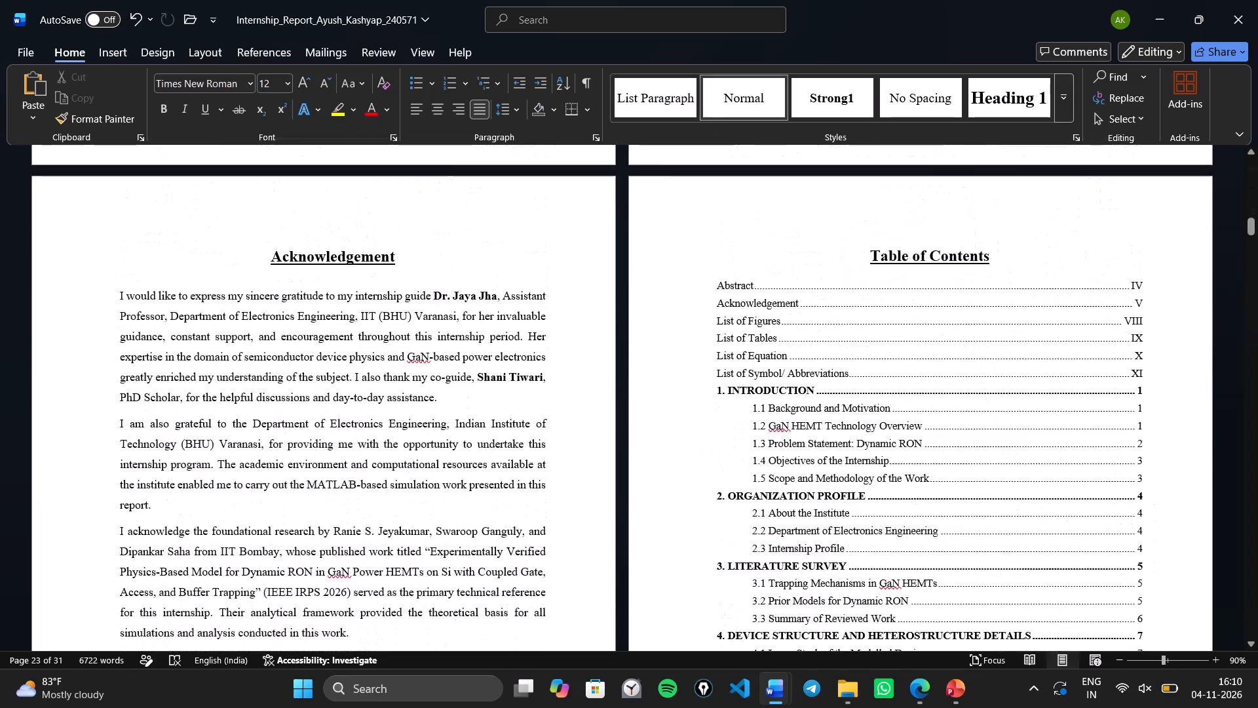
{"action": "scroll", "coordinate": [793, 264], "scroll_direction": "down", "scroll_amount": 11}
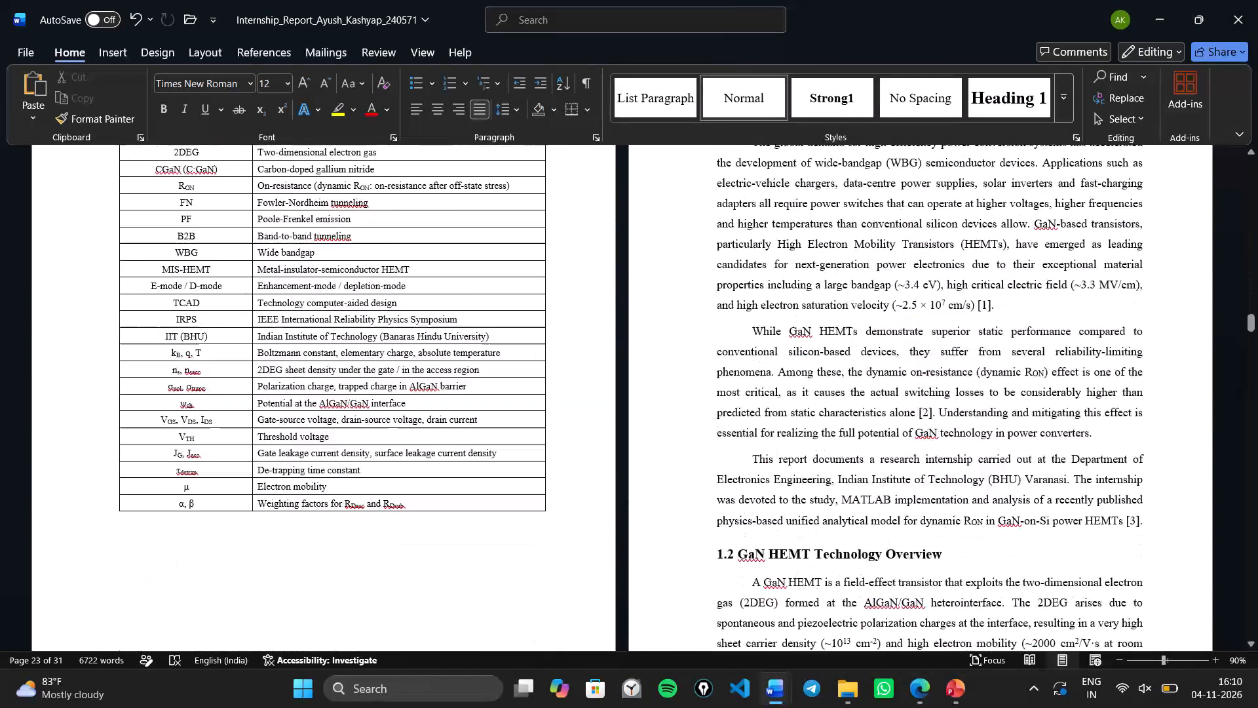
{"action": "scroll", "coordinate": [793, 264], "scroll_direction": "down", "scroll_amount": 10}
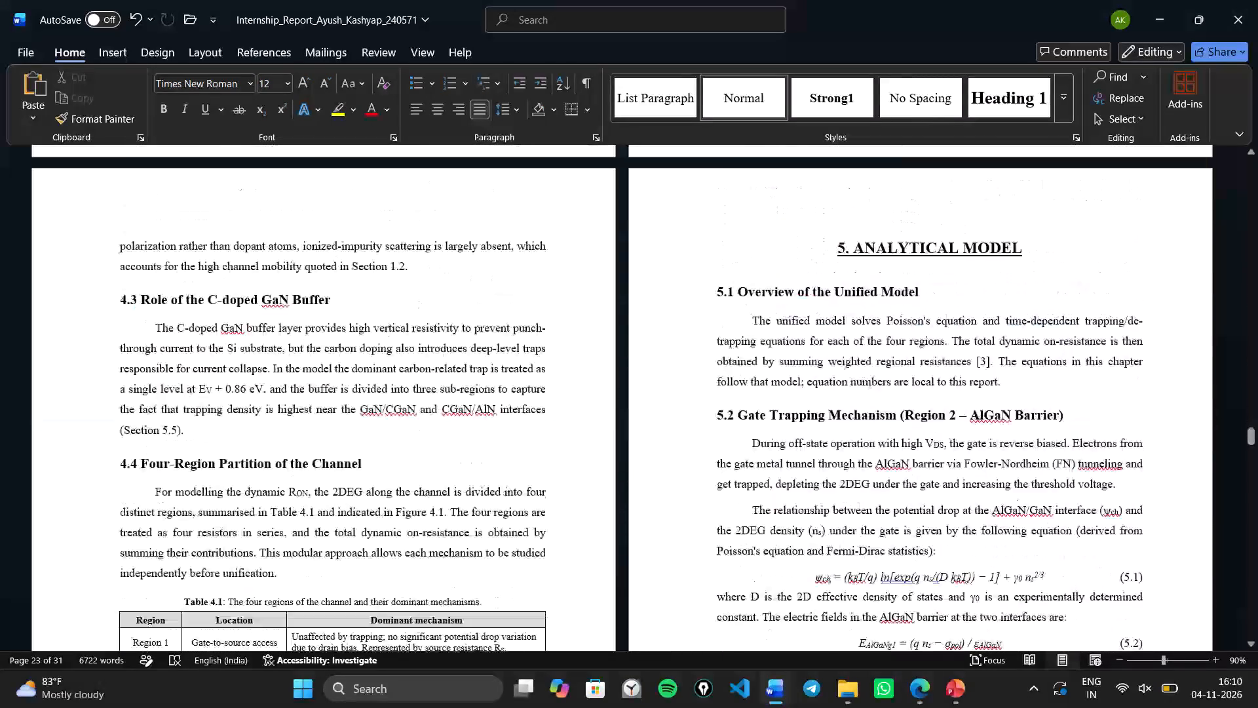
{"action": "scroll", "coordinate": [793, 264], "scroll_direction": "up", "scroll_amount": 2}
{"action": "scroll", "coordinate": [793, 264], "scroll_direction": "down", "scroll_amount": 5}
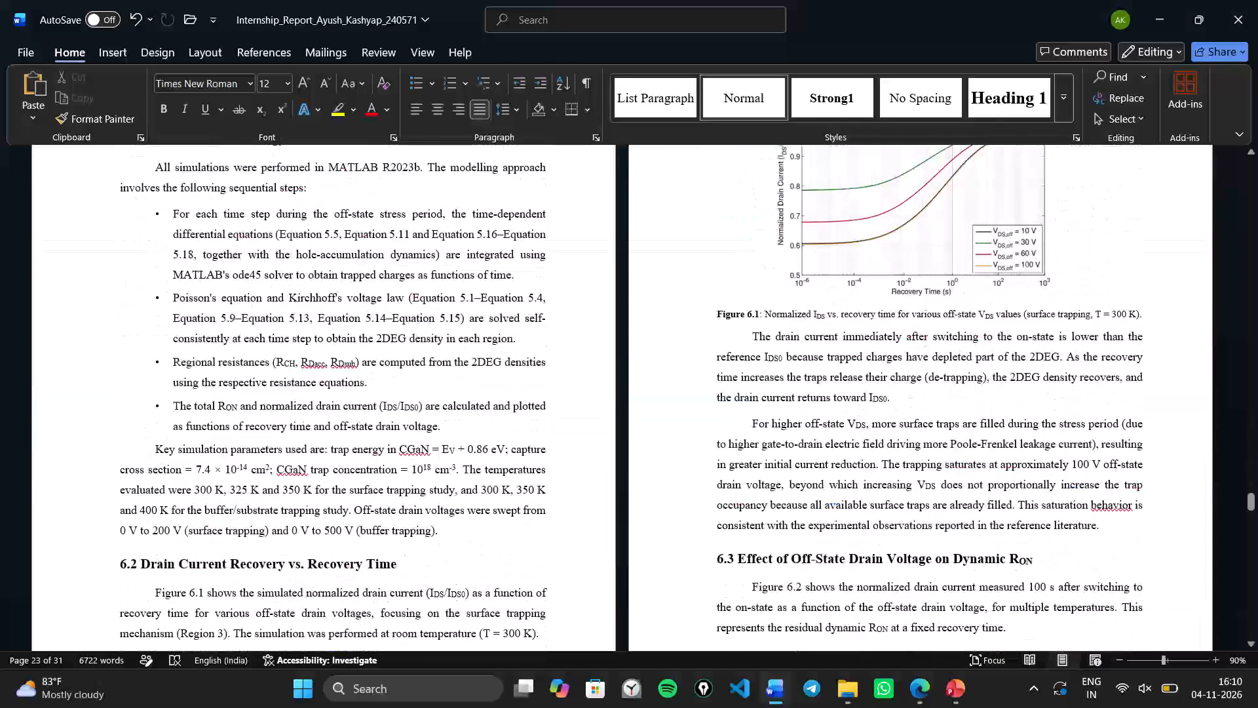
{"action": "scroll", "coordinate": [793, 264], "scroll_direction": "down", "scroll_amount": 5}
{"action": "scroll", "coordinate": [793, 264], "scroll_direction": "up", "scroll_amount": 3}
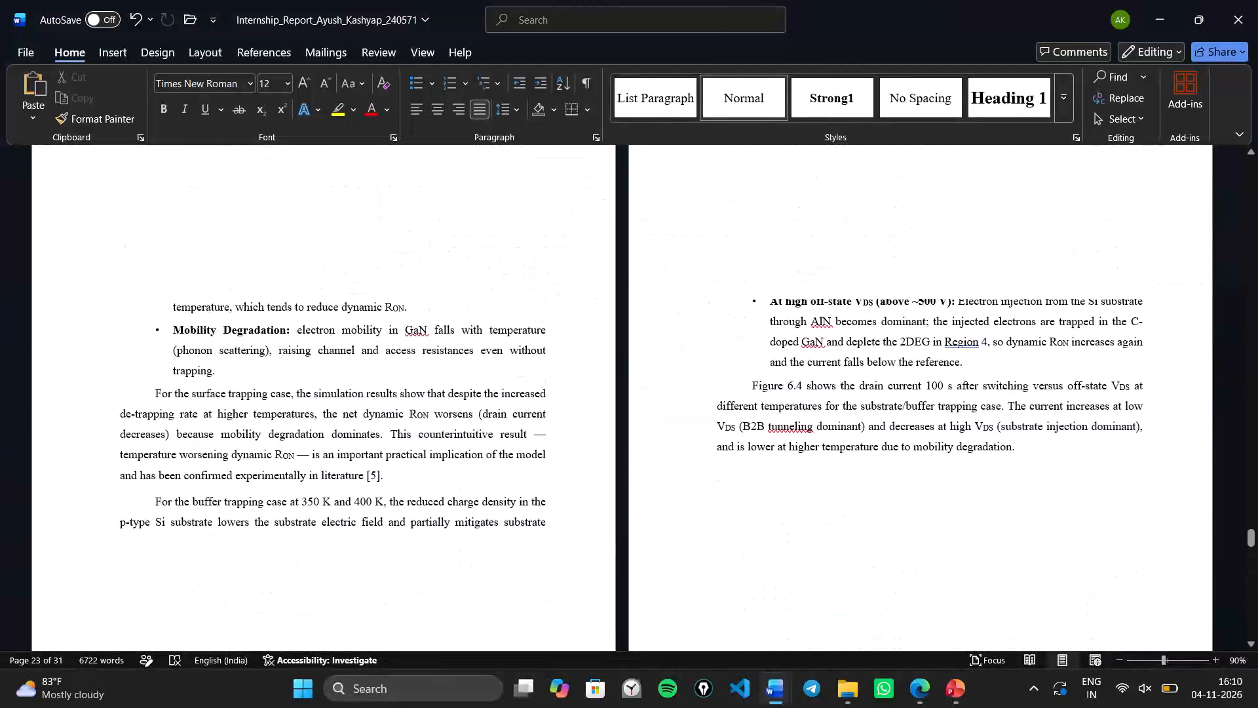
{"action": "scroll", "coordinate": [793, 264], "scroll_direction": "up", "scroll_amount": 4}
{"action": "scroll", "coordinate": [793, 264], "scroll_direction": "down", "scroll_amount": 1}
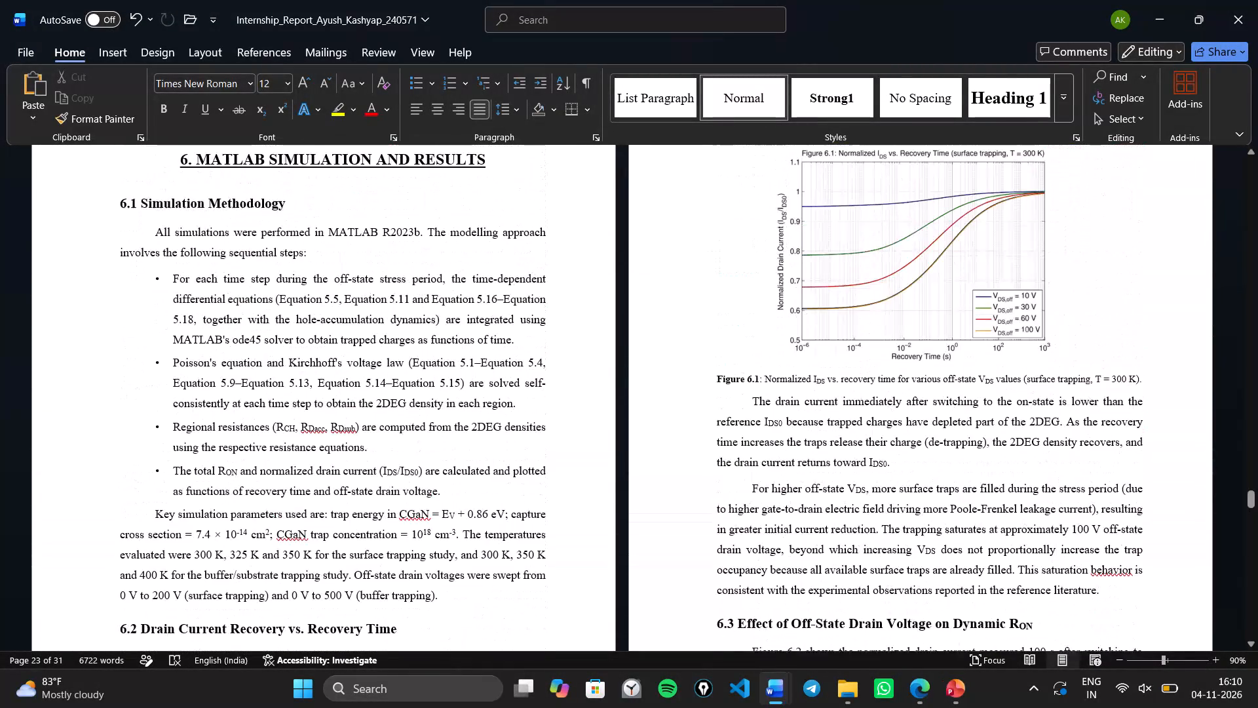
{"action": "scroll", "coordinate": [793, 264], "scroll_direction": "down", "scroll_amount": 1}
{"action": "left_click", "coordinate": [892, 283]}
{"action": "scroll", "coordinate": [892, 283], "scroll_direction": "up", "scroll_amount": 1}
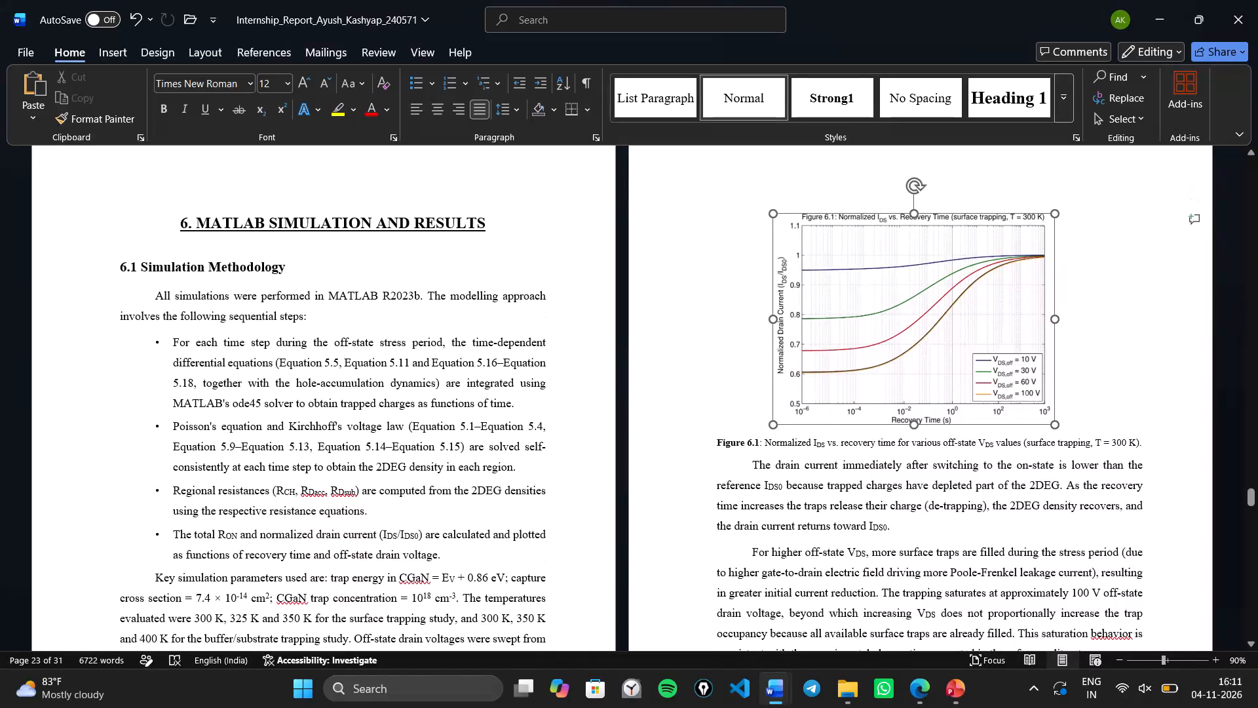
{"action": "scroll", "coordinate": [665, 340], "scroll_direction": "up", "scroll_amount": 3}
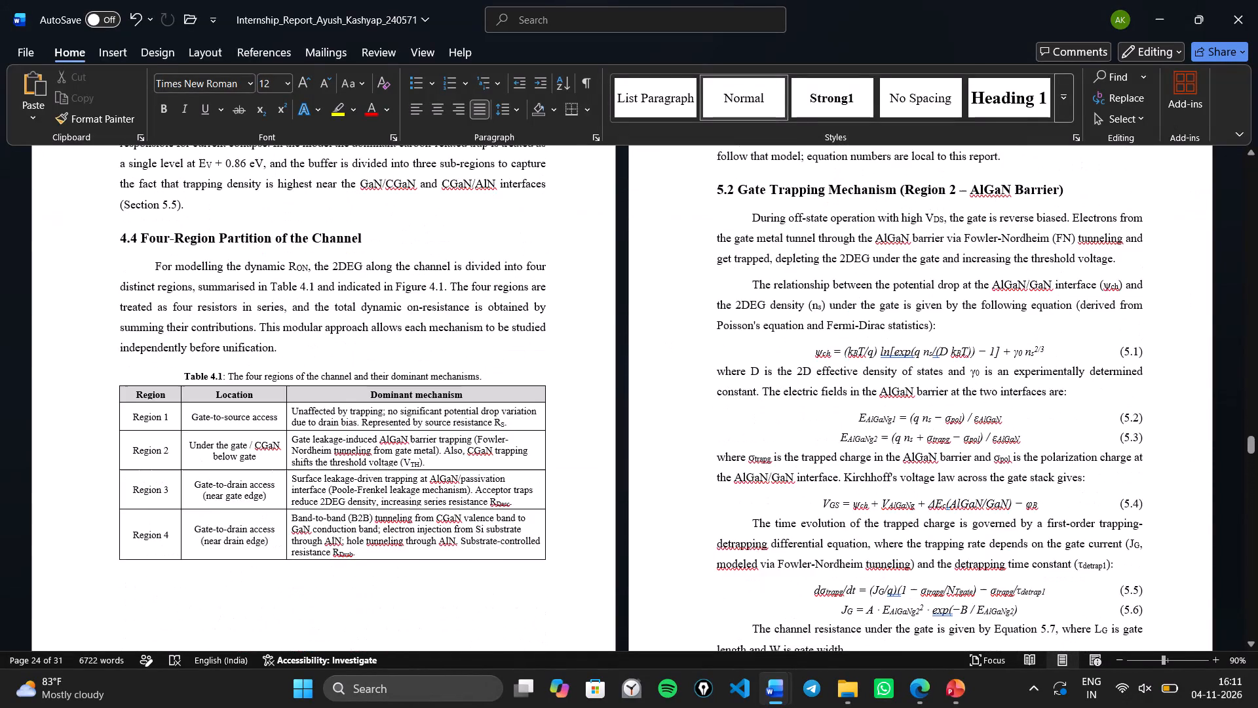
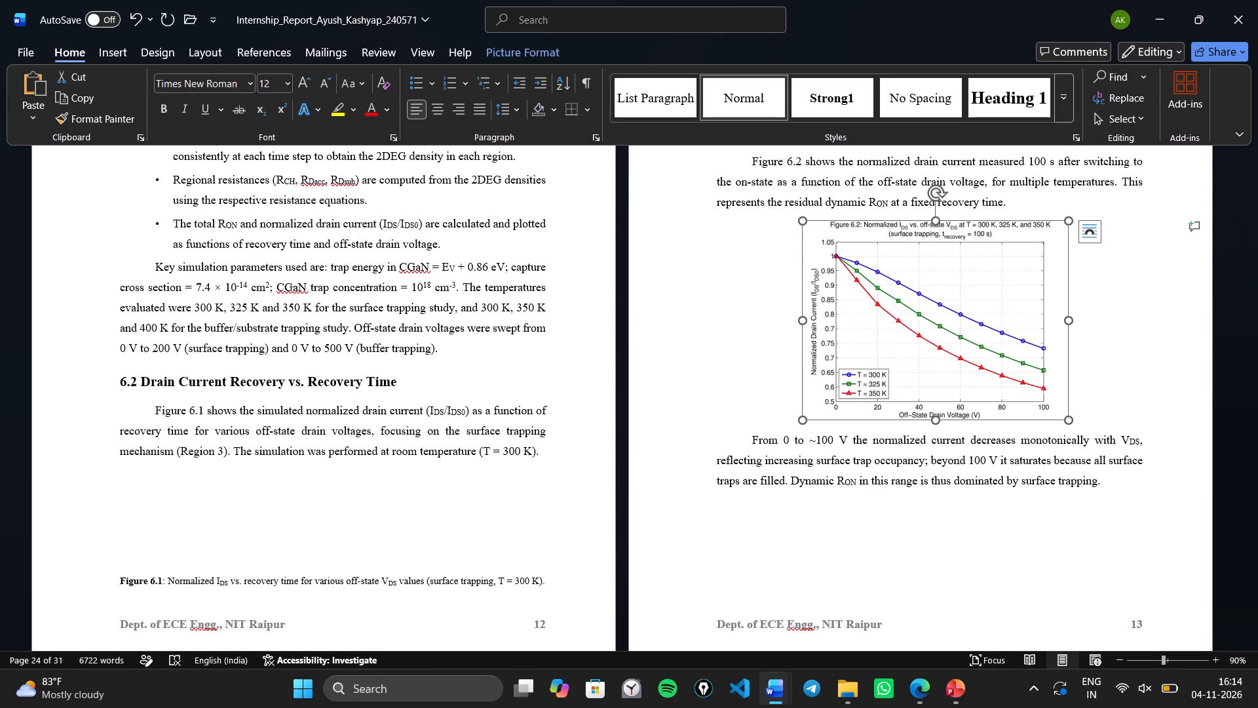
{"action": "scroll", "coordinate": [1013, 338], "scroll_direction": "up", "scroll_amount": 3}
{"action": "scroll", "coordinate": [1013, 338], "scroll_direction": "down", "scroll_amount": 1}
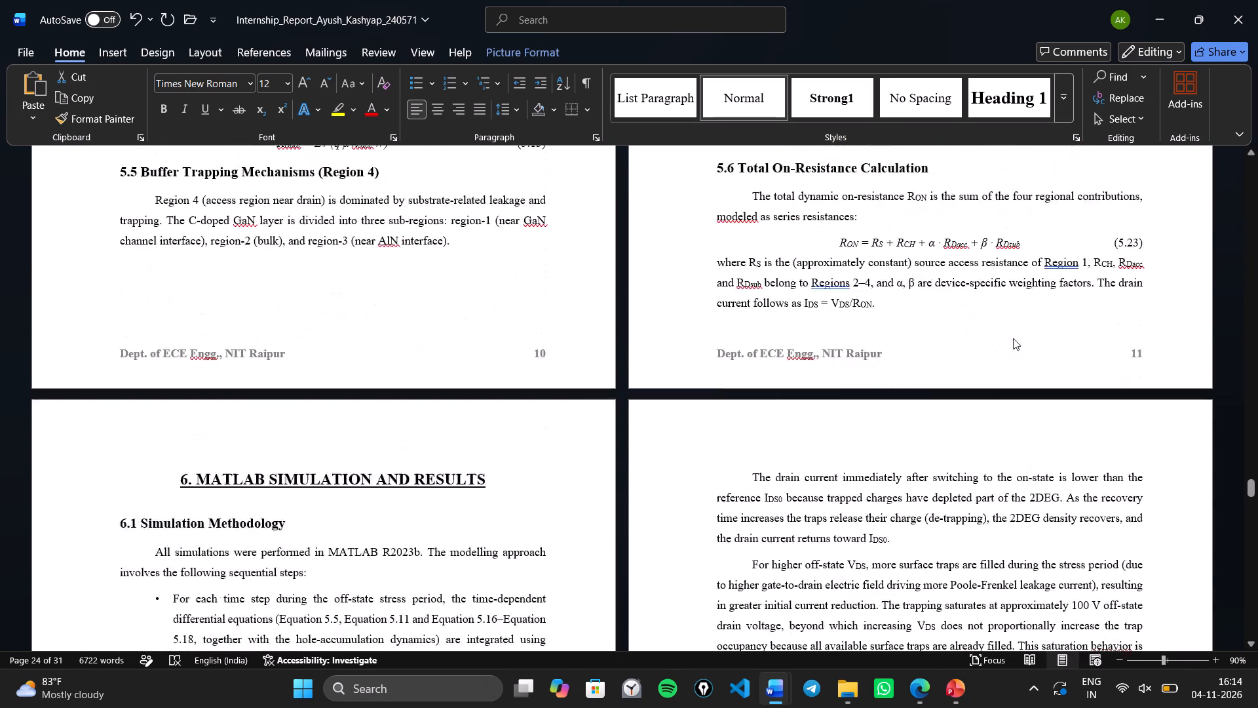
{"action": "scroll", "coordinate": [1013, 338], "scroll_direction": "down", "scroll_amount": 3}
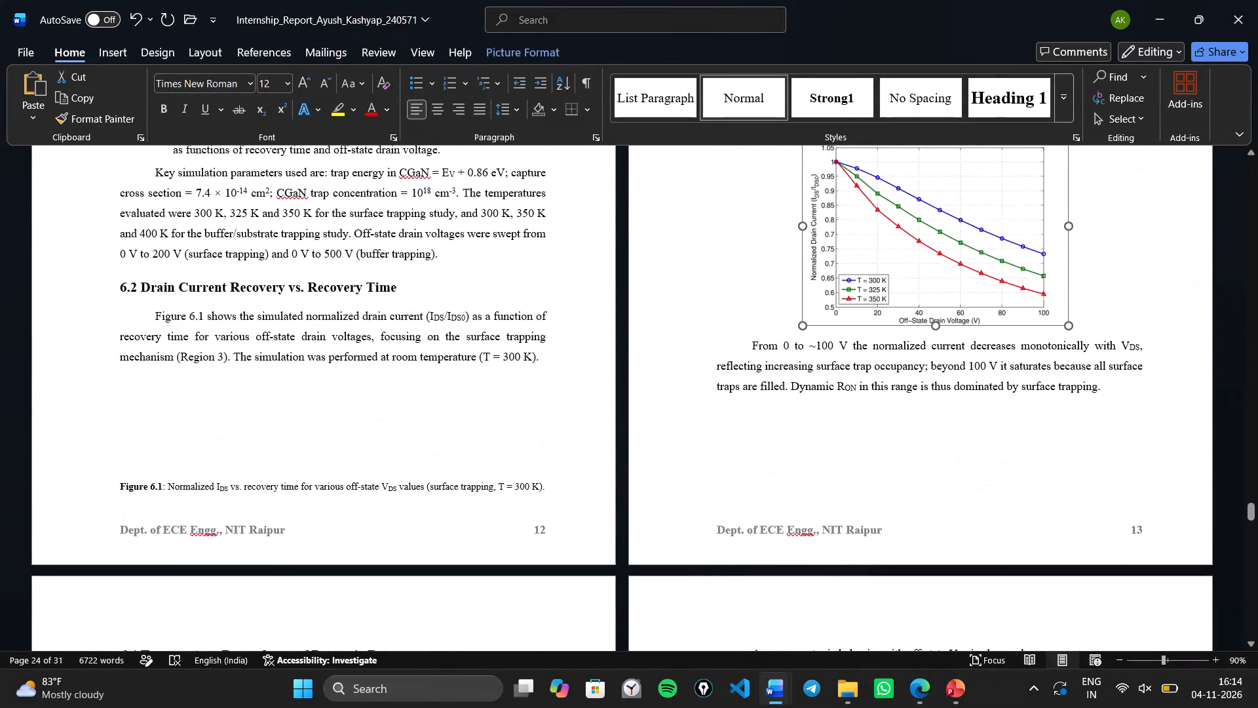
{"action": "left_click", "coordinate": [317, 433]}
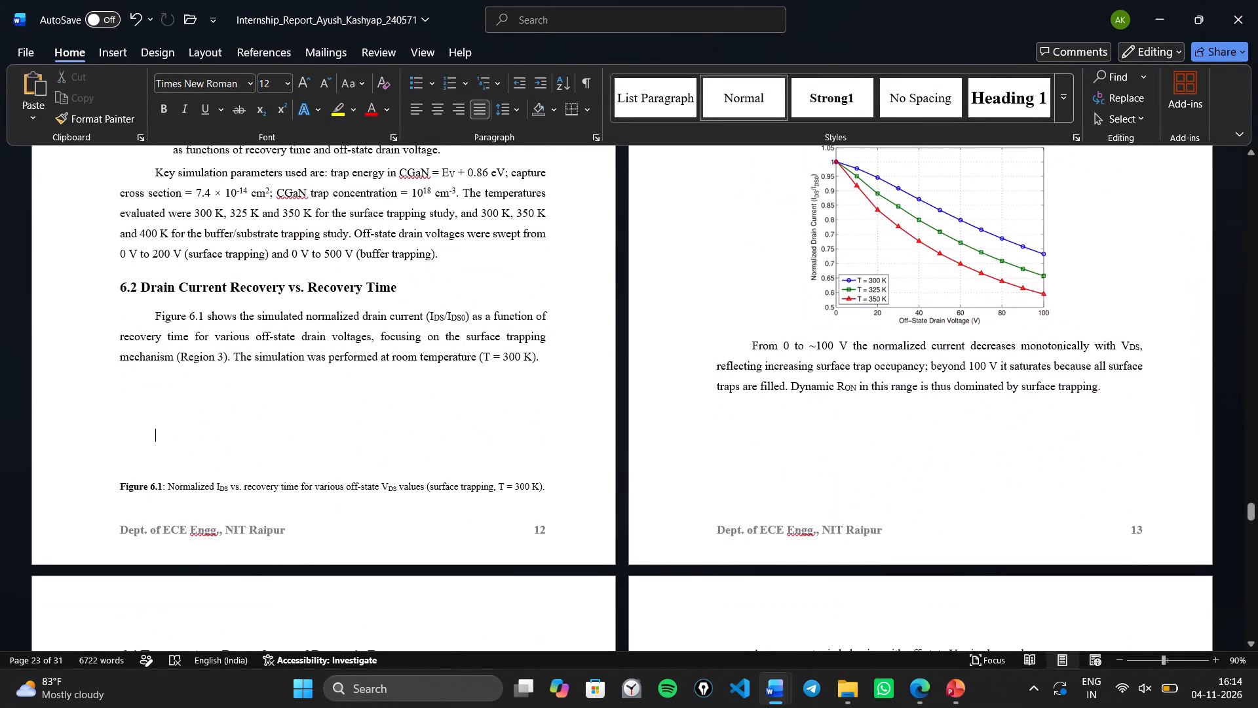
{"action": "key", "text": "ctrl+v"}
Shrink the pasted Figure 6.1 graph proportionally to about 5.78 cm high and 7.74 cm wide.
{"action": "scroll", "coordinate": [490, 447], "scroll_direction": "up", "scroll_amount": 5}
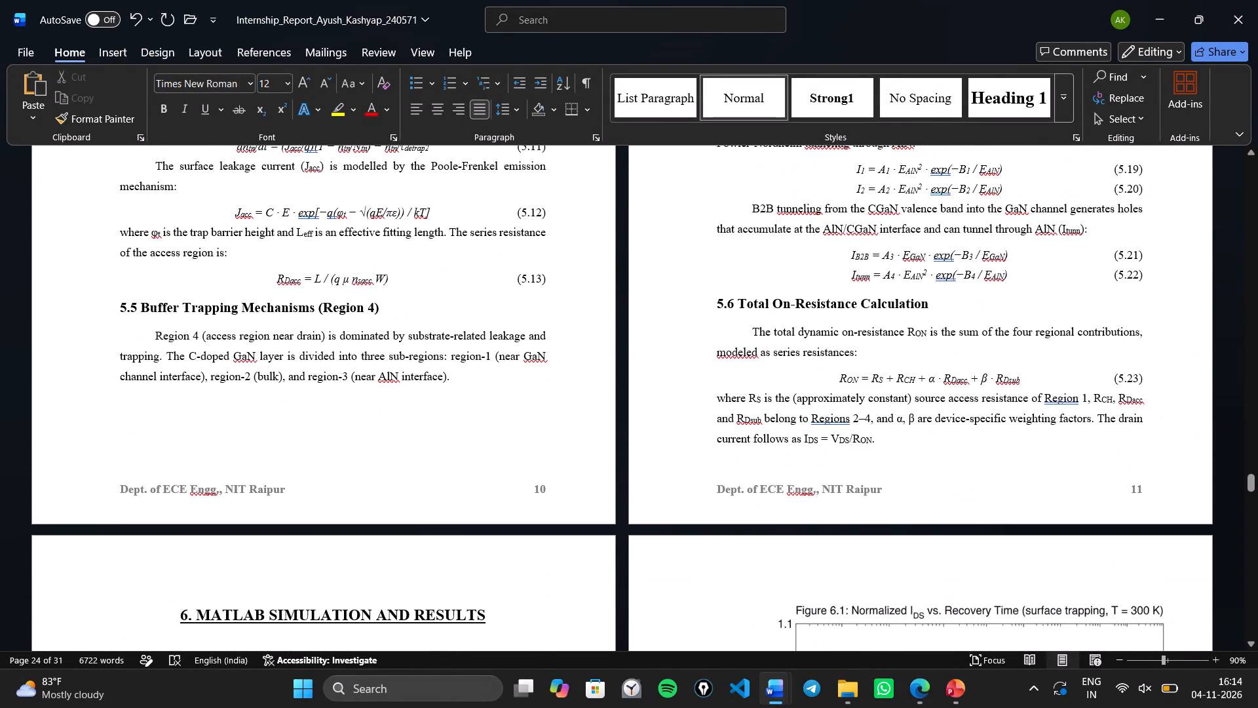
{"action": "scroll", "coordinate": [915, 393], "scroll_direction": "down", "scroll_amount": 2}
{"action": "scroll", "coordinate": [1016, 258], "scroll_direction": "up", "scroll_amount": 2}
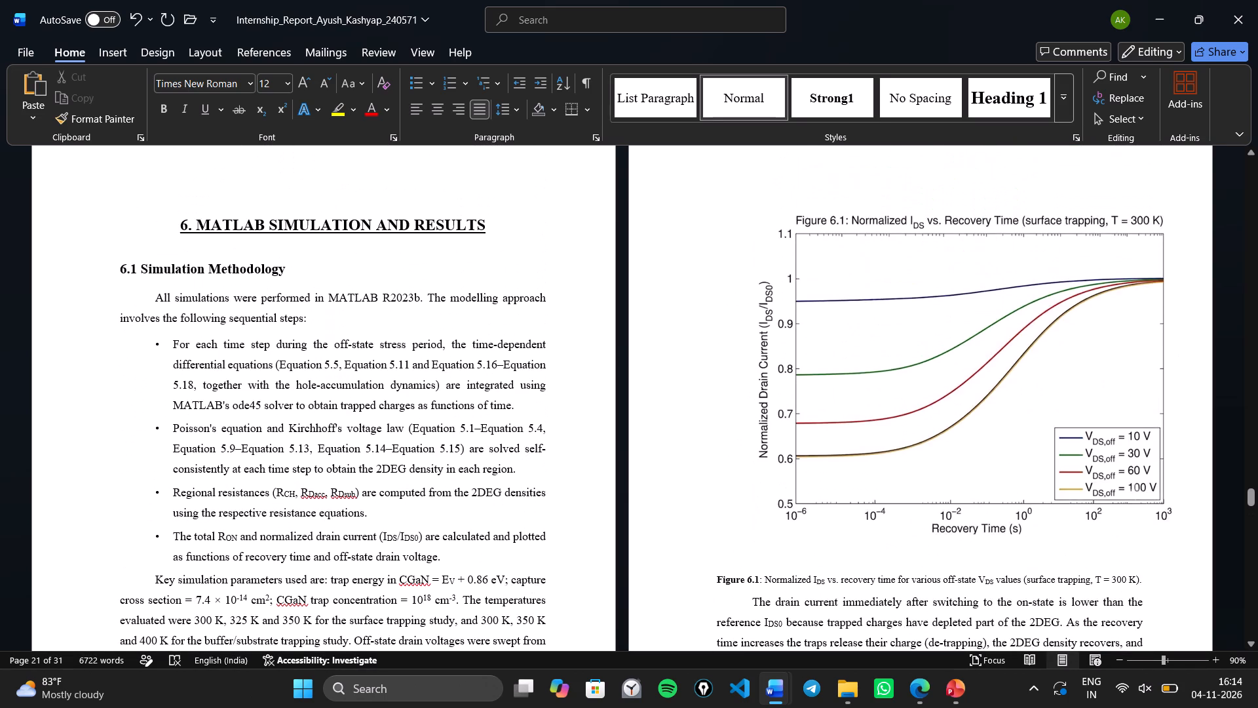
{"action": "left_click", "coordinate": [1044, 315]}
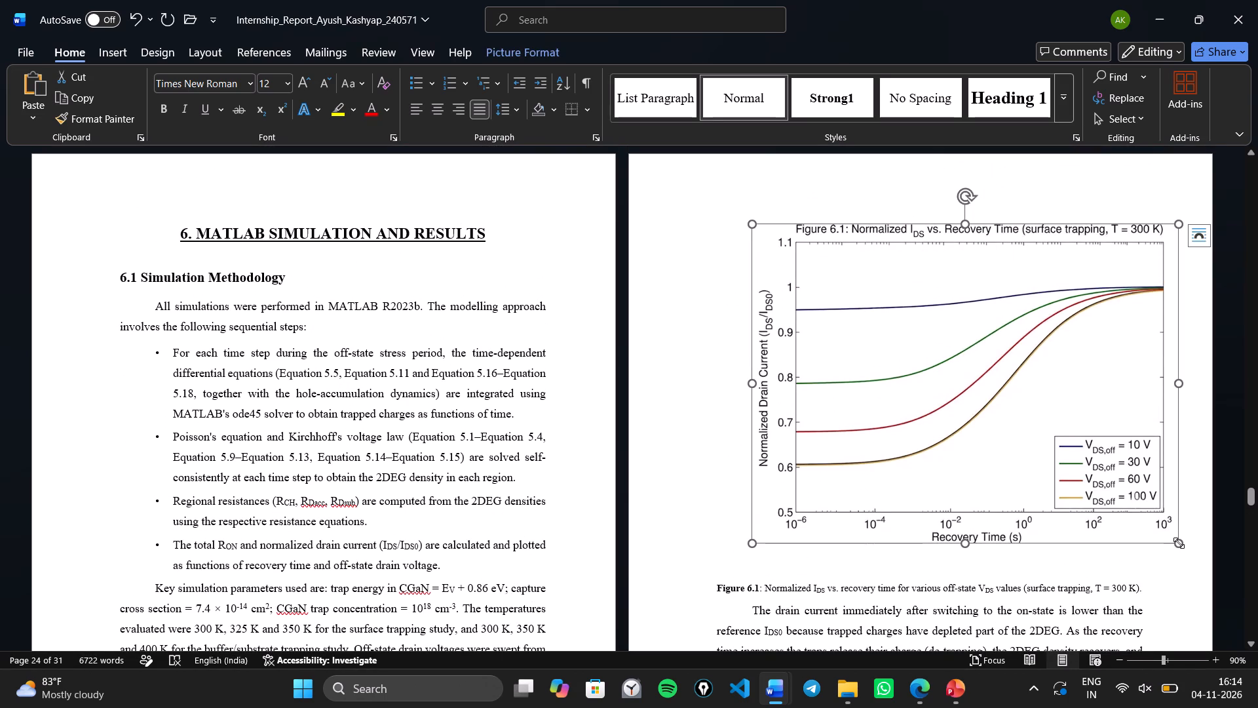
{"action": "left_click_drag", "start_coordinate": [1179, 543], "coordinate": [968, 357]}
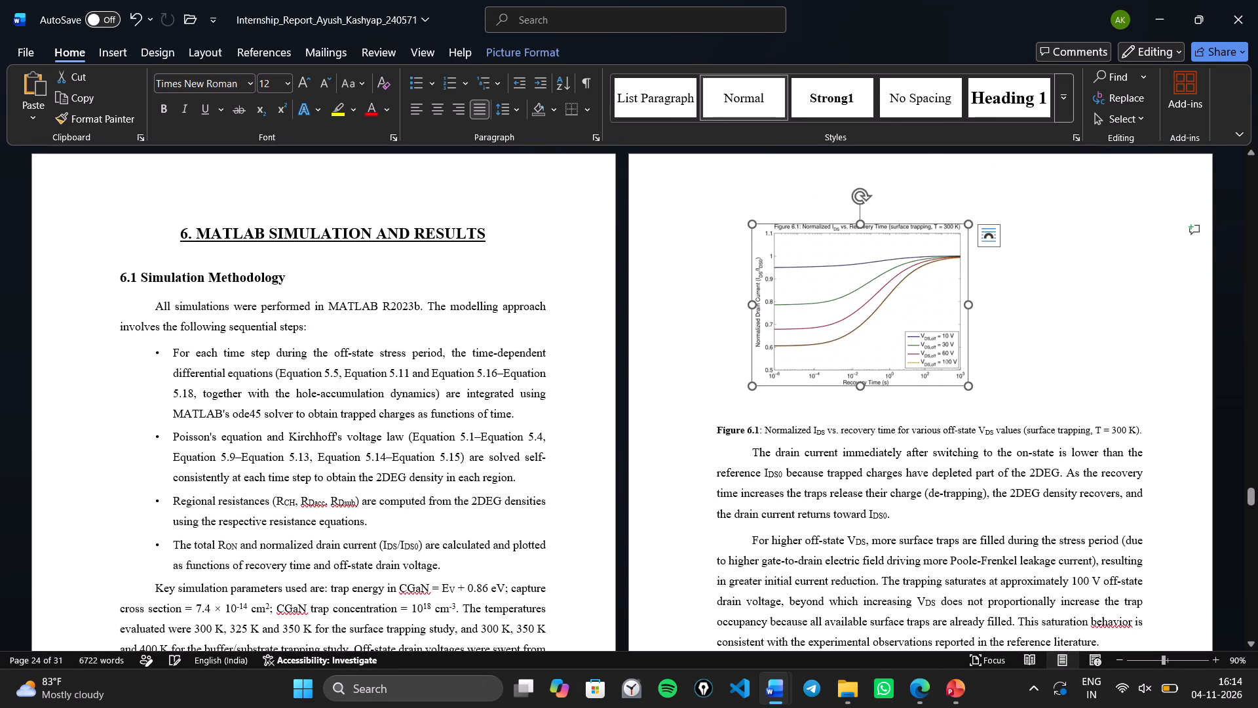
Insert 13 spaces in front of the Figure 6.1 graph to shift it towards the centre above its caption.
{"action": "left_click", "coordinate": [745, 372]}
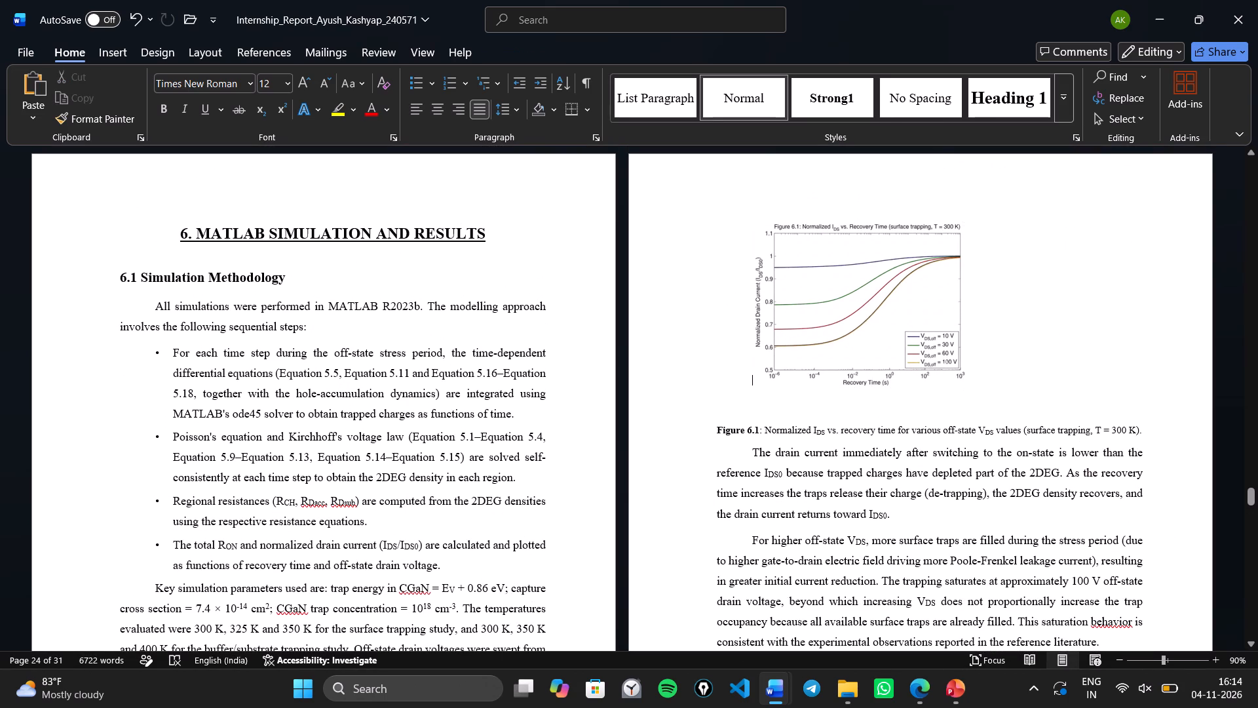
{"action": "left_click", "coordinate": [876, 361]}
{"action": "left_click", "coordinate": [737, 370]}
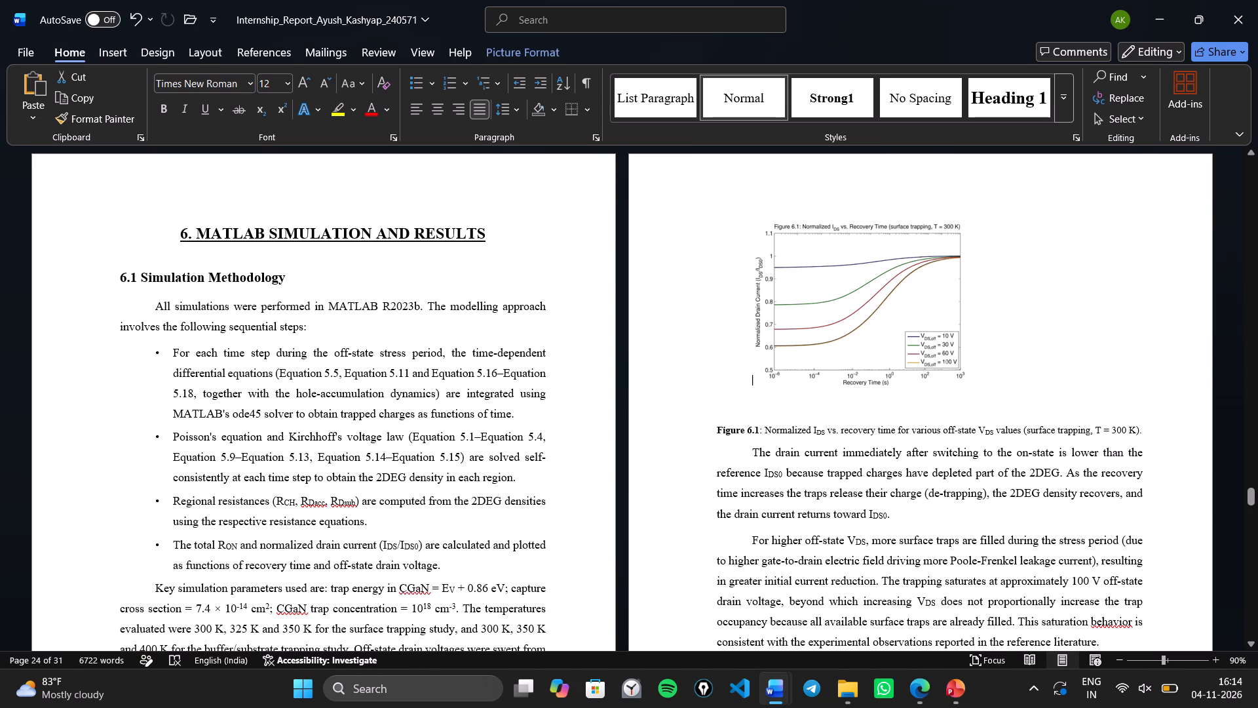
{"action": "left_click", "coordinate": [737, 370]}
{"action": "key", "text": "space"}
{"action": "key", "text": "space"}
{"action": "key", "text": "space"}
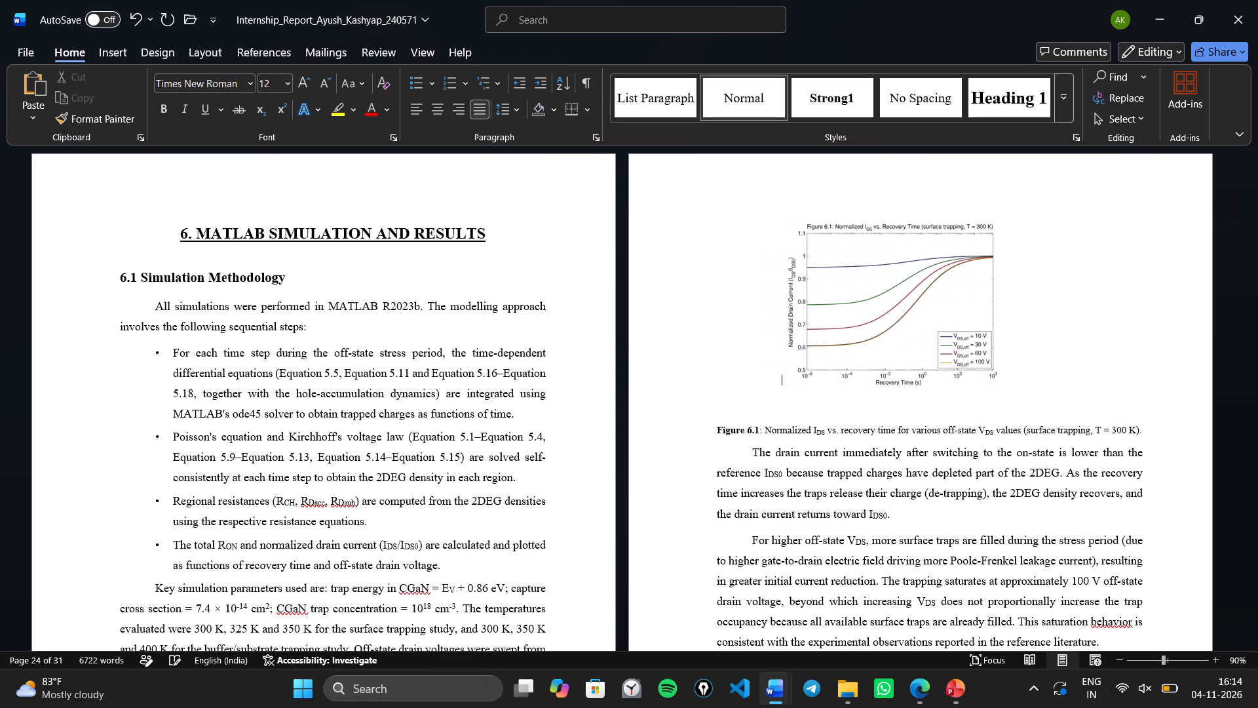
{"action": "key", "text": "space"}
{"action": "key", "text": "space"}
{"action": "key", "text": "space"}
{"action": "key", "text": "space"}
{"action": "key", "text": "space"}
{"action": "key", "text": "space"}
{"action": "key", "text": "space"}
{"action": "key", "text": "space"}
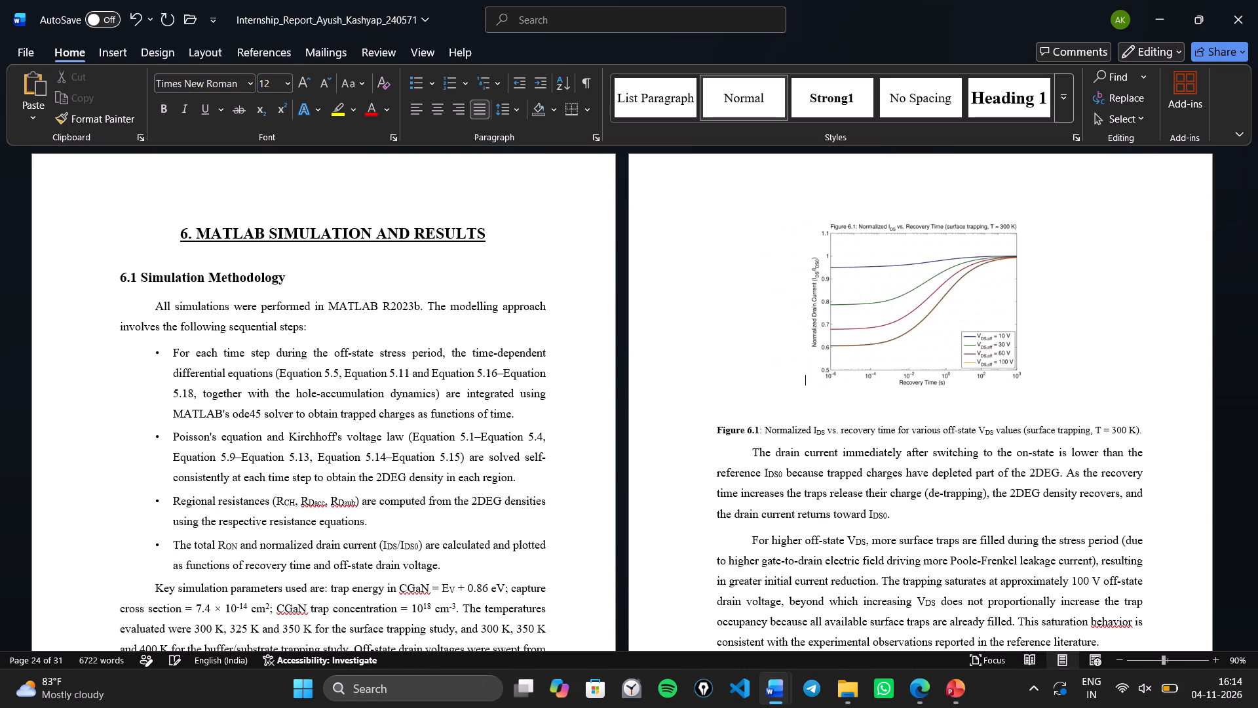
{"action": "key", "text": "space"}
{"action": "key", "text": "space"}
Crop the top edge of the Figure 6.1 graph to cut off the title built into the image.
{"action": "left_click", "coordinate": [866, 350]}
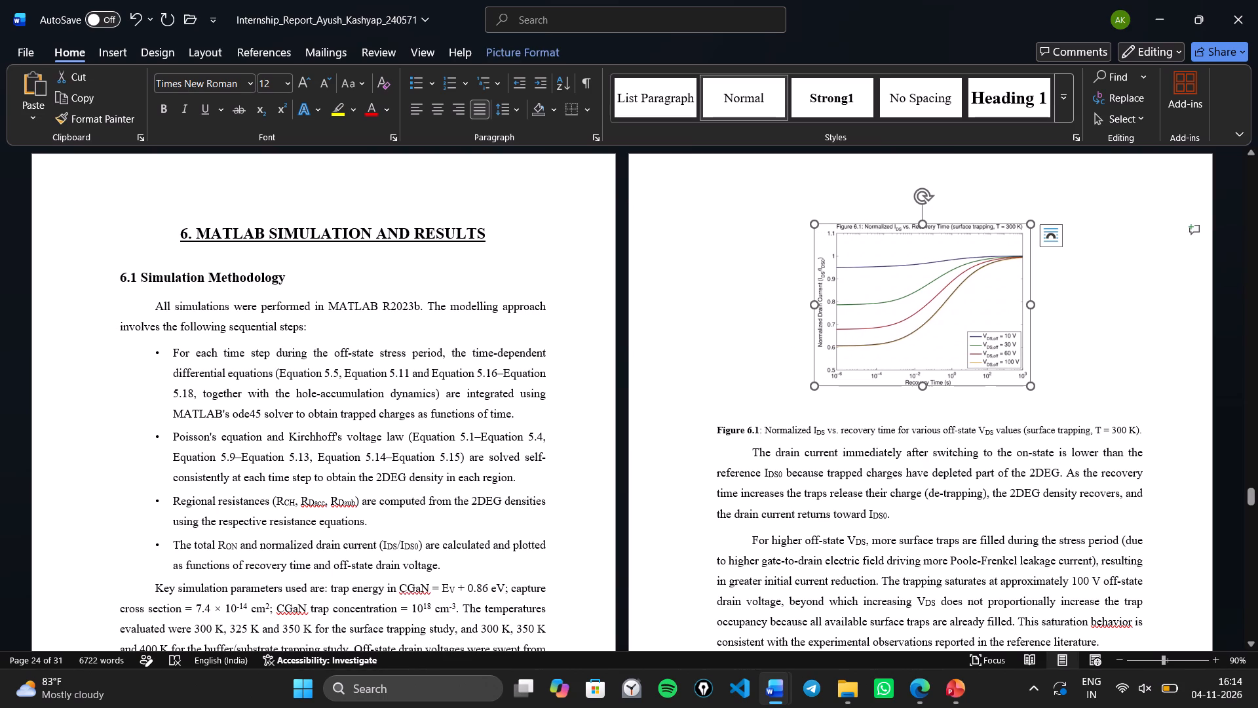
{"action": "left_click", "coordinate": [494, 53]}
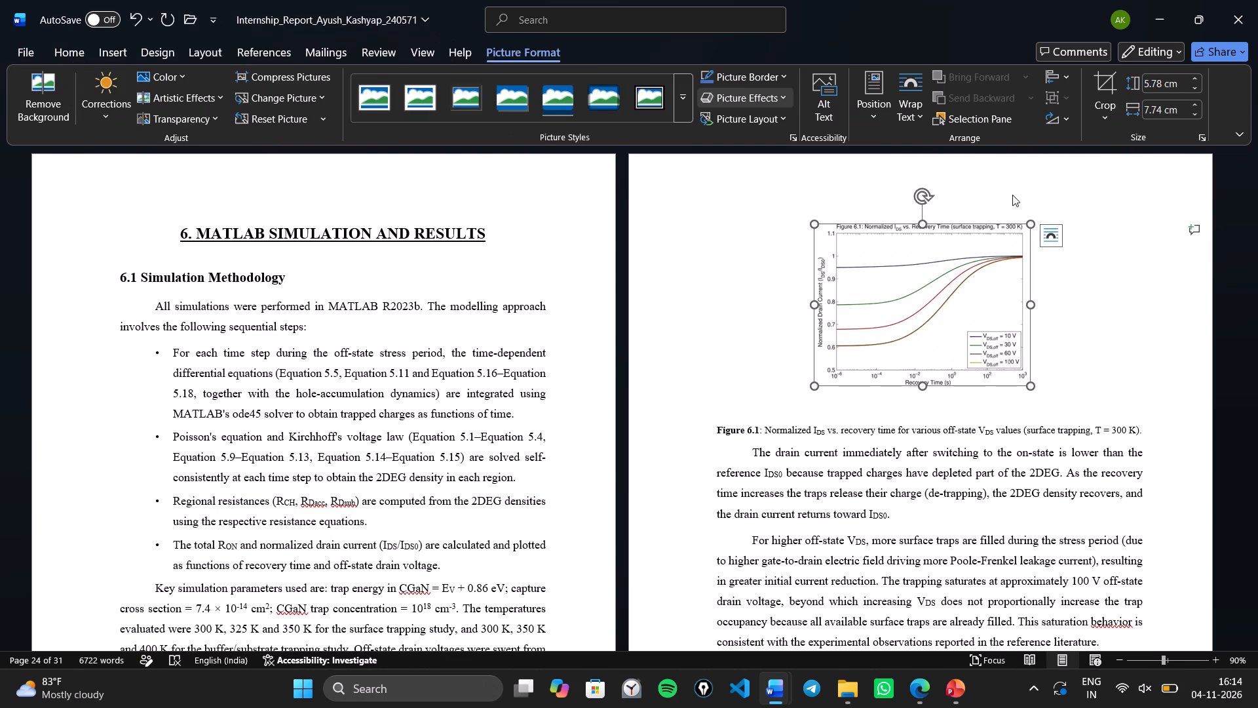
{"action": "left_click", "coordinate": [1103, 92]}
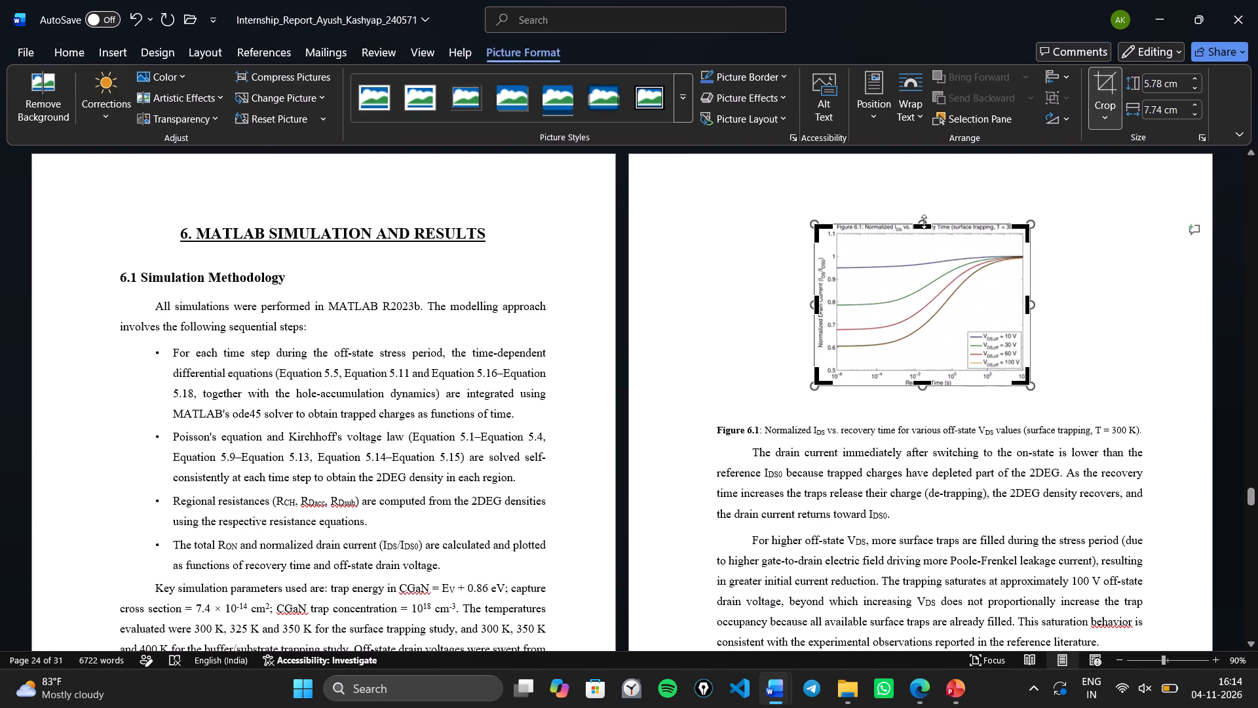
{"action": "left_click_drag", "start_coordinate": [924, 224], "coordinate": [926, 231]}
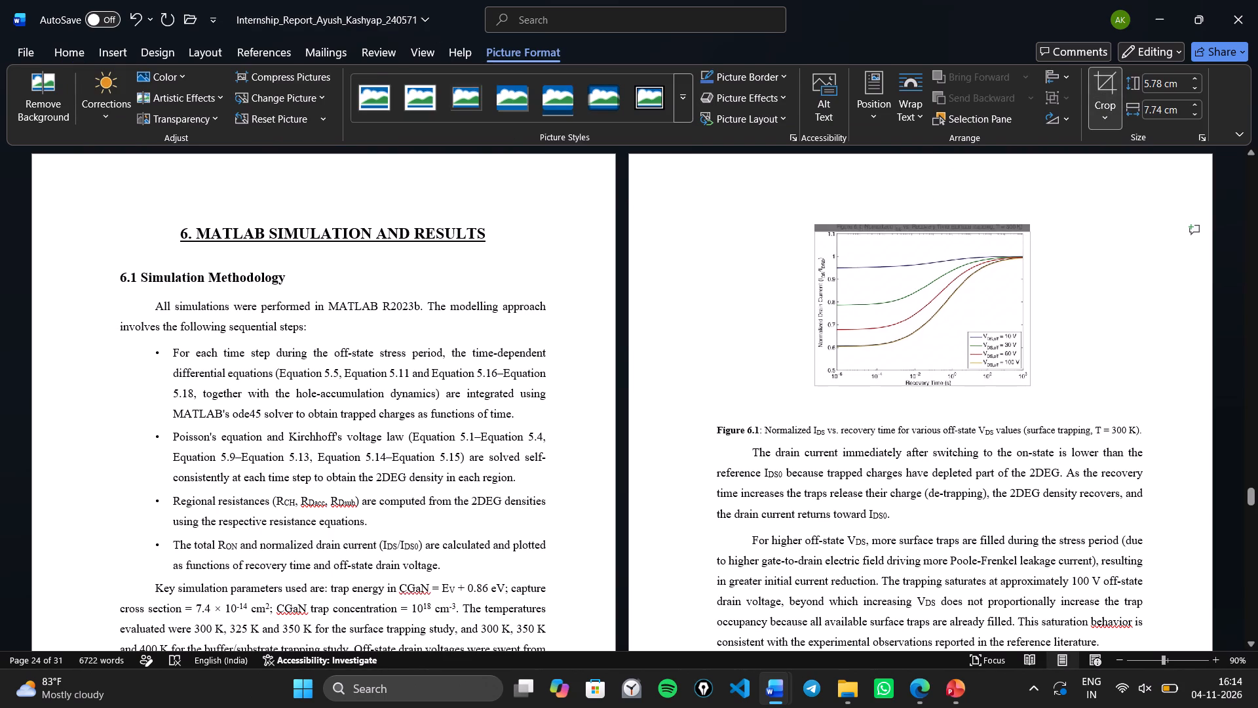
{"action": "left_click_drag", "start_coordinate": [926, 231], "coordinate": [926, 230]}
{"action": "left_click", "coordinate": [1075, 271]}
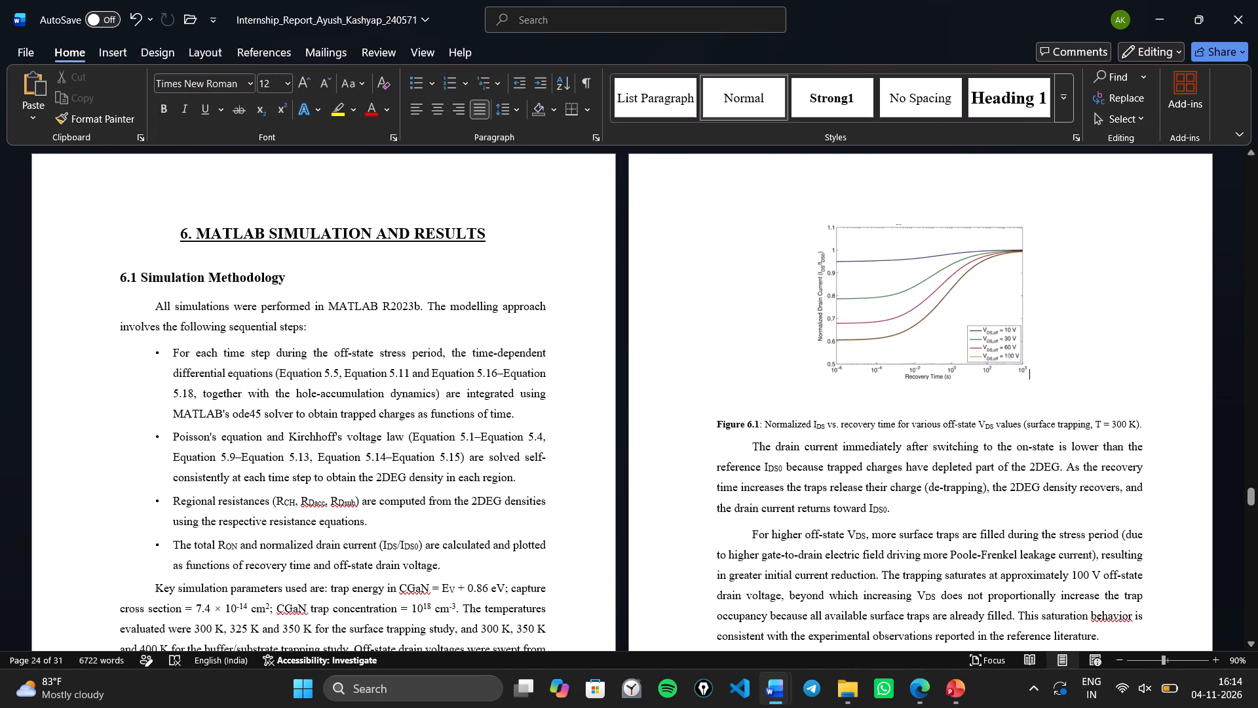
{"action": "left_click", "coordinate": [1097, 401]}
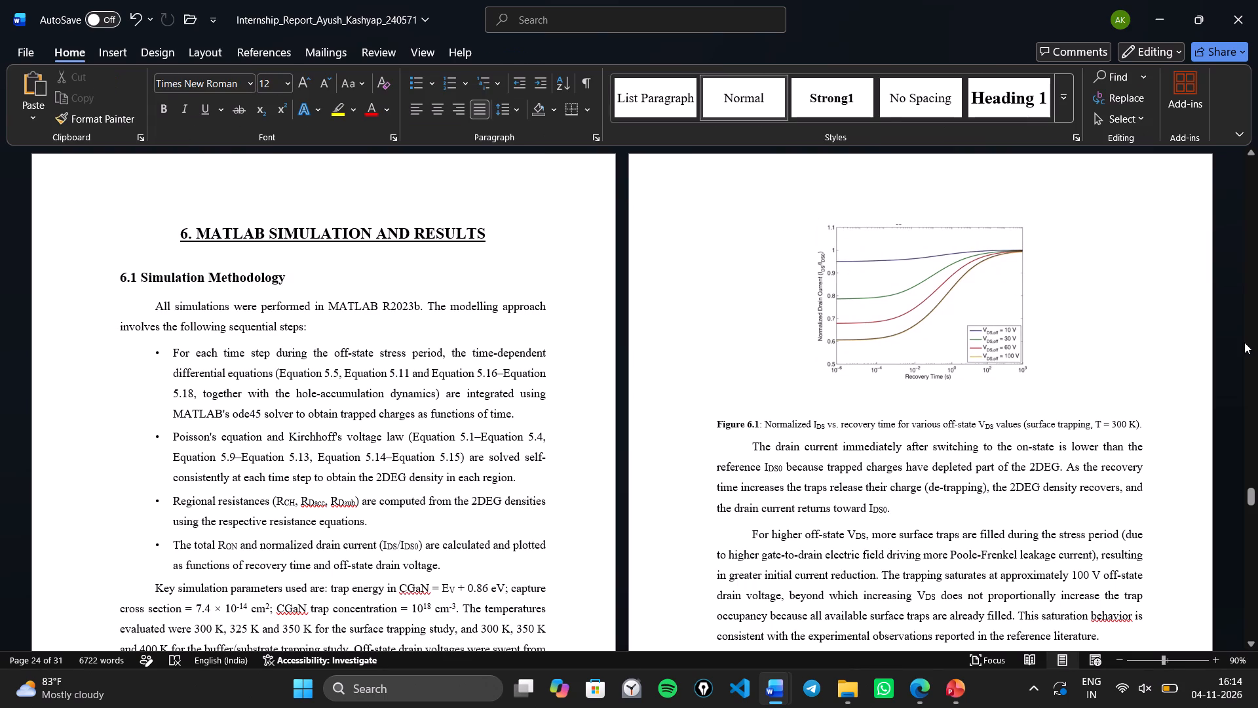
Replace the number in brackets after the author's name on the cover page with the roll number used in the declaration's signature block.
{"action": "left_click", "coordinate": [1244, 342]}
{"action": "scroll", "coordinate": [926, 347], "scroll_direction": "up", "scroll_amount": 4}
{"action": "scroll", "coordinate": [926, 347], "scroll_direction": "down", "scroll_amount": 6}
{"action": "scroll", "coordinate": [926, 347], "scroll_direction": "up", "scroll_amount": 7}
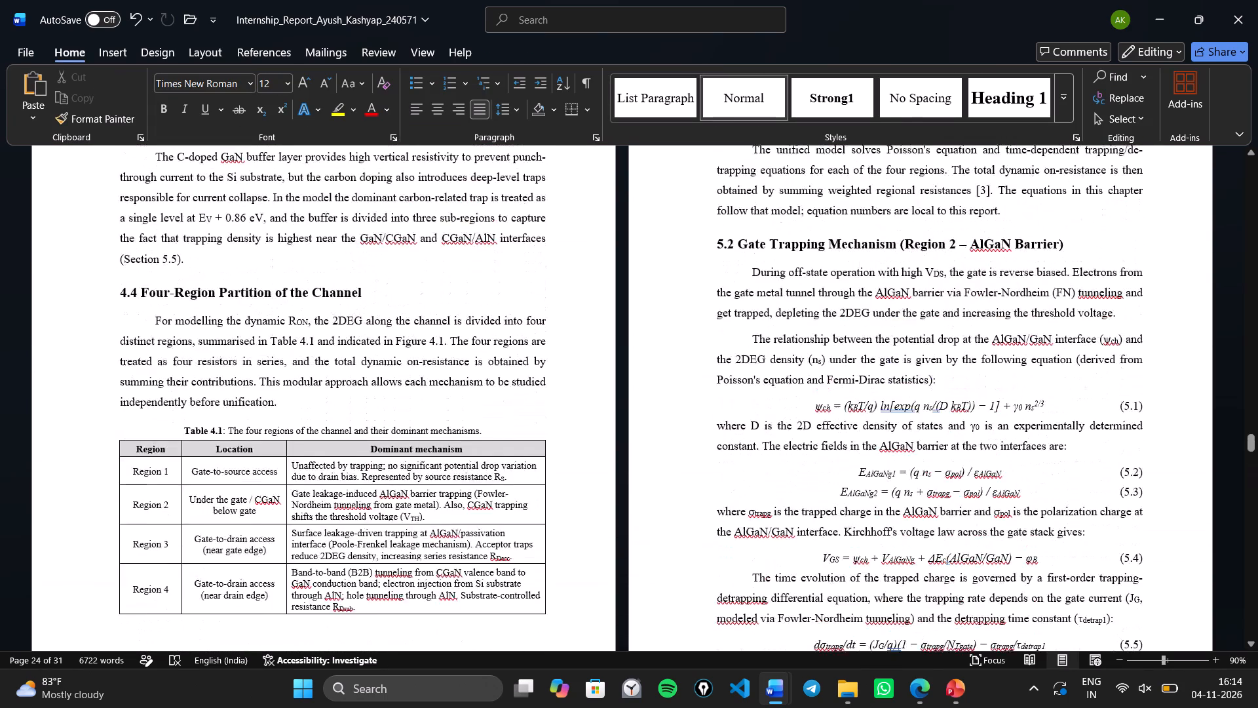
{"action": "scroll", "coordinate": [926, 347], "scroll_direction": "up", "scroll_amount": 1, "text": "ctrl"}
{"action": "scroll", "coordinate": [926, 347], "scroll_direction": "up", "scroll_amount": 20}
{"action": "scroll", "coordinate": [926, 347], "scroll_direction": "up", "scroll_amount": 8}
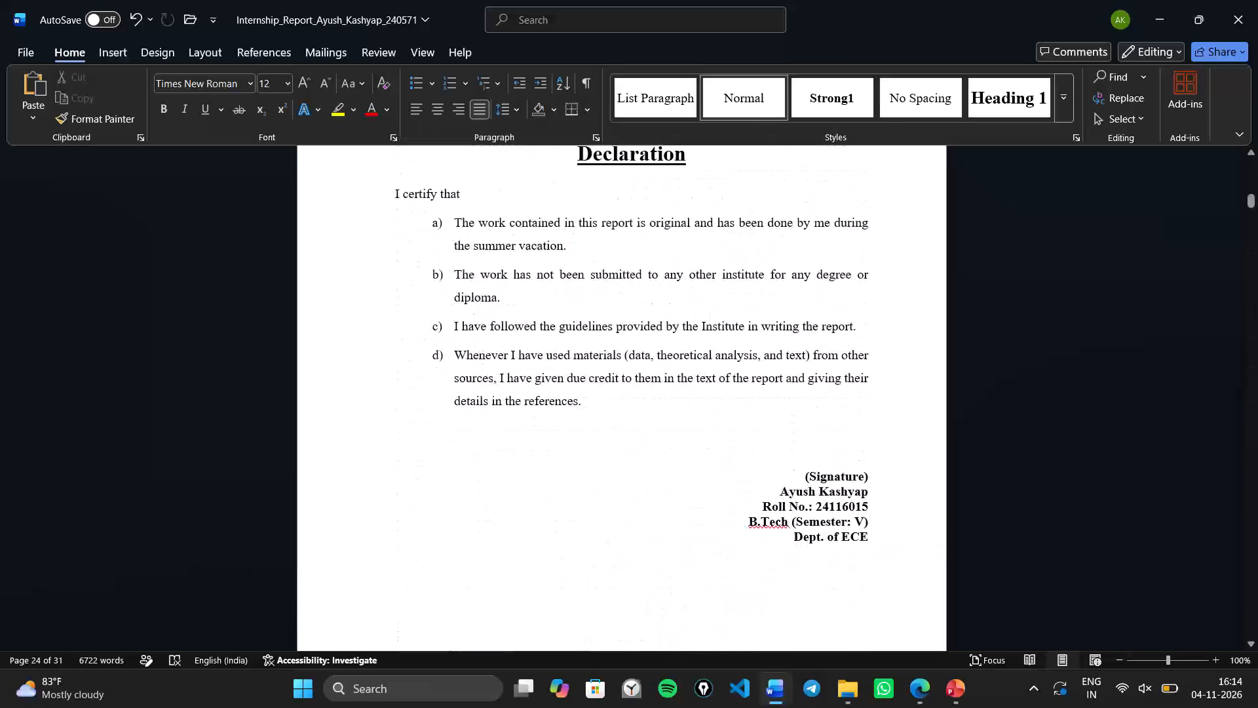
{"action": "scroll", "coordinate": [926, 347], "scroll_direction": "right", "scroll_amount": 1}
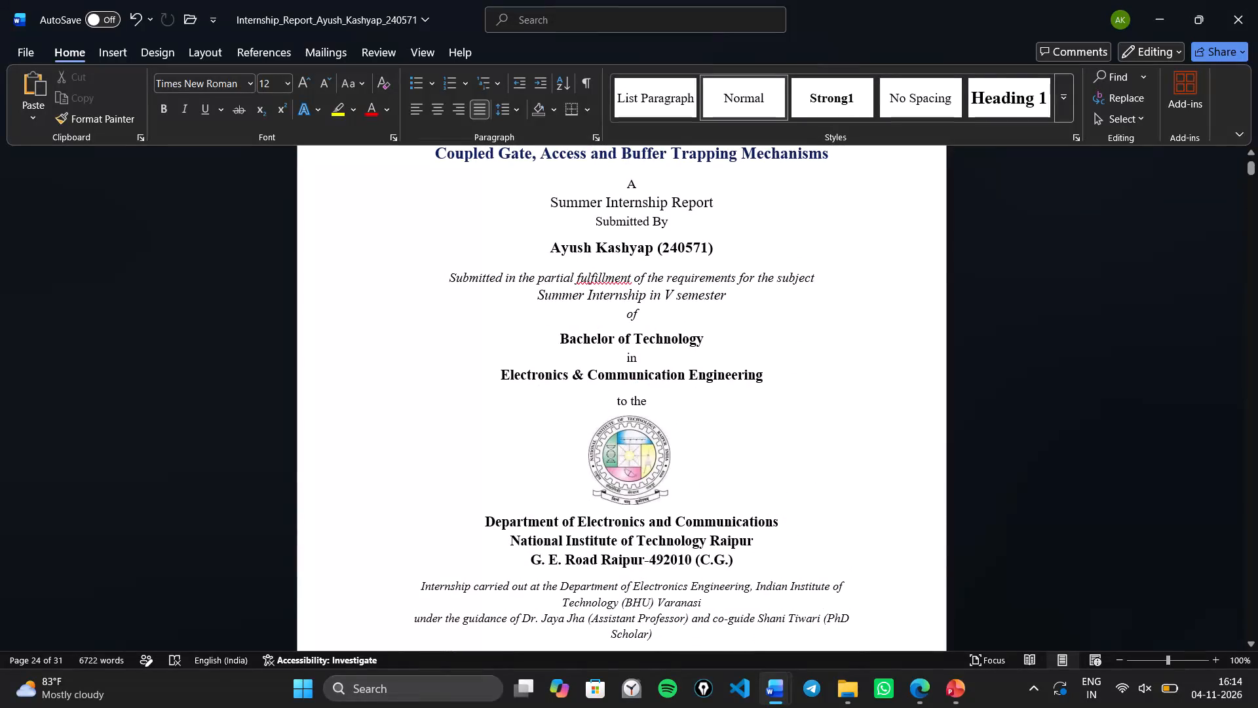
{"action": "left_click", "coordinate": [710, 247]}
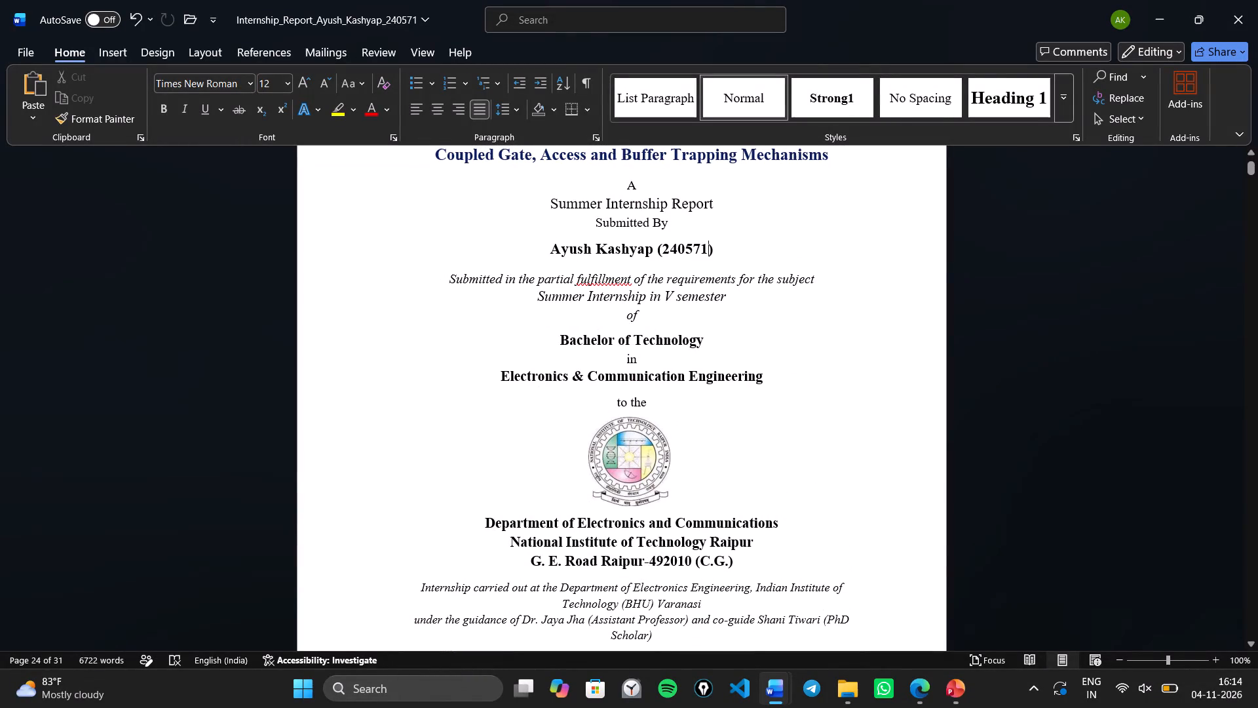
{"action": "key", "text": "BackSpace"}
{"action": "key", "text": "BackSpace"}
{"action": "key", "text": "BackSpace"}
{"action": "key", "text": "BackSpace"}
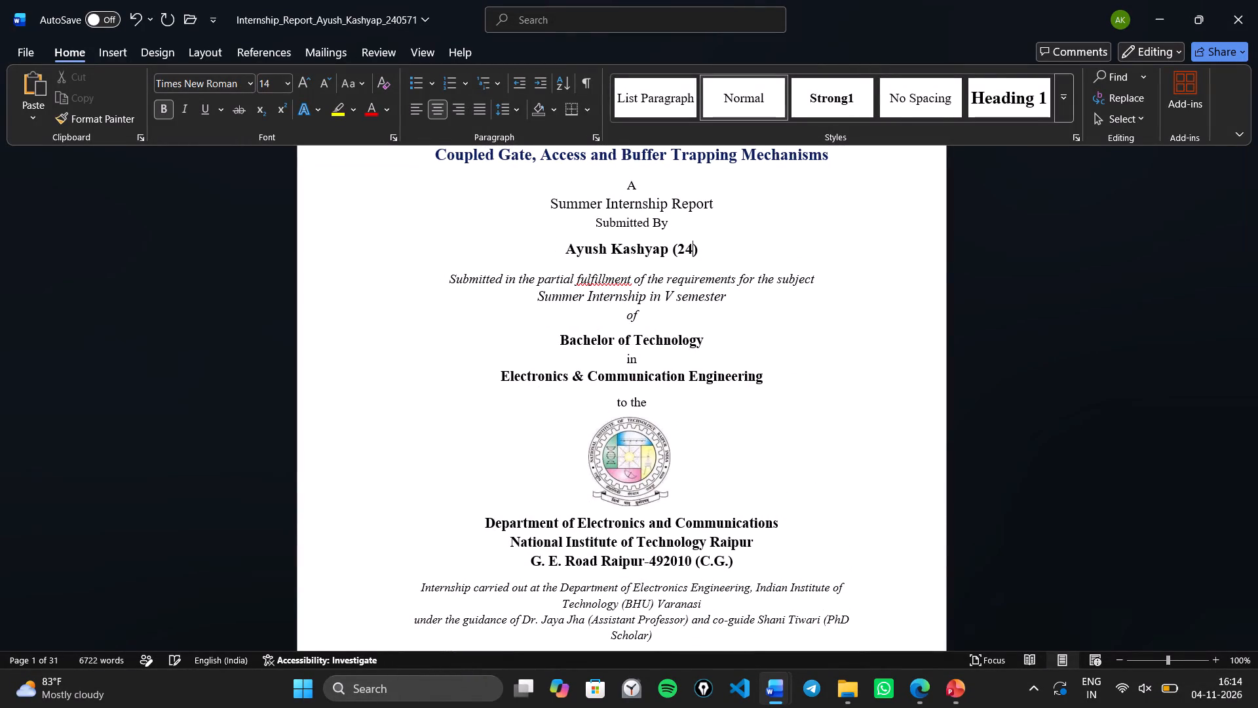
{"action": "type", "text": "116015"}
Review the cover, examiner certificate, declaration, abstract and acknowledgement pages, including the roll numbers and signature blocks.
{"action": "scroll", "coordinate": [753, 372], "scroll_direction": "down", "scroll_amount": 1}
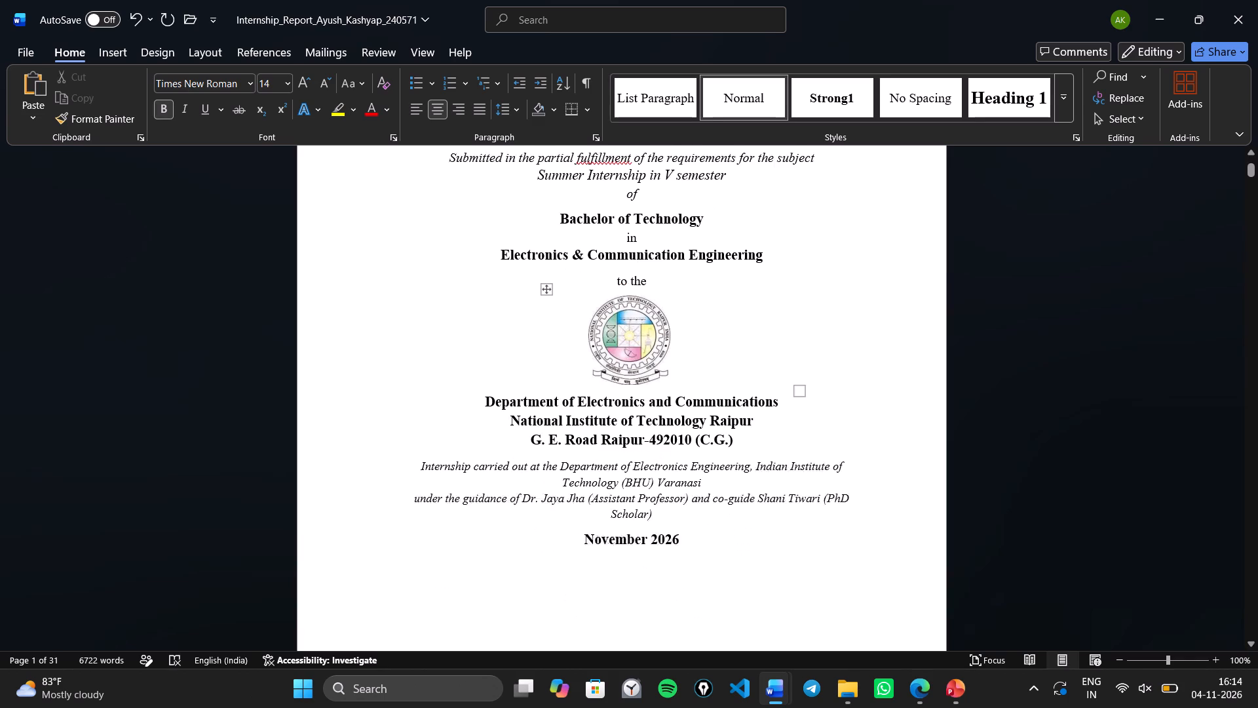
{"action": "scroll", "coordinate": [753, 372], "scroll_direction": "down", "scroll_amount": 1}
{"action": "right_click", "coordinate": [753, 372]}
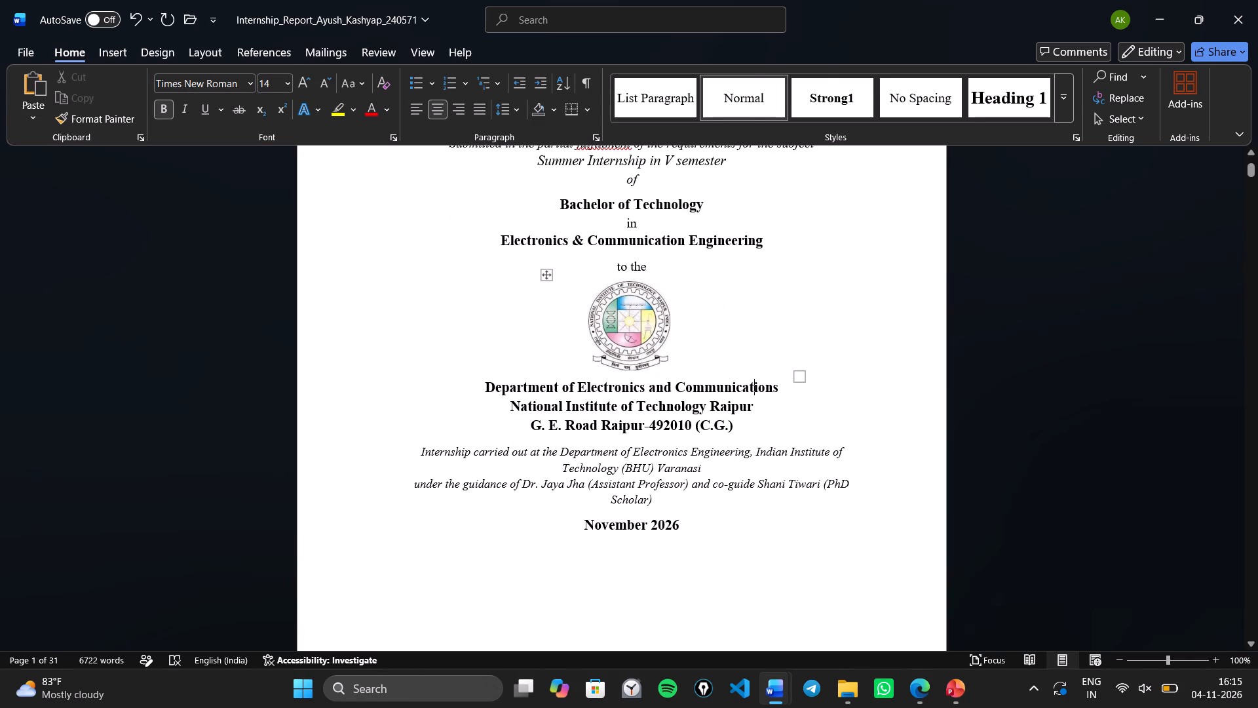
{"action": "scroll", "coordinate": [753, 372], "scroll_direction": "down", "scroll_amount": 1}
{"action": "left_click", "coordinate": [753, 372]}
{"action": "scroll", "coordinate": [753, 372], "scroll_direction": "down", "scroll_amount": 1}
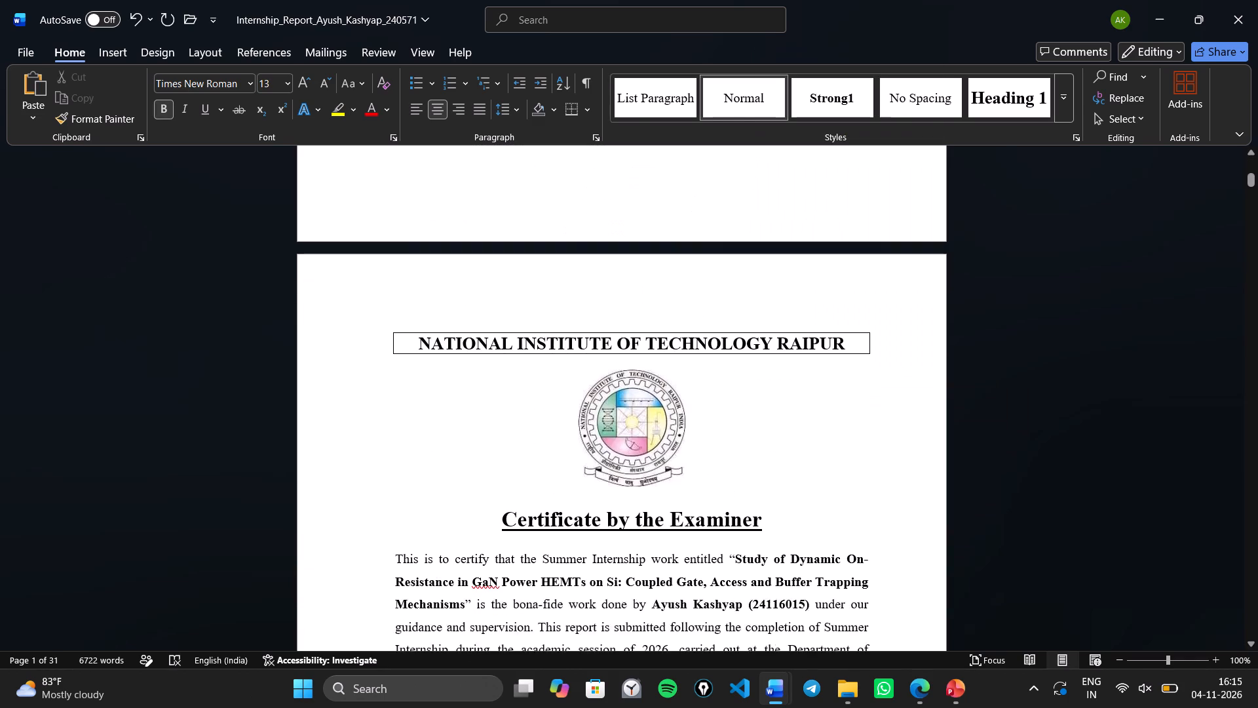
{"action": "scroll", "coordinate": [753, 372], "scroll_direction": "down", "scroll_amount": 2}
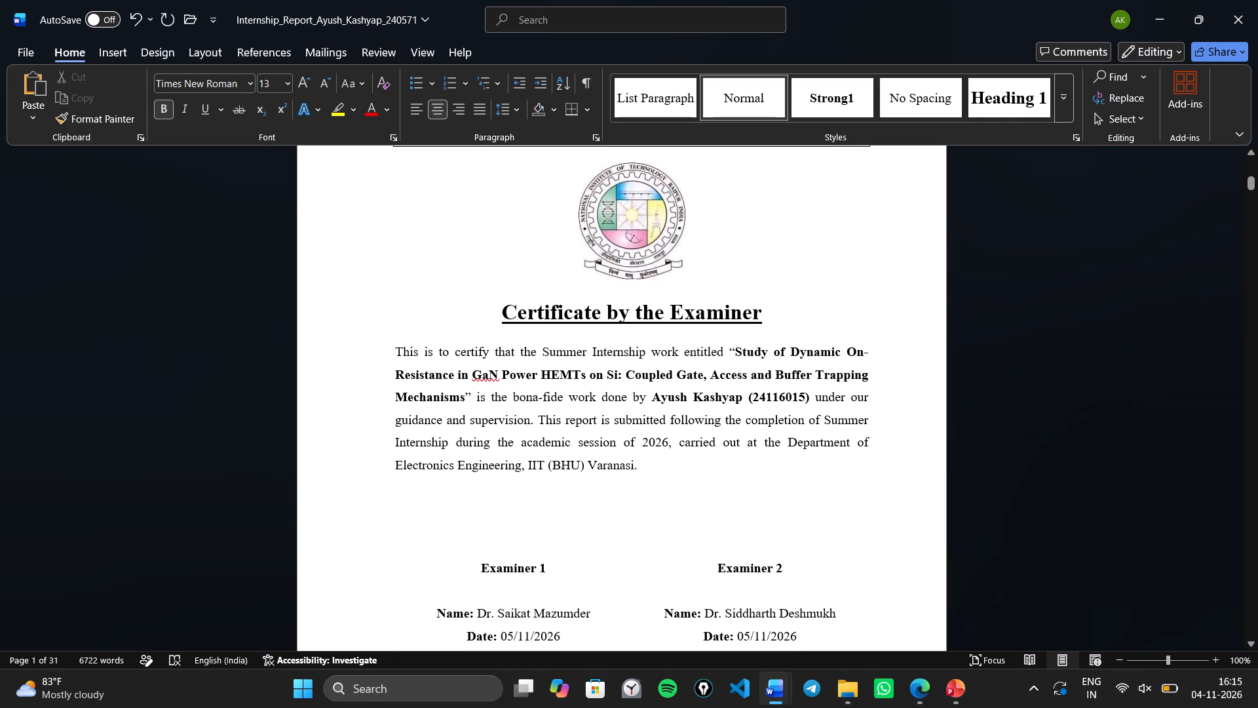
{"action": "scroll", "coordinate": [753, 372], "scroll_direction": "down", "scroll_amount": 1}
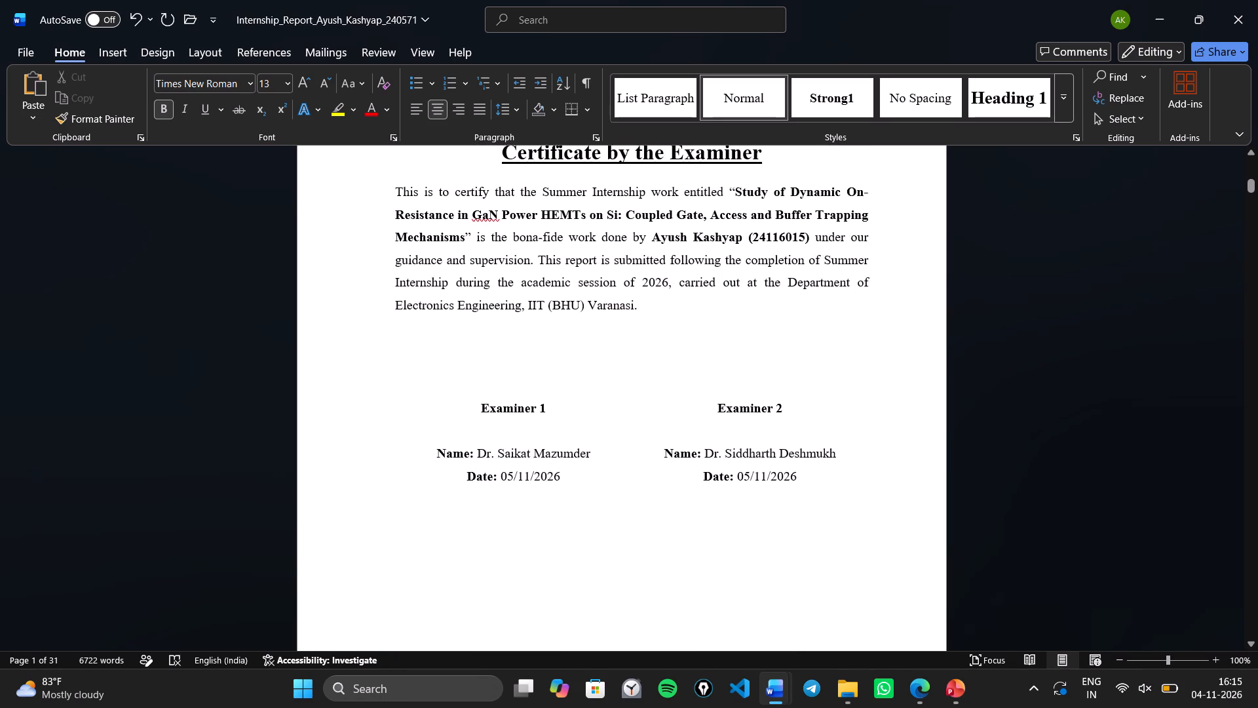
{"action": "scroll", "coordinate": [753, 372], "scroll_direction": "down", "scroll_amount": 1}
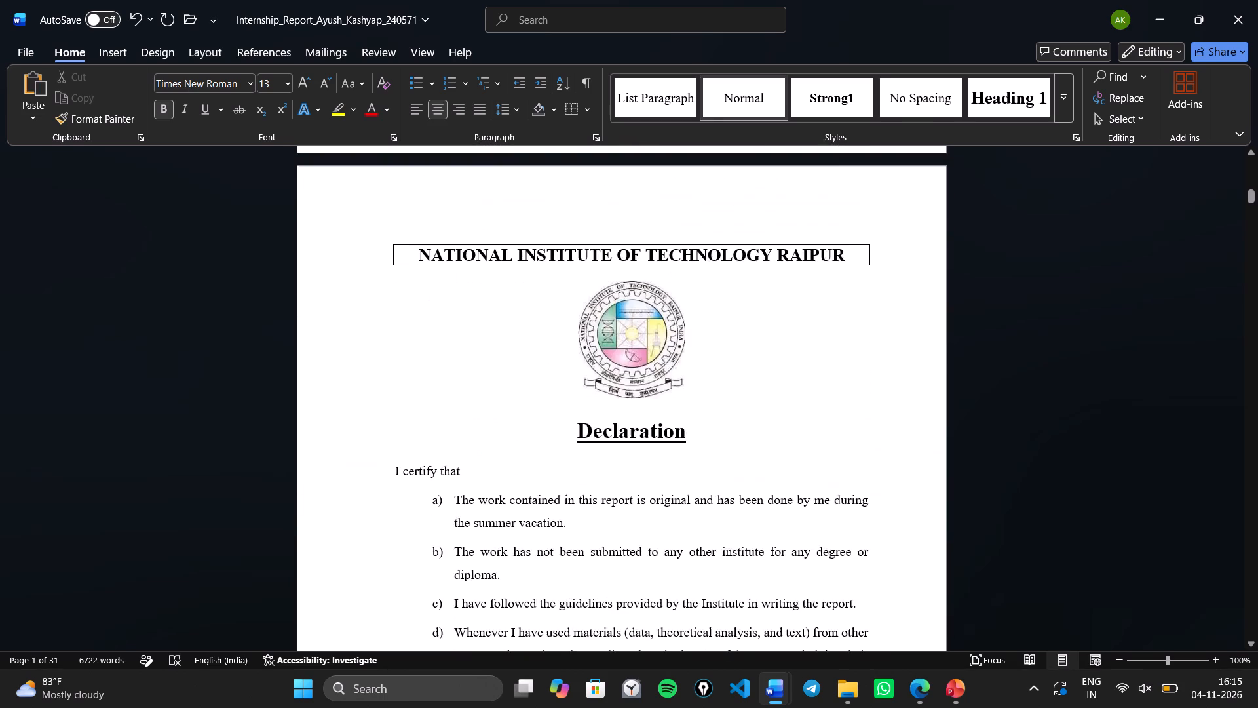
{"action": "scroll", "coordinate": [753, 372], "scroll_direction": "down", "scroll_amount": 1}
{"action": "scroll", "coordinate": [753, 372], "scroll_direction": "up", "scroll_amount": 2}
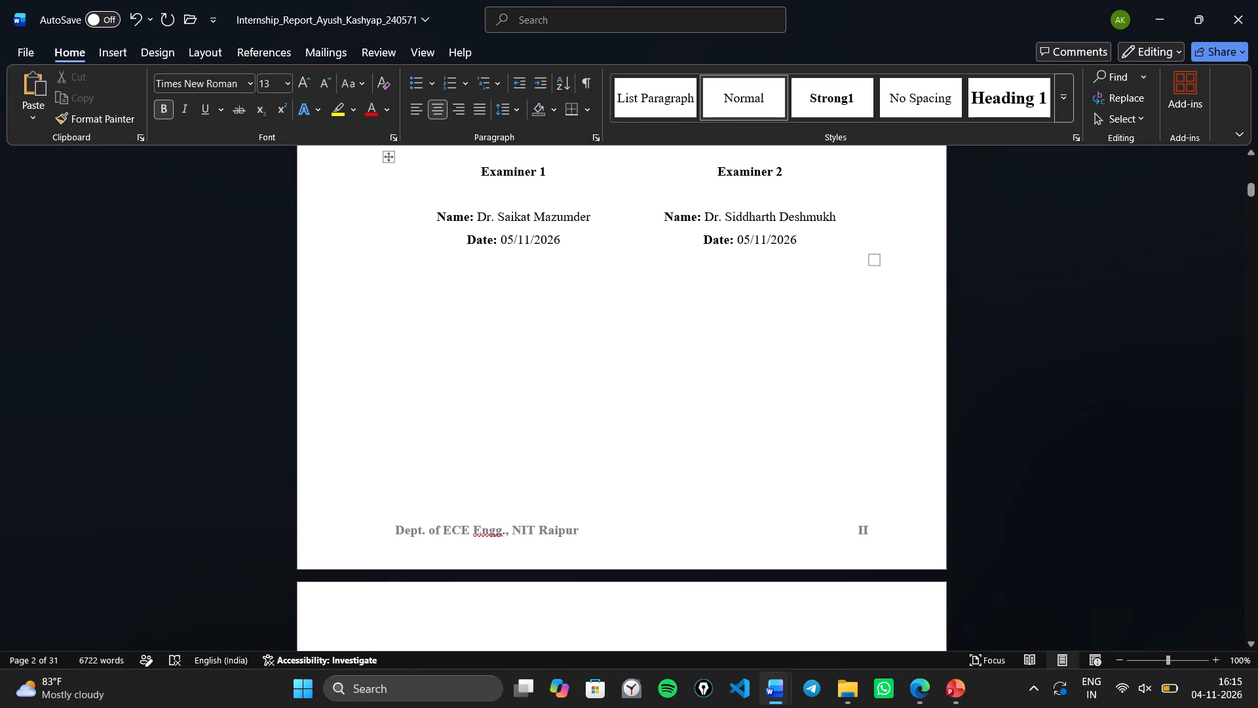
{"action": "scroll", "coordinate": [585, 290], "scroll_direction": "down", "scroll_amount": 1}
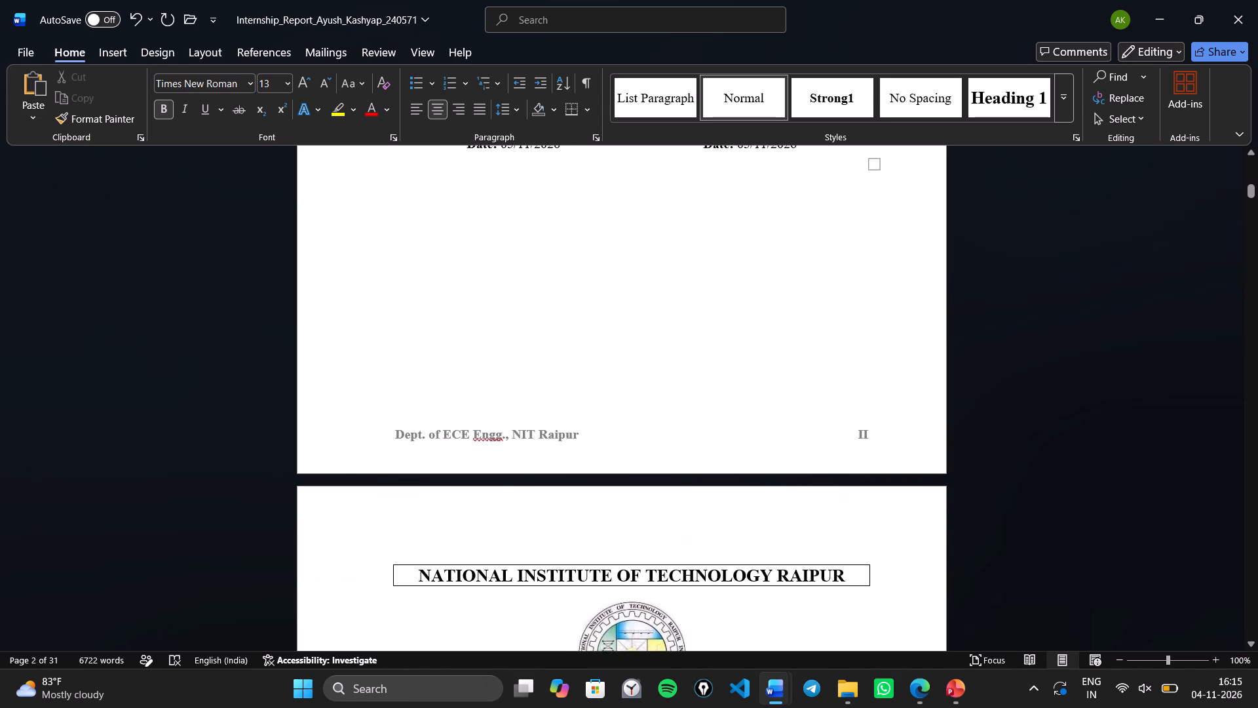
{"action": "scroll", "coordinate": [585, 290], "scroll_direction": "down", "scroll_amount": 2}
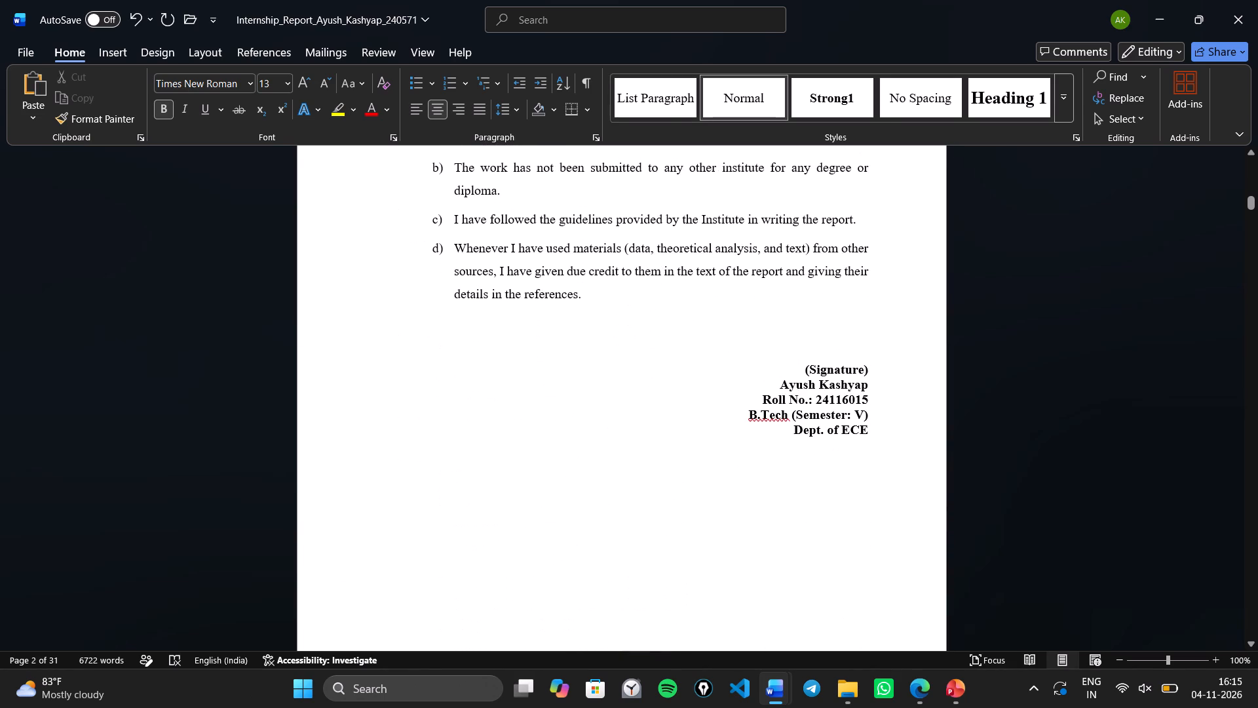
{"action": "scroll", "coordinate": [585, 290], "scroll_direction": "down", "scroll_amount": 1}
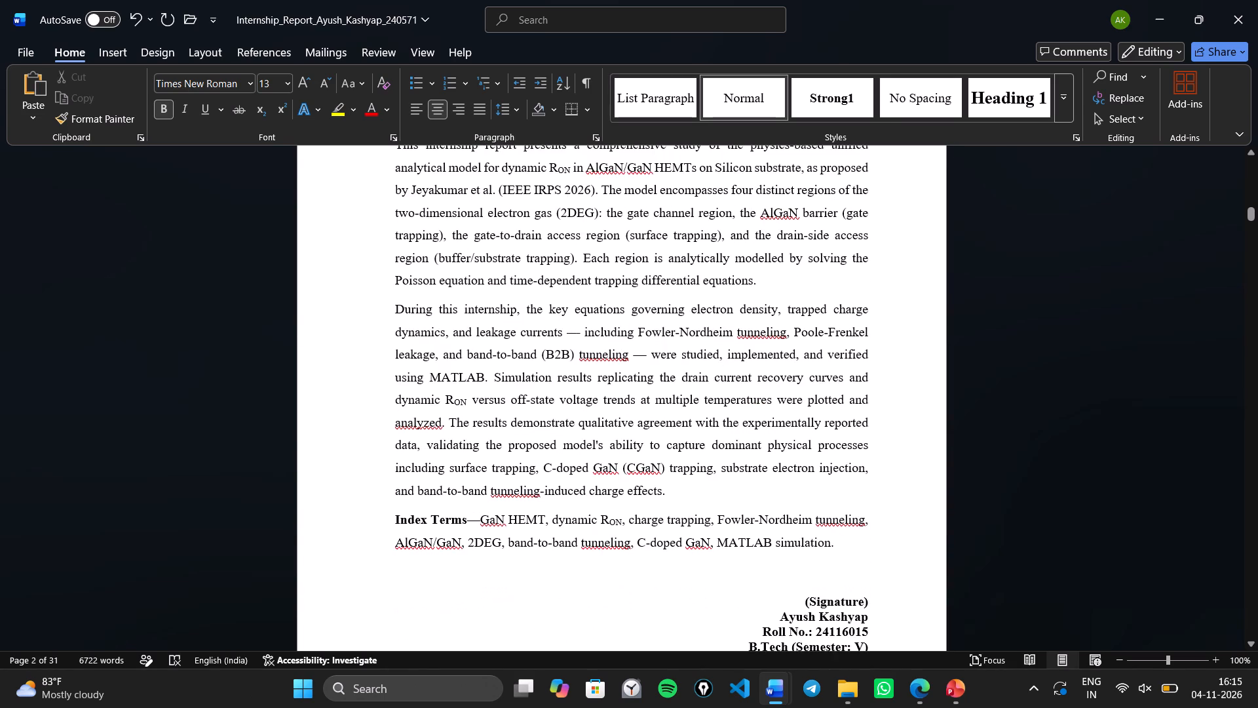
{"action": "scroll", "coordinate": [585, 290], "scroll_direction": "down", "scroll_amount": 2}
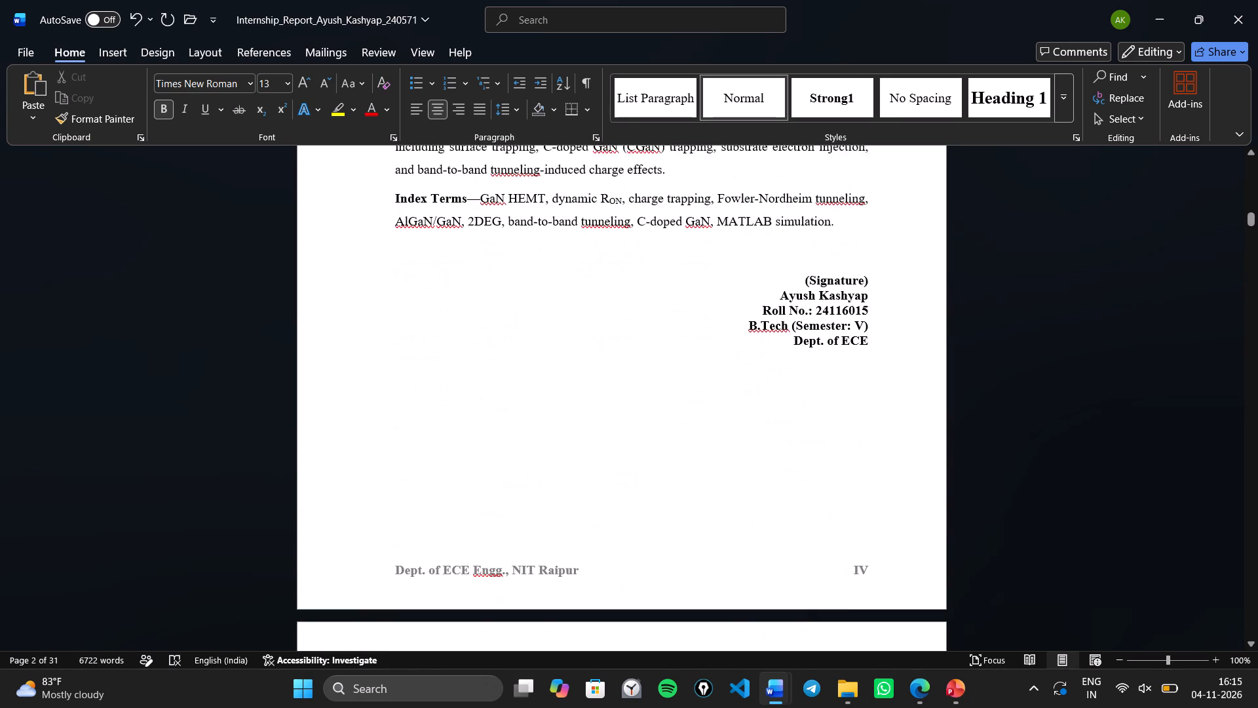
{"action": "scroll", "coordinate": [585, 290], "scroll_direction": "down", "scroll_amount": 1}
{"action": "scroll", "coordinate": [585, 290], "scroll_direction": "up", "scroll_amount": 1}
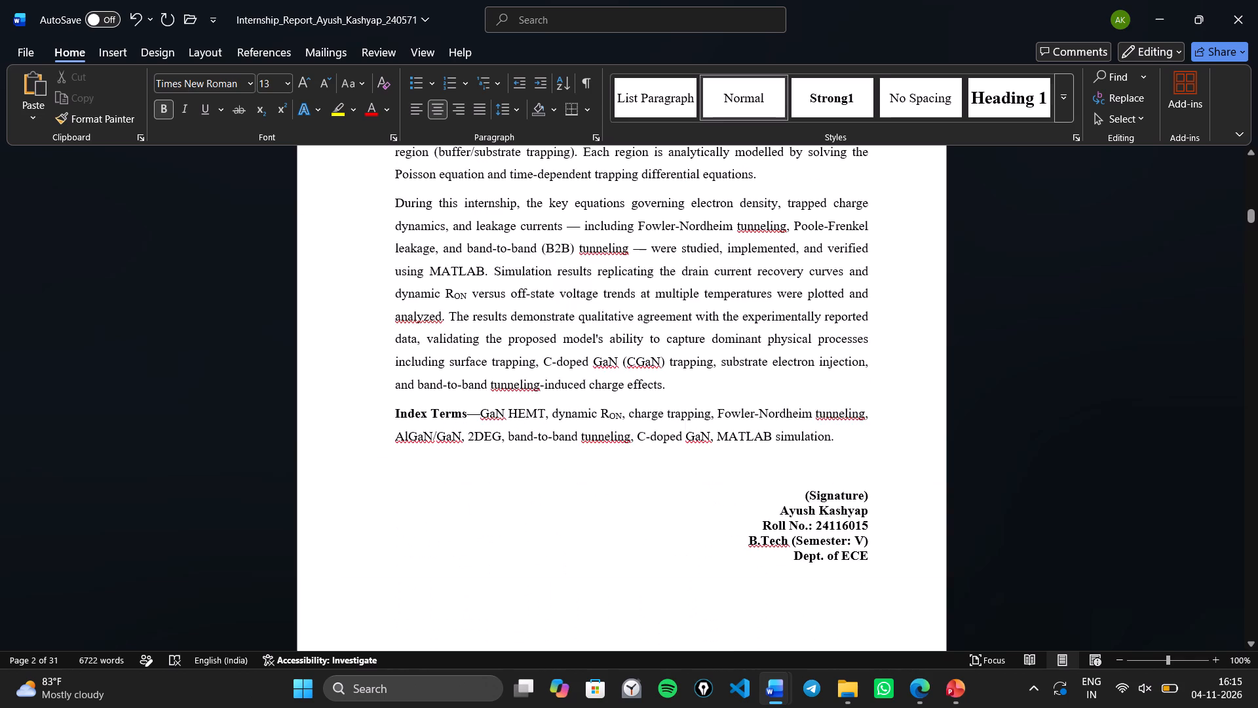
{"action": "scroll", "coordinate": [585, 290], "scroll_direction": "up", "scroll_amount": 1}
{"action": "scroll", "coordinate": [585, 290], "scroll_direction": "down", "scroll_amount": 3}
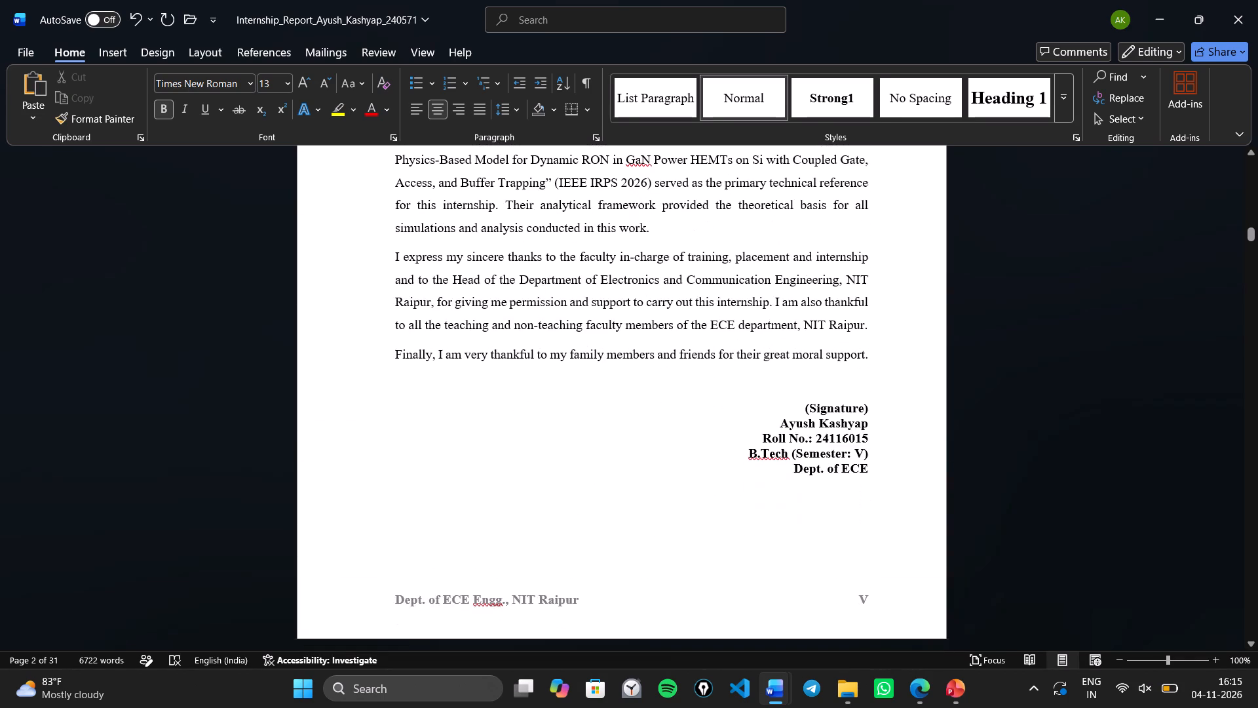
{"action": "scroll", "coordinate": [585, 290], "scroll_direction": "down", "scroll_amount": 2}
{"action": "scroll", "coordinate": [585, 290], "scroll_direction": "up", "scroll_amount": 4}
{"action": "scroll", "coordinate": [585, 290], "scroll_direction": "down", "scroll_amount": 2}
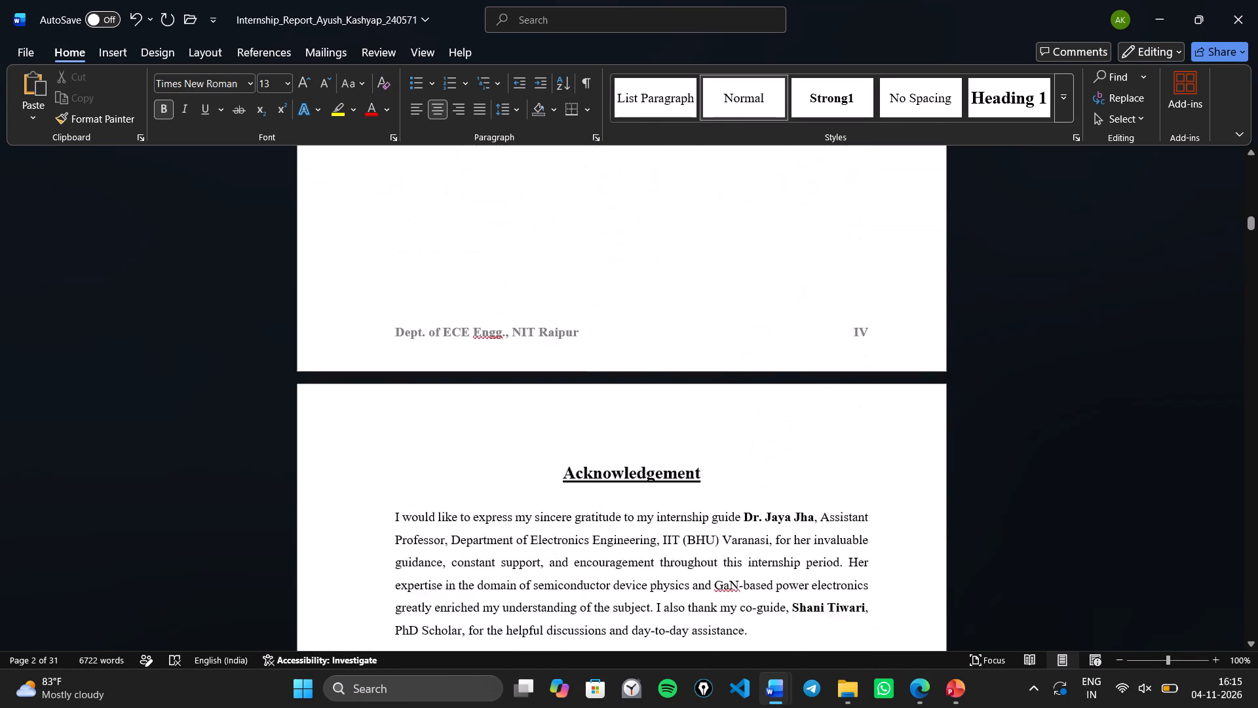
Review the table of contents, the lists of figures and equations, the appendix, references and future scope, returning to the cover page.
{"action": "scroll", "coordinate": [585, 290], "scroll_direction": "down", "scroll_amount": 2}
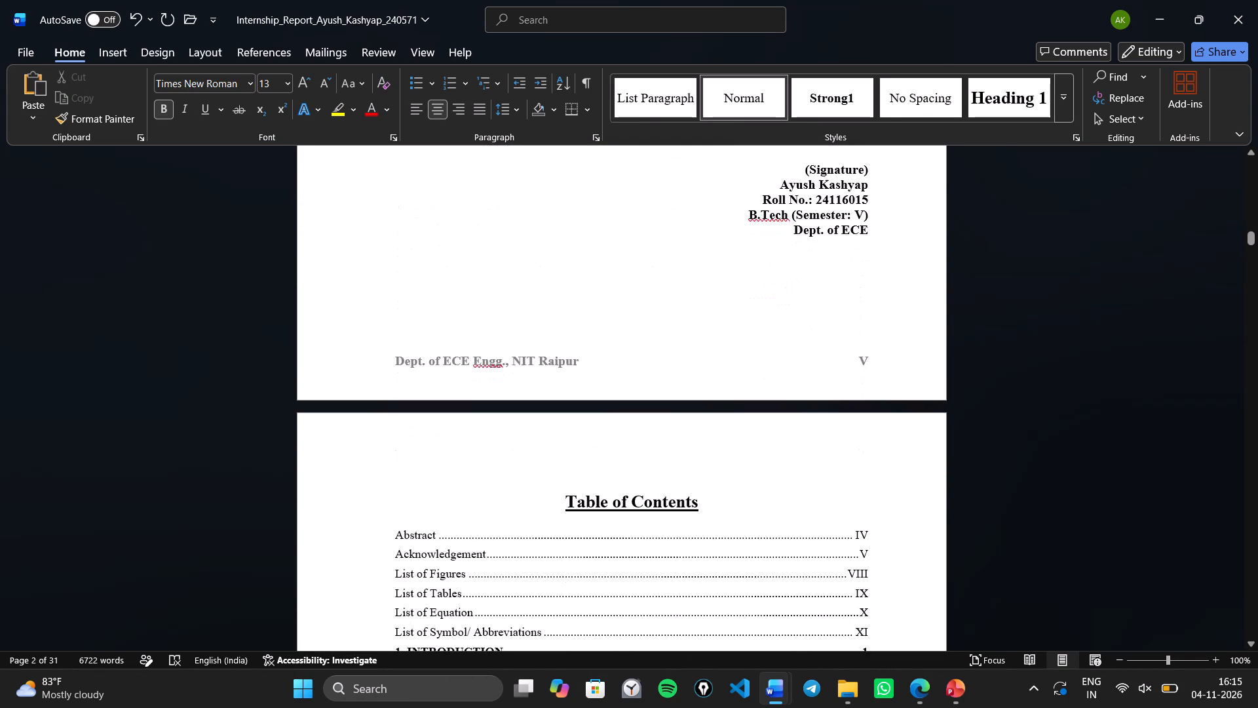
{"action": "scroll", "coordinate": [585, 290], "scroll_direction": "down", "scroll_amount": 5}
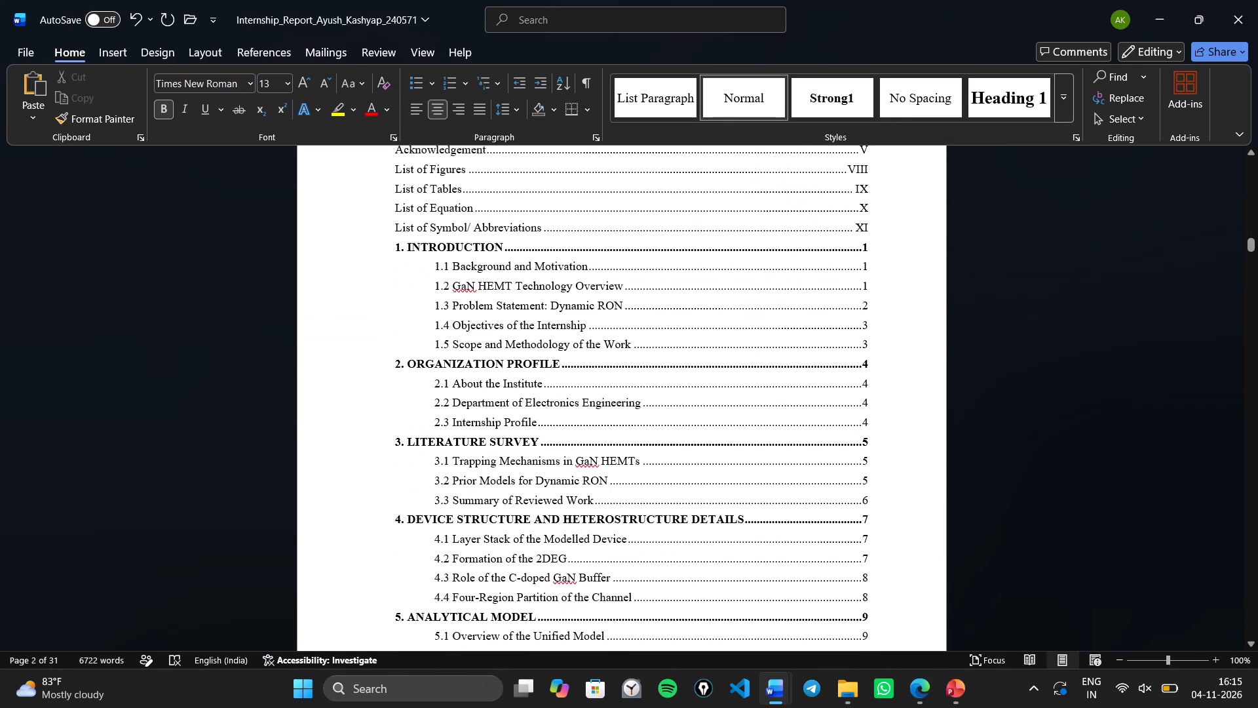
{"action": "scroll", "coordinate": [585, 290], "scroll_direction": "down", "scroll_amount": 6}
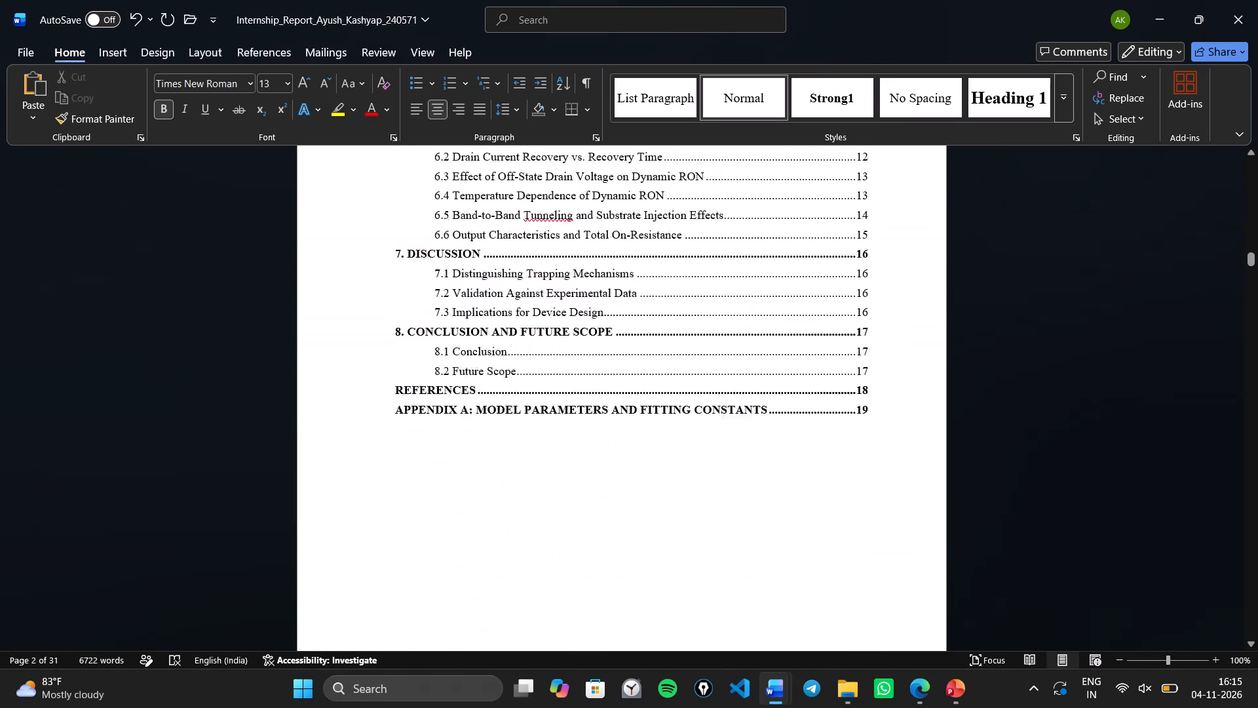
{"action": "scroll", "coordinate": [585, 290], "scroll_direction": "down", "scroll_amount": 6}
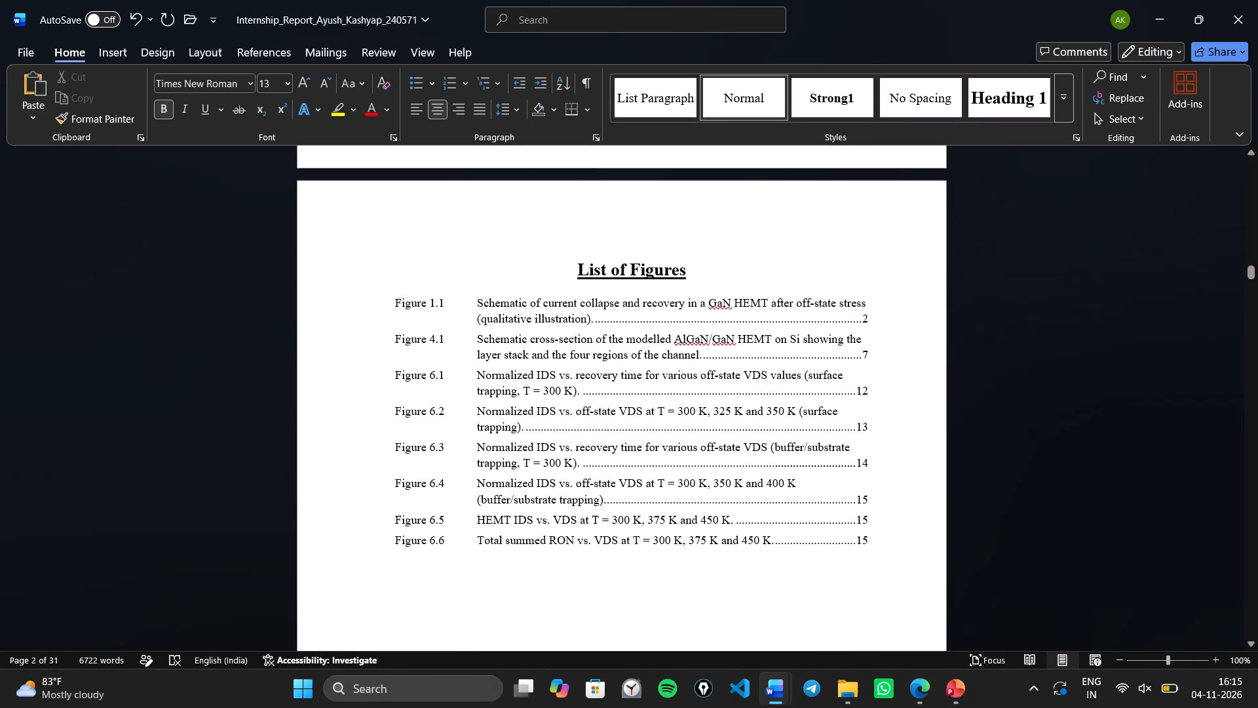
{"action": "scroll", "coordinate": [585, 290], "scroll_direction": "down", "scroll_amount": 5}
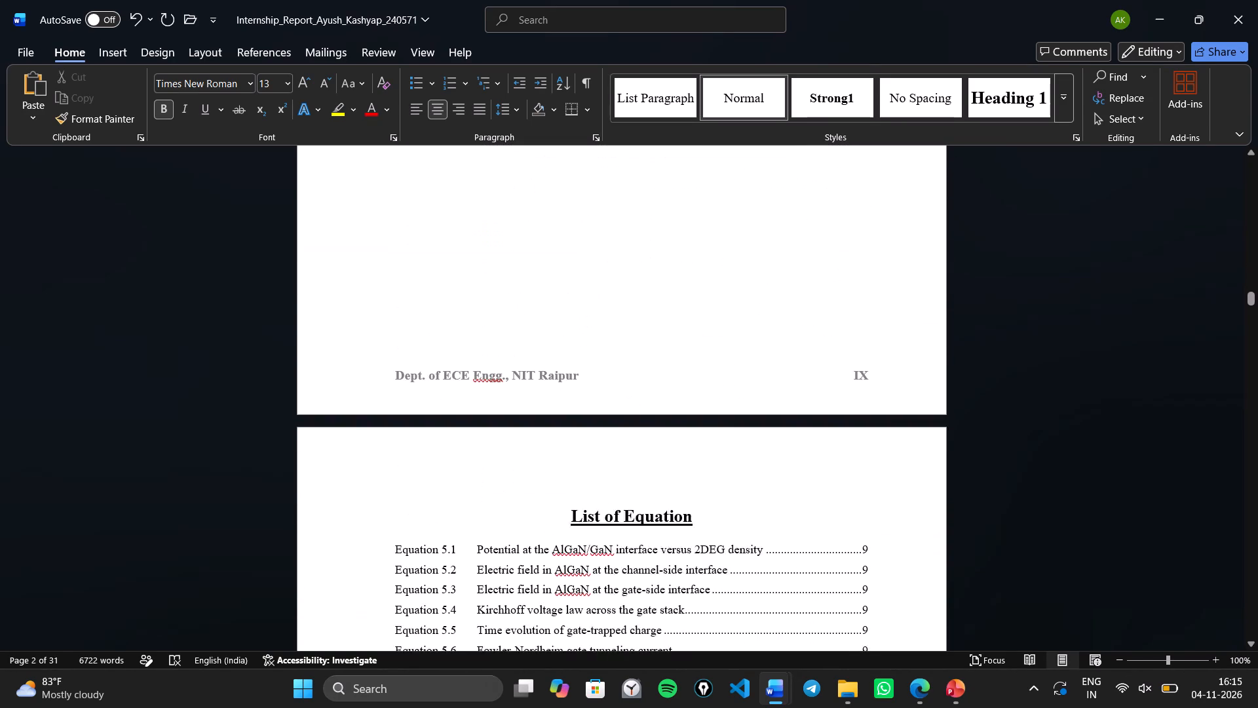
{"action": "scroll", "coordinate": [585, 290], "scroll_direction": "down", "scroll_amount": 5}
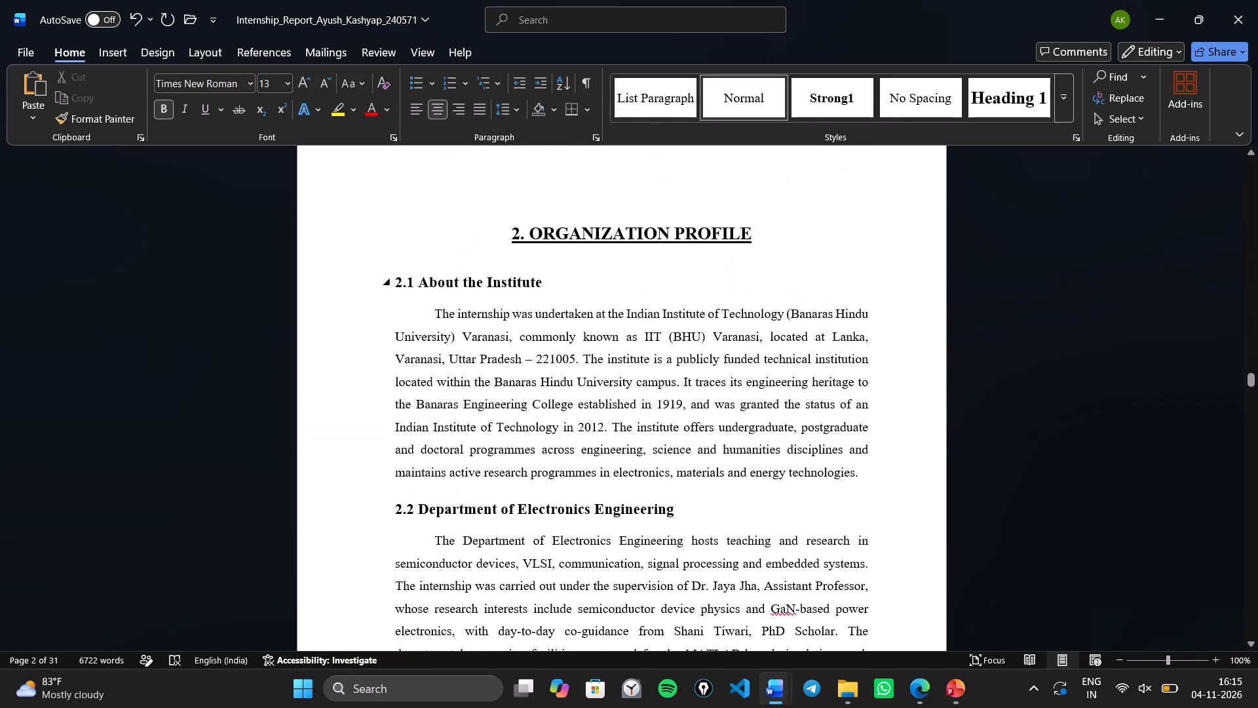
{"action": "scroll", "coordinate": [585, 290], "scroll_direction": "down", "scroll_amount": 5}
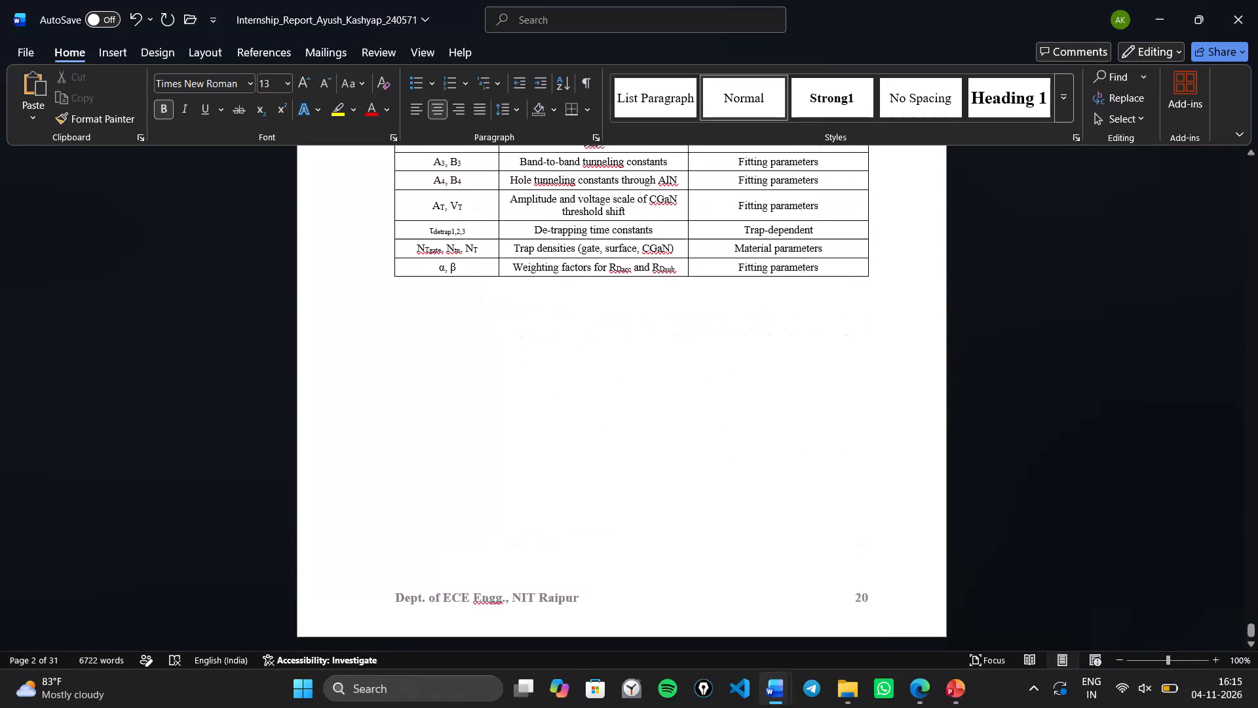
{"action": "scroll", "coordinate": [585, 290], "scroll_direction": "down", "scroll_amount": 1}
{"action": "scroll", "coordinate": [585, 290], "scroll_direction": "up", "scroll_amount": 1}
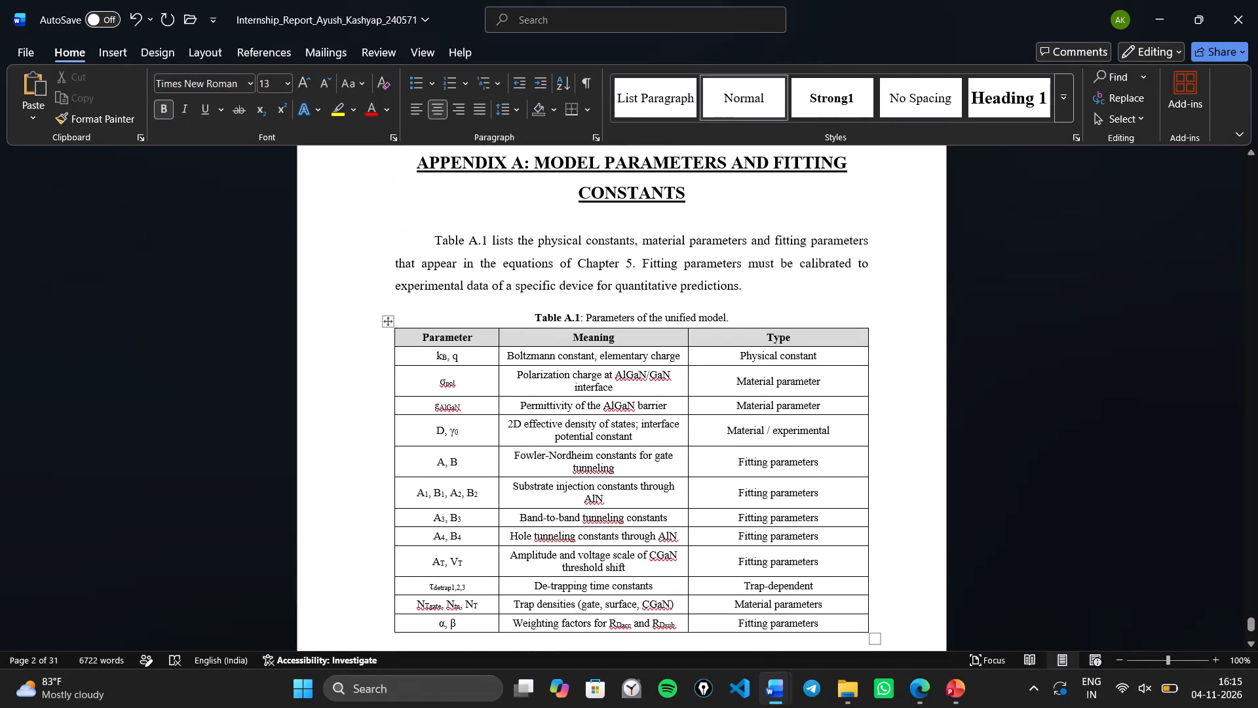
{"action": "scroll", "coordinate": [685, 350], "scroll_direction": "down", "scroll_amount": 2}
{"action": "scroll", "coordinate": [689, 446], "scroll_direction": "up", "scroll_amount": 3}
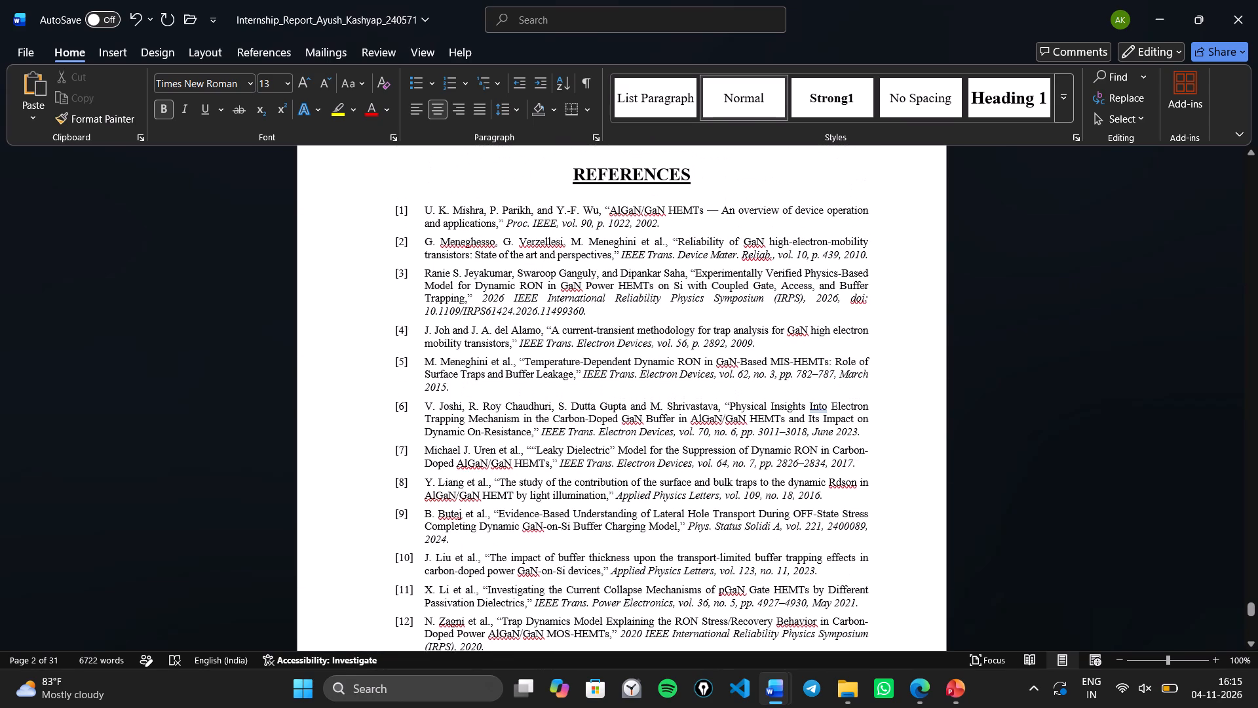
{"action": "scroll", "coordinate": [689, 446], "scroll_direction": "up", "scroll_amount": 2}
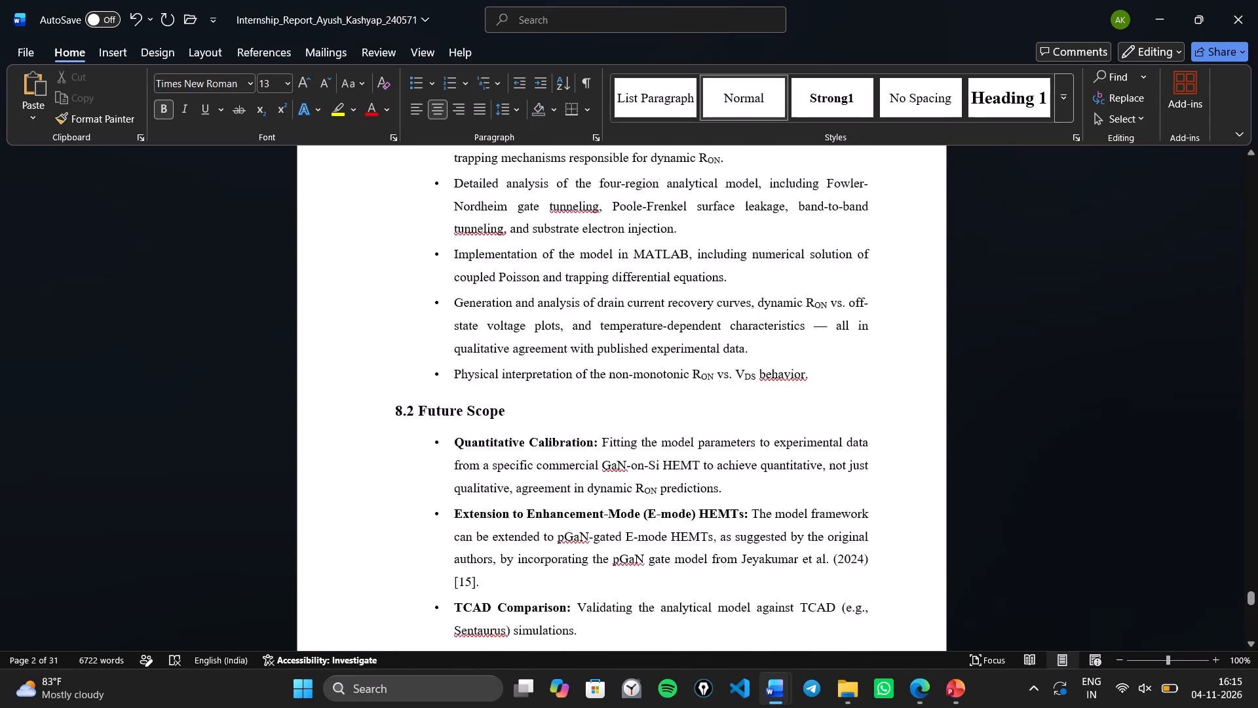
{"action": "scroll", "coordinate": [689, 446], "scroll_direction": "up", "scroll_amount": 1}
{"action": "scroll", "coordinate": [767, 398], "scroll_direction": "up", "scroll_amount": 20}
{"action": "scroll", "coordinate": [767, 398], "scroll_direction": "up", "scroll_amount": 7}
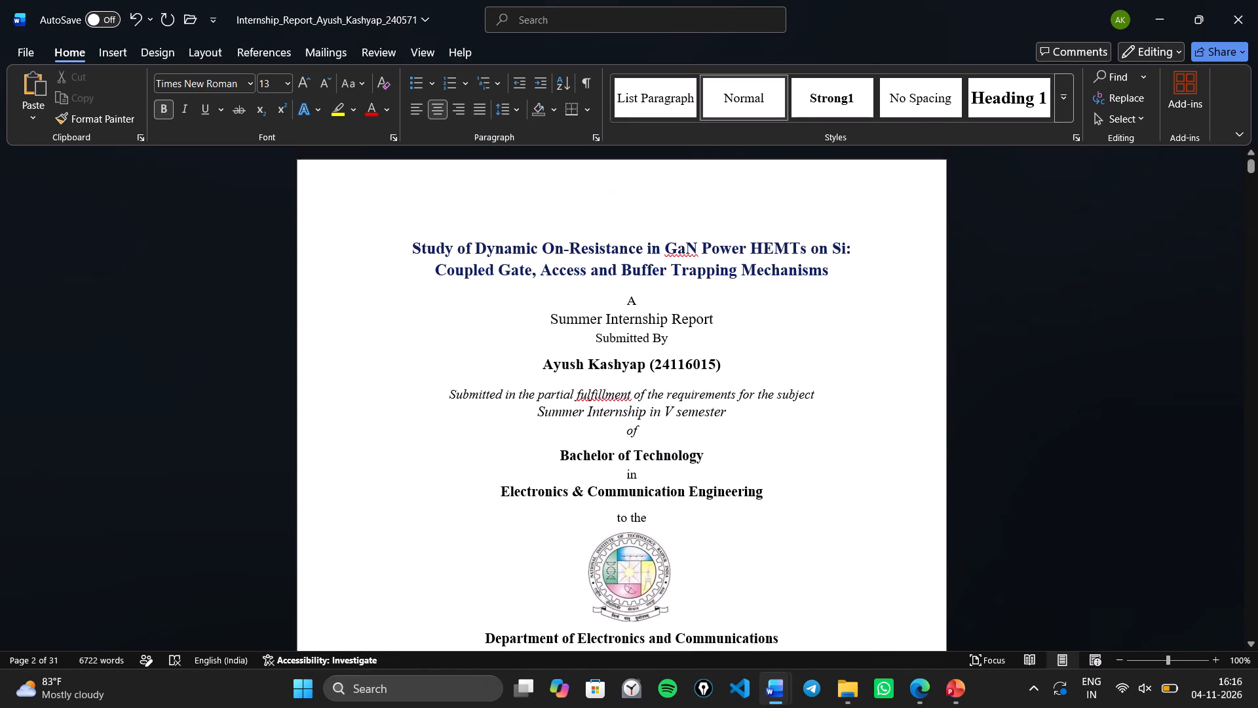
{"action": "scroll", "coordinate": [767, 398], "scroll_direction": "up", "scroll_amount": 6}
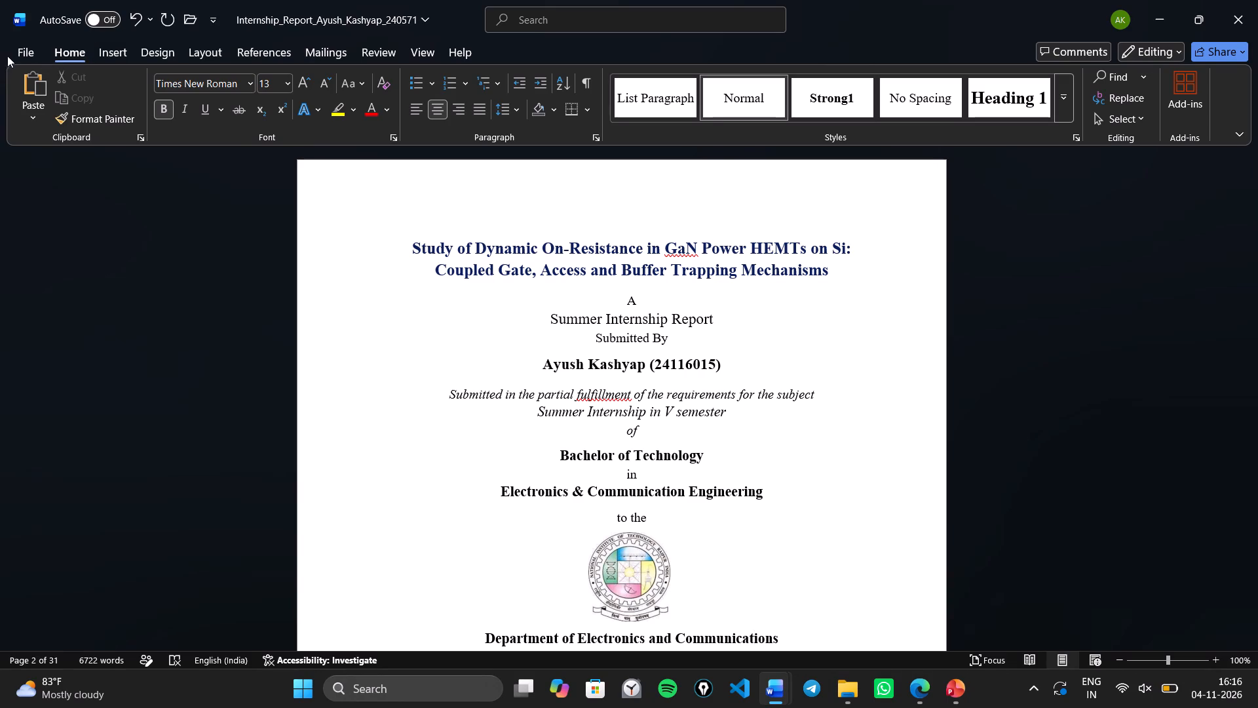
Export the report as a PDF to the Downloads folder, naming the file with the author's name followed by _report_internship.
{"action": "left_click", "coordinate": [15, 56]}
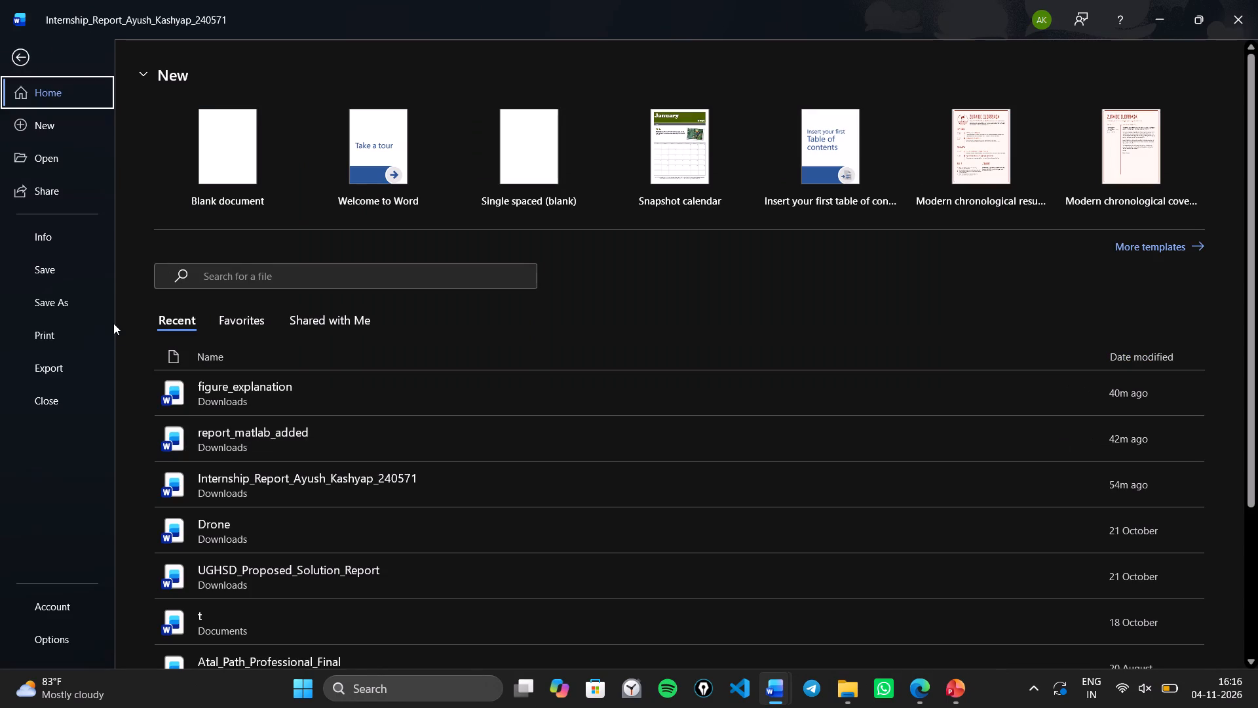
{"action": "left_click", "coordinate": [60, 338]}
{"action": "left_click", "coordinate": [68, 364]}
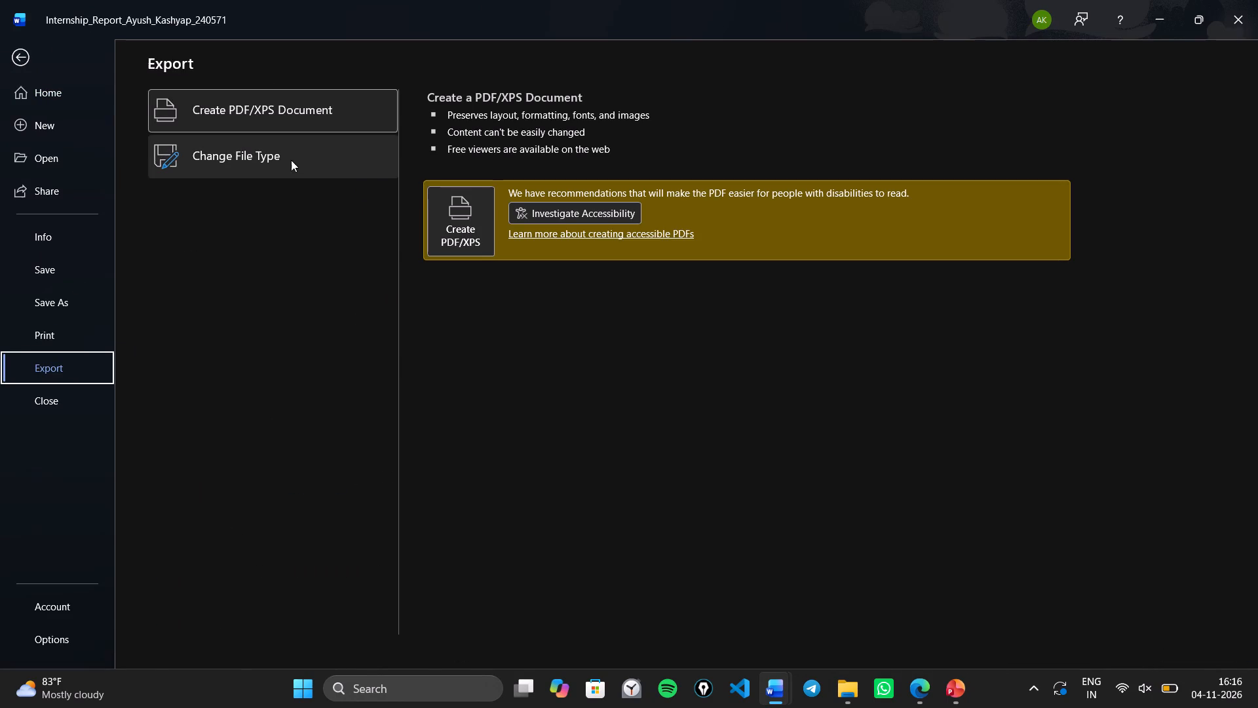
{"action": "left_click", "coordinate": [334, 113]}
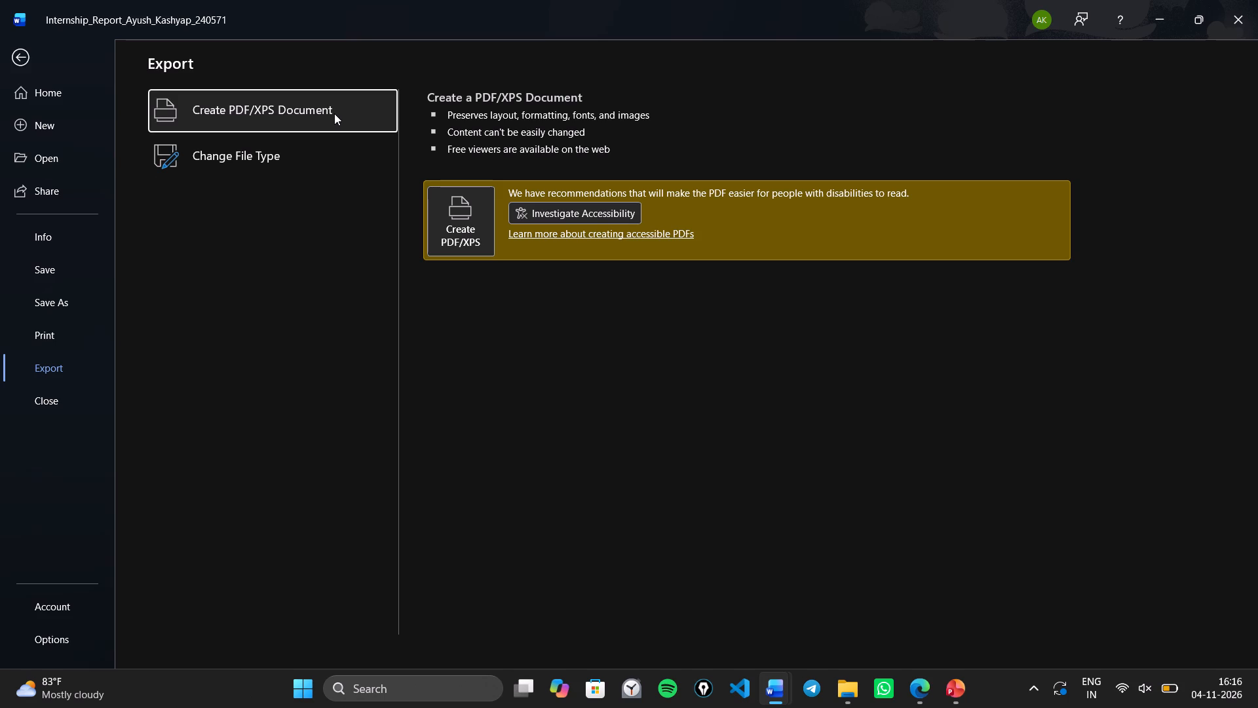
{"action": "left_click", "coordinate": [343, 115]}
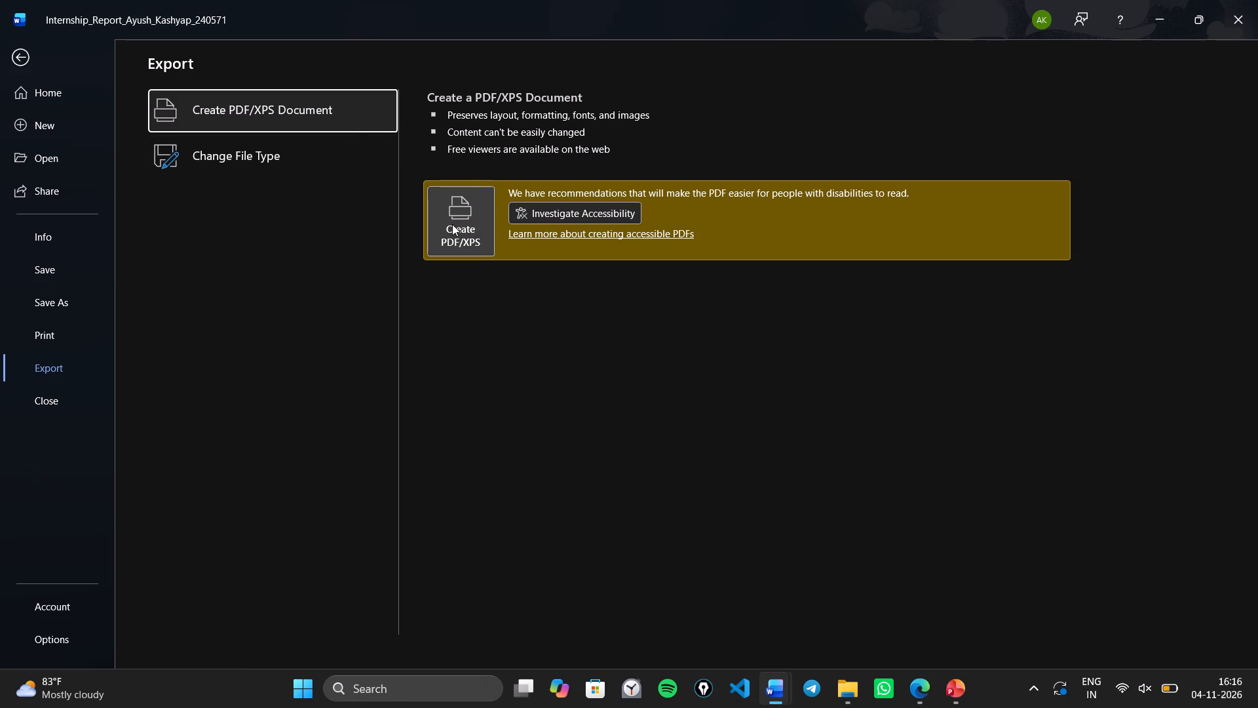
{"action": "left_click", "coordinate": [452, 224]}
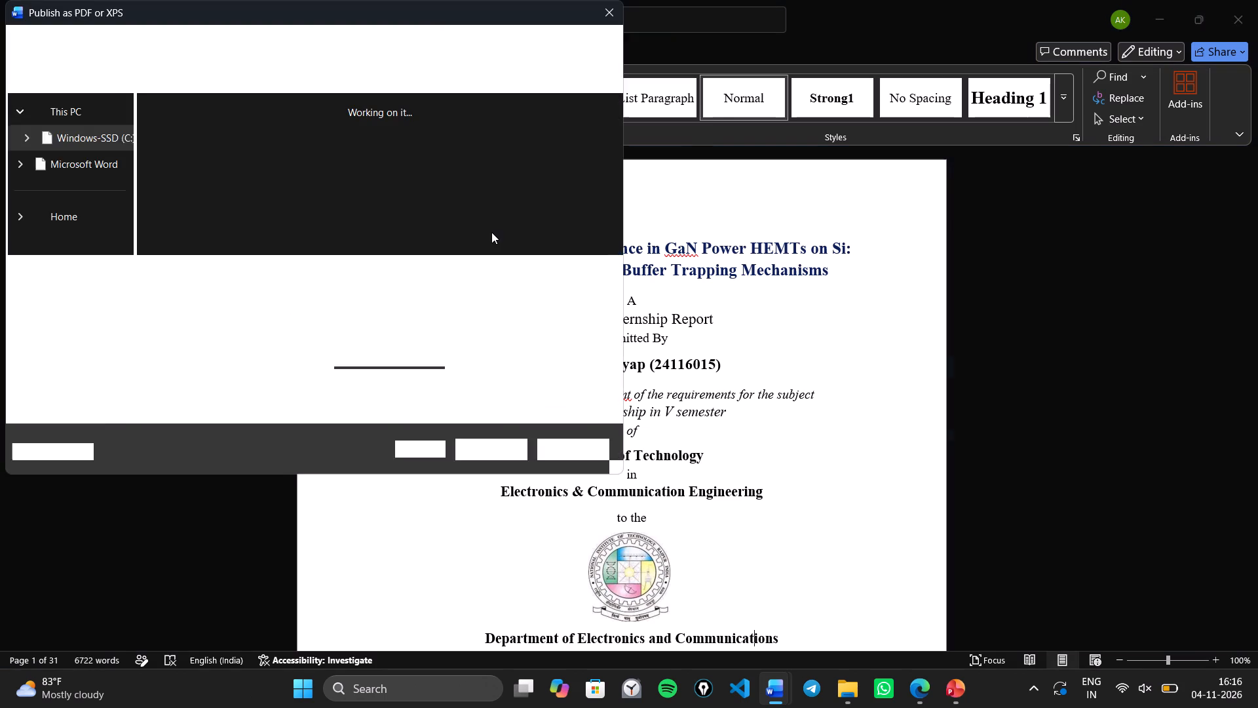
{"action": "key", "text": "BackSpace"}
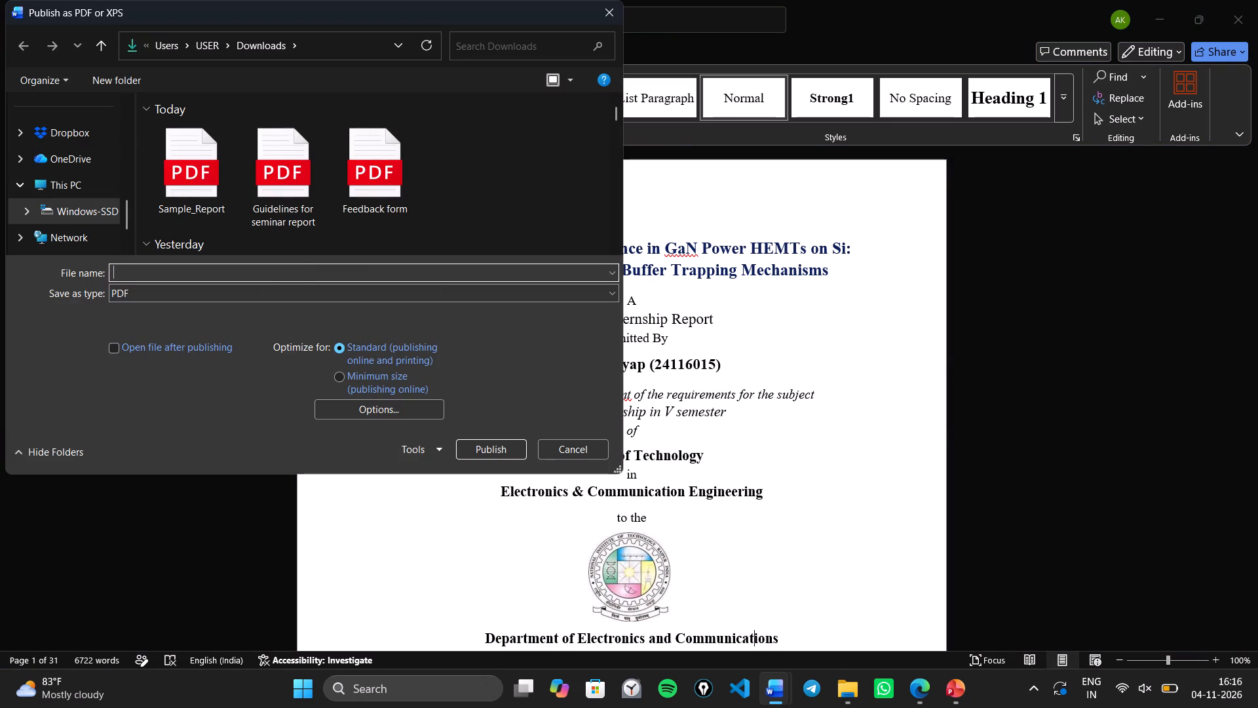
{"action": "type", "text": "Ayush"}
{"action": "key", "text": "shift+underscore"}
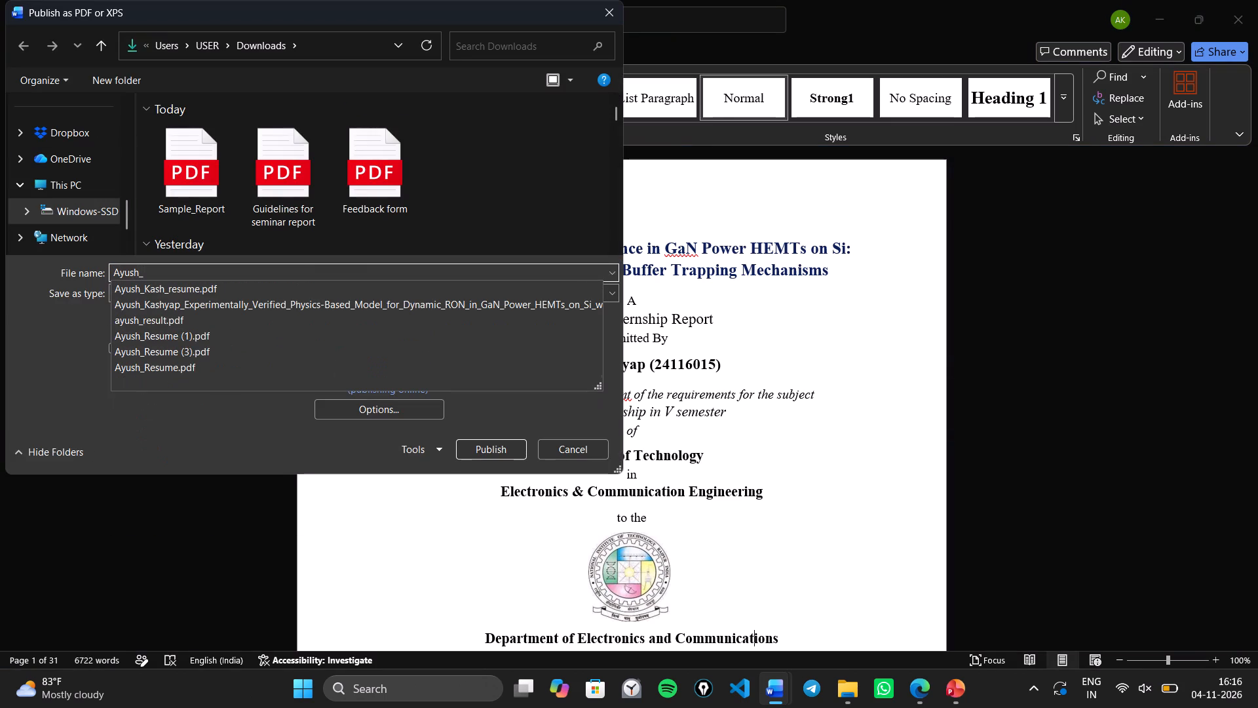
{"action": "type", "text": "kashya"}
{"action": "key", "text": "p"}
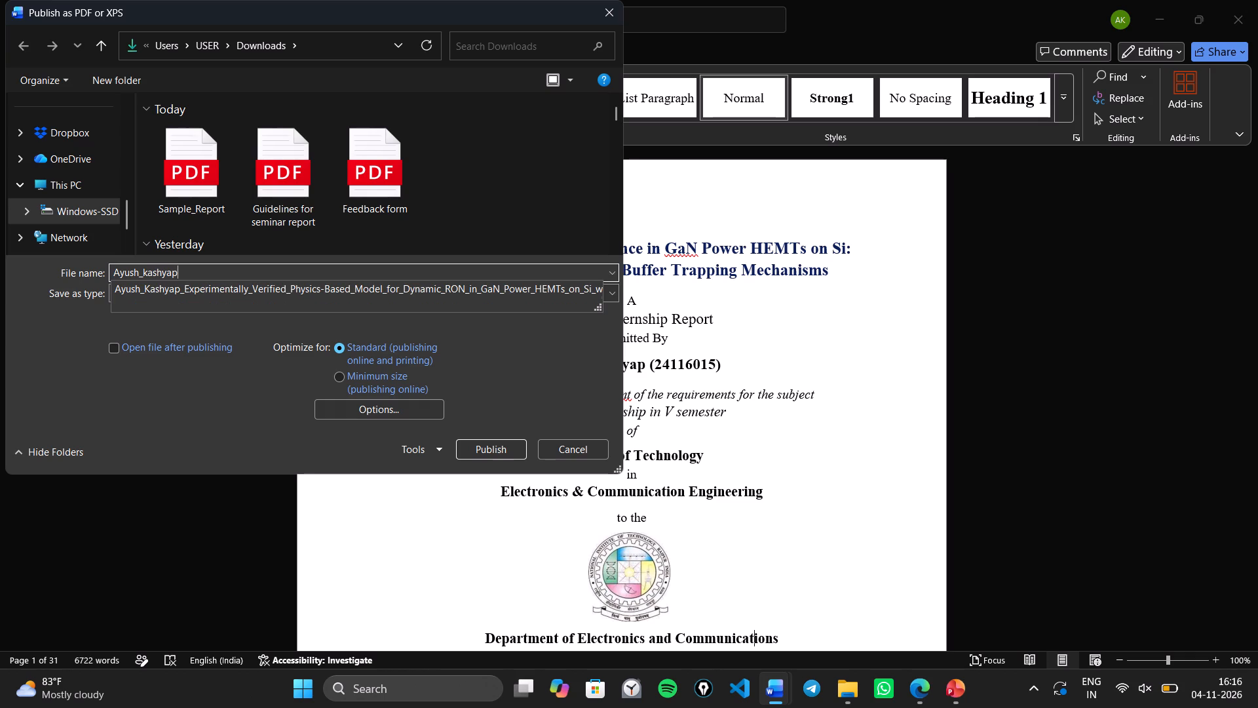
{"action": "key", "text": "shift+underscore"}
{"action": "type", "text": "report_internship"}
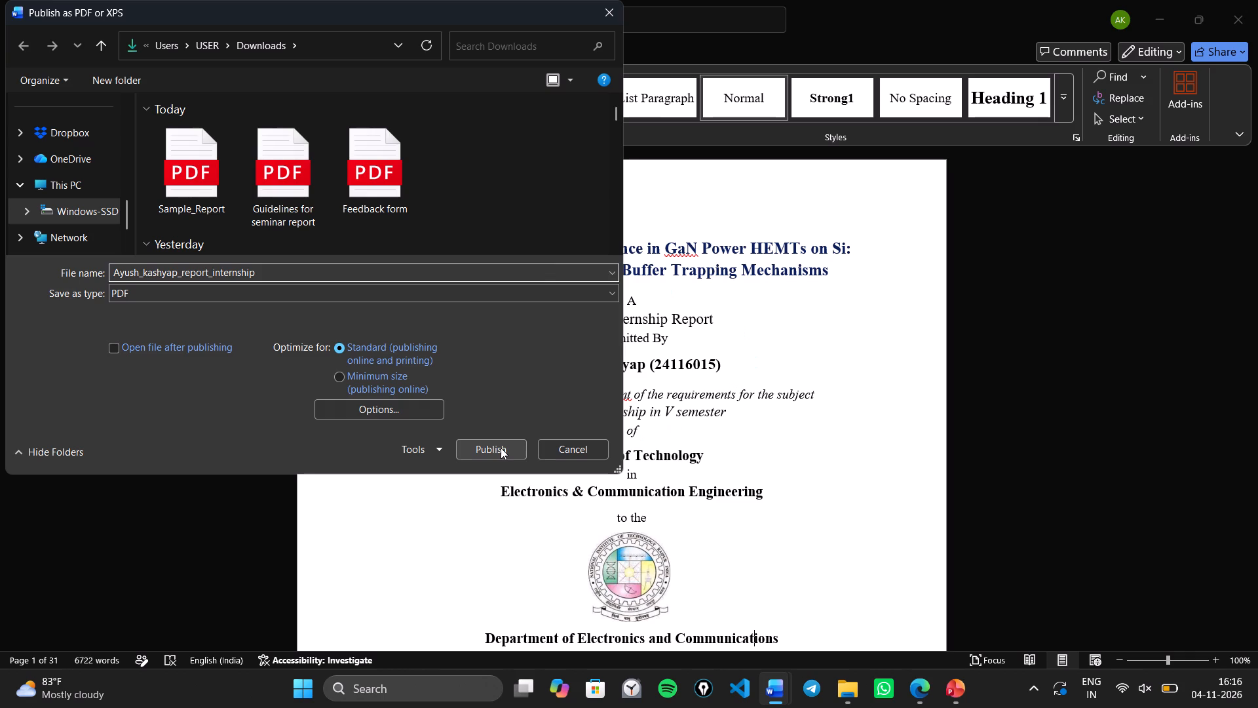
{"action": "left_click", "coordinate": [501, 448]}
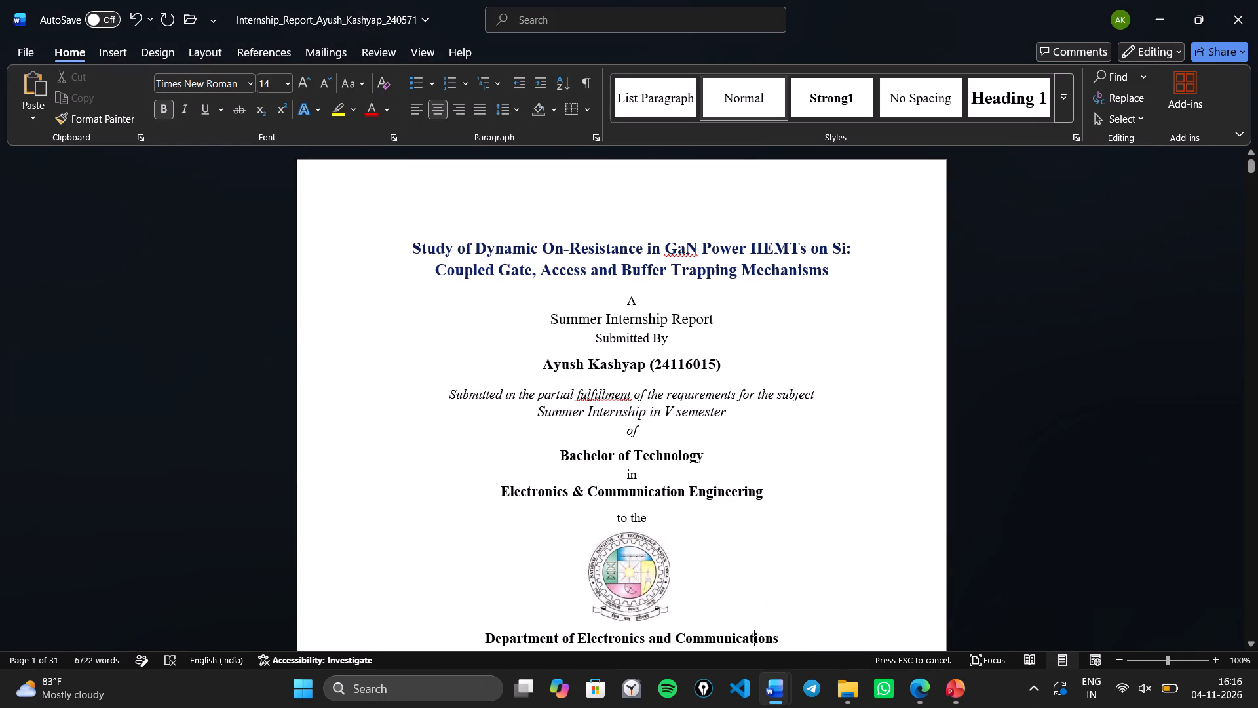
{"action": "left_click", "coordinate": [847, 694]}
{"action": "scroll", "coordinate": [460, 342], "scroll_direction": "up", "scroll_amount": 9}
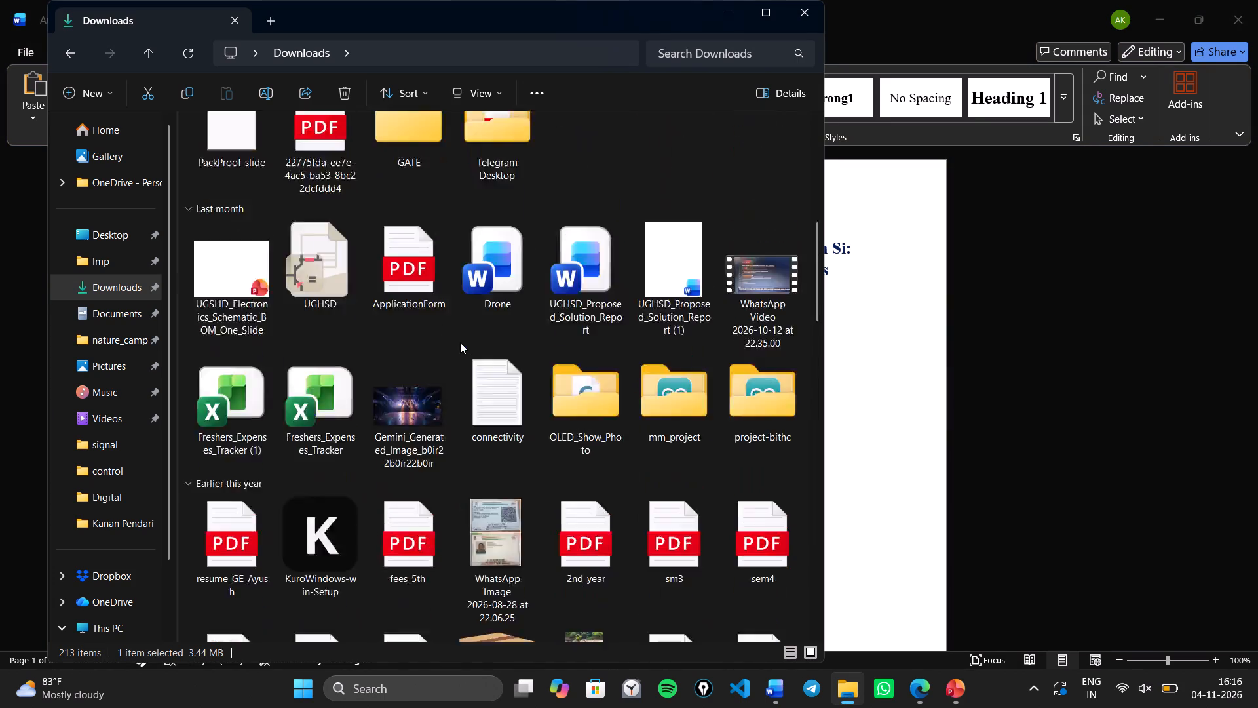
{"action": "scroll", "coordinate": [460, 342], "scroll_direction": "up", "scroll_amount": 19}
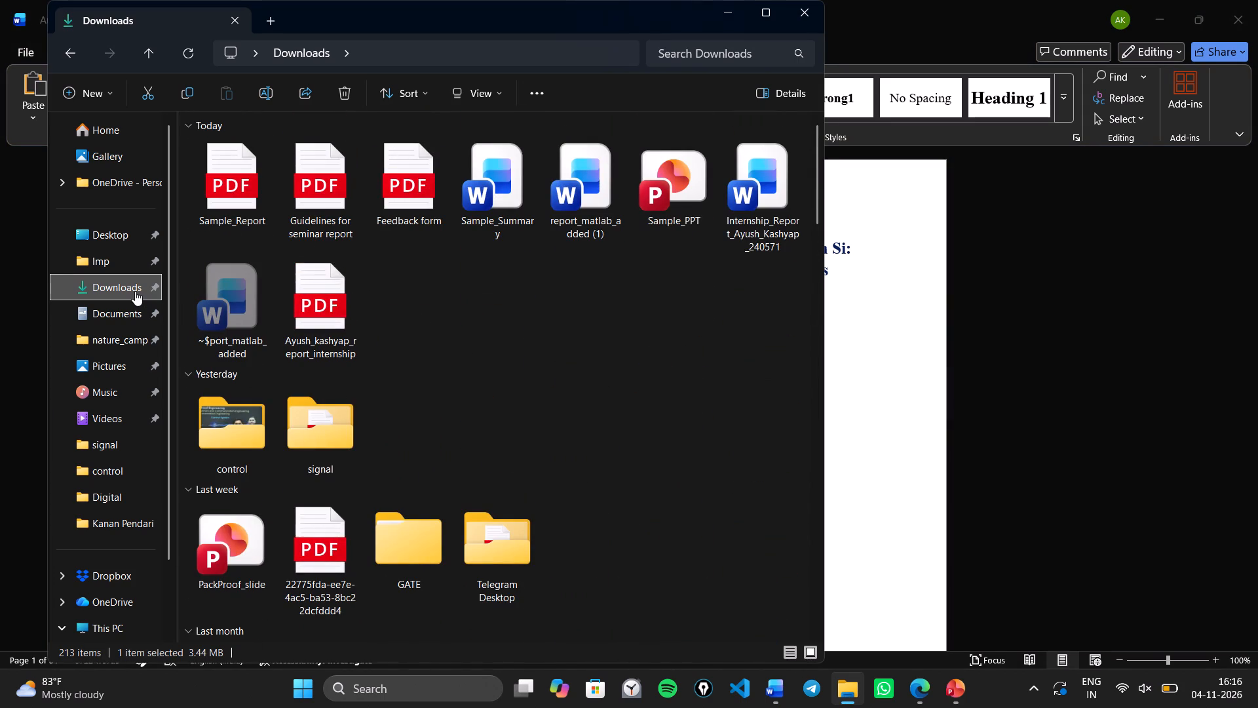
{"action": "left_click", "coordinate": [135, 291]}
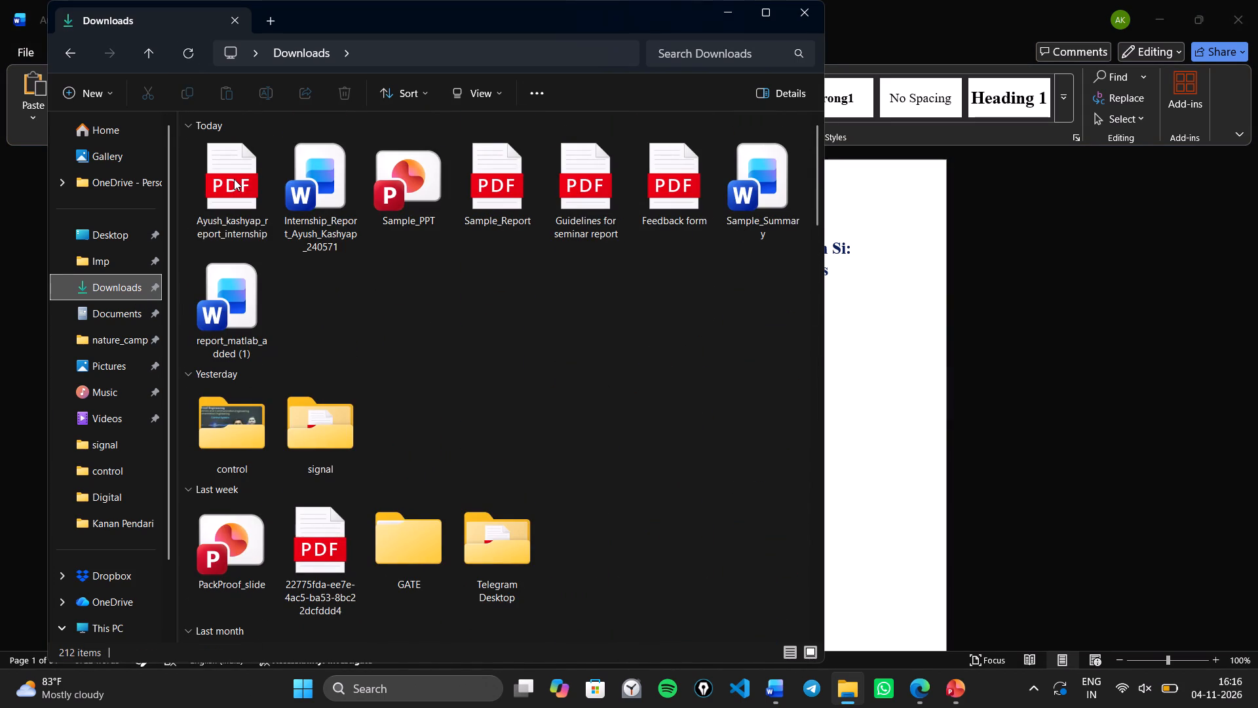
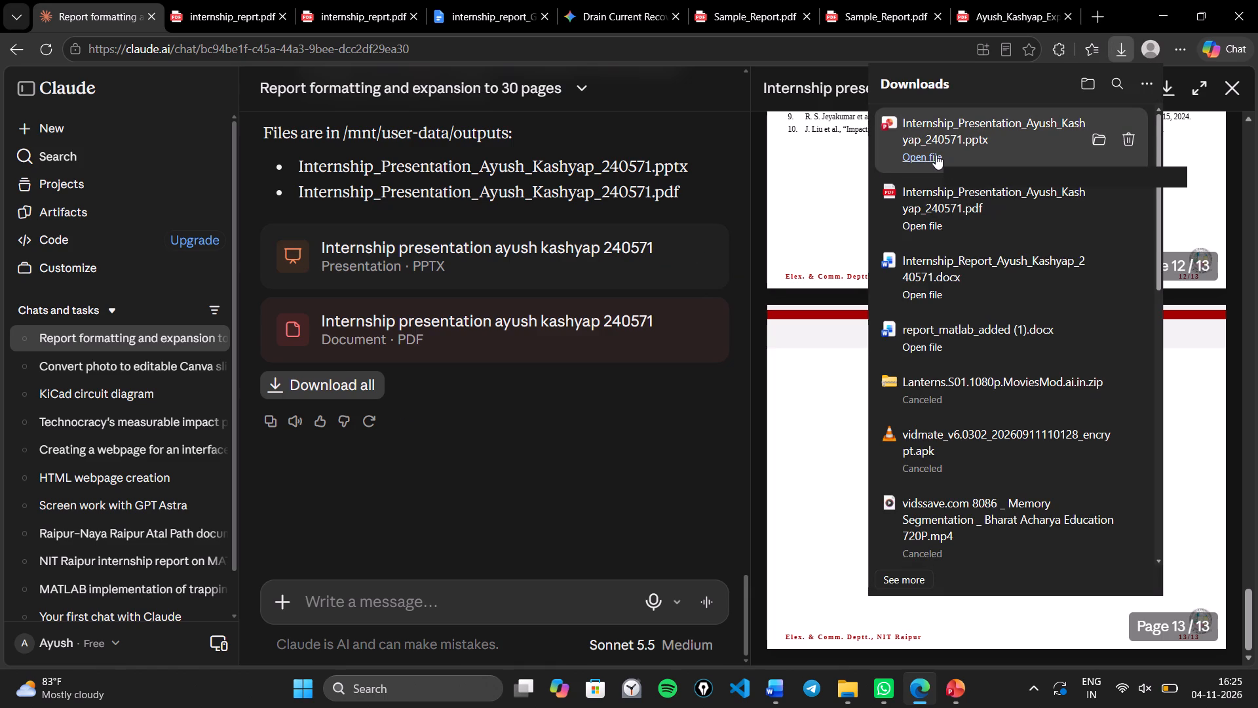
{"action": "left_click", "coordinate": [936, 155]}
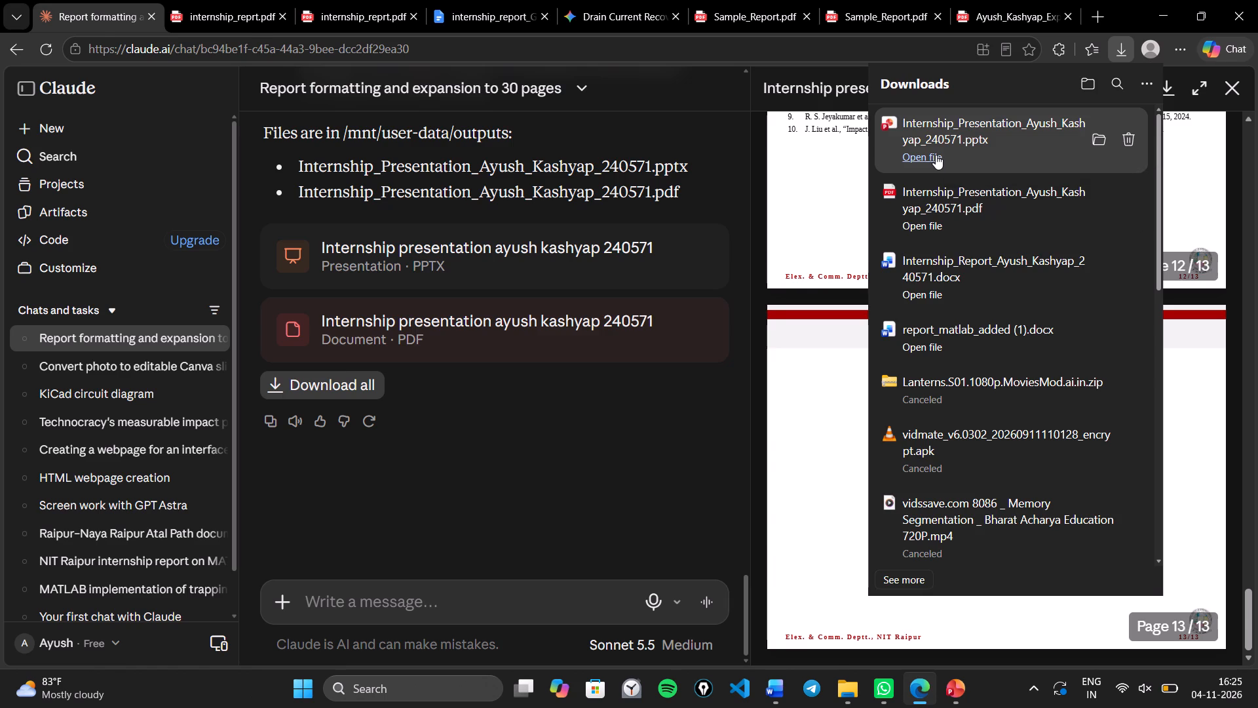
{"action": "scroll", "coordinate": [808, 279], "scroll_direction": "down", "scroll_amount": 1}
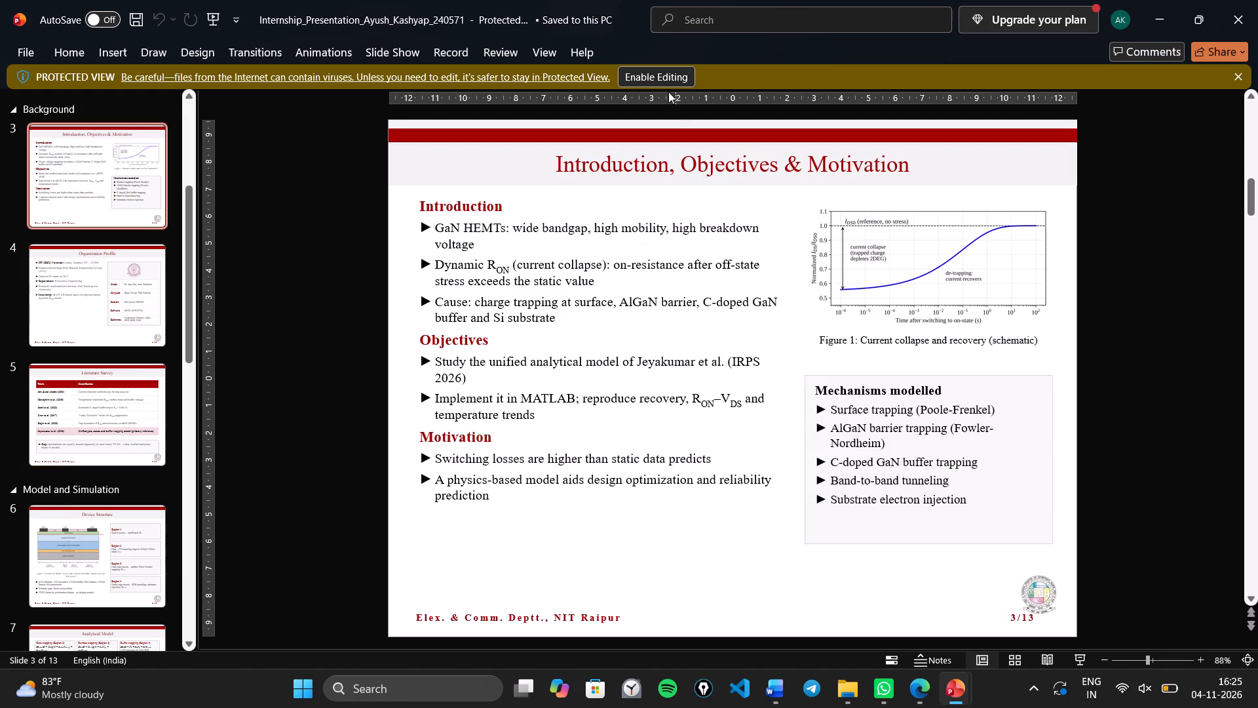
{"action": "left_click", "coordinate": [664, 80]}
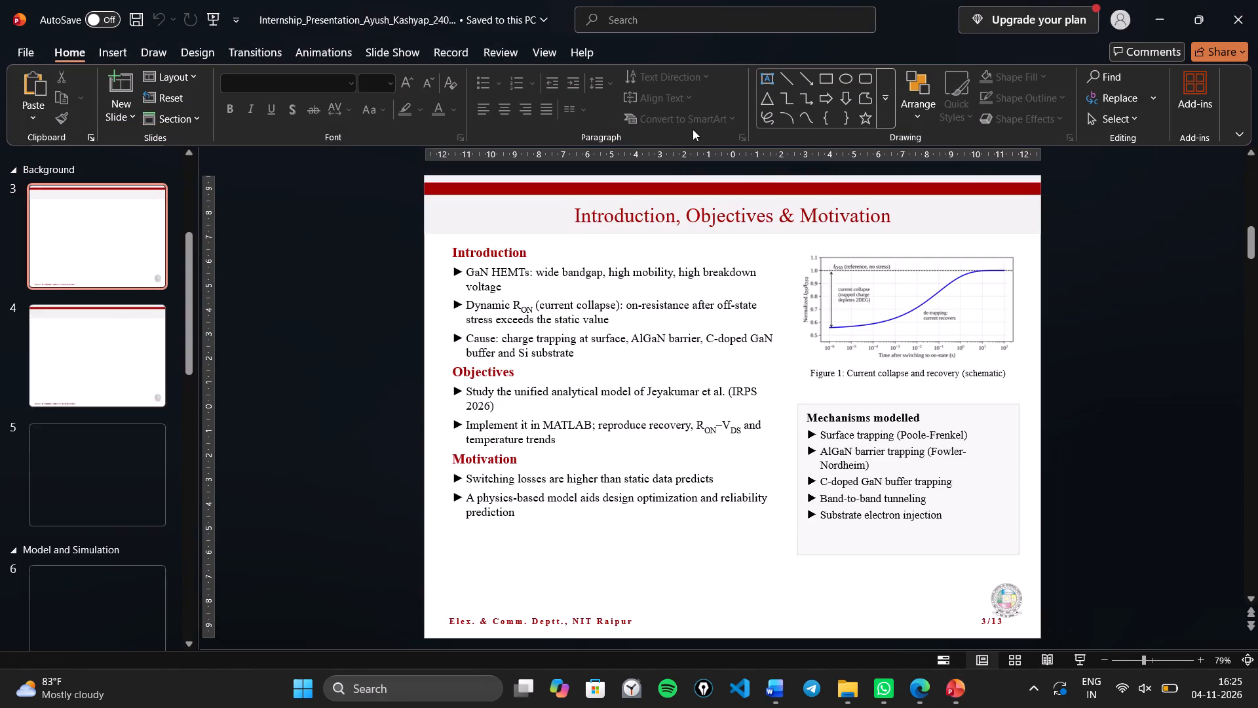
Delete the purple IIT (BHU) logo from the title slide.
{"action": "scroll", "coordinate": [604, 264], "scroll_direction": "up", "scroll_amount": 3}
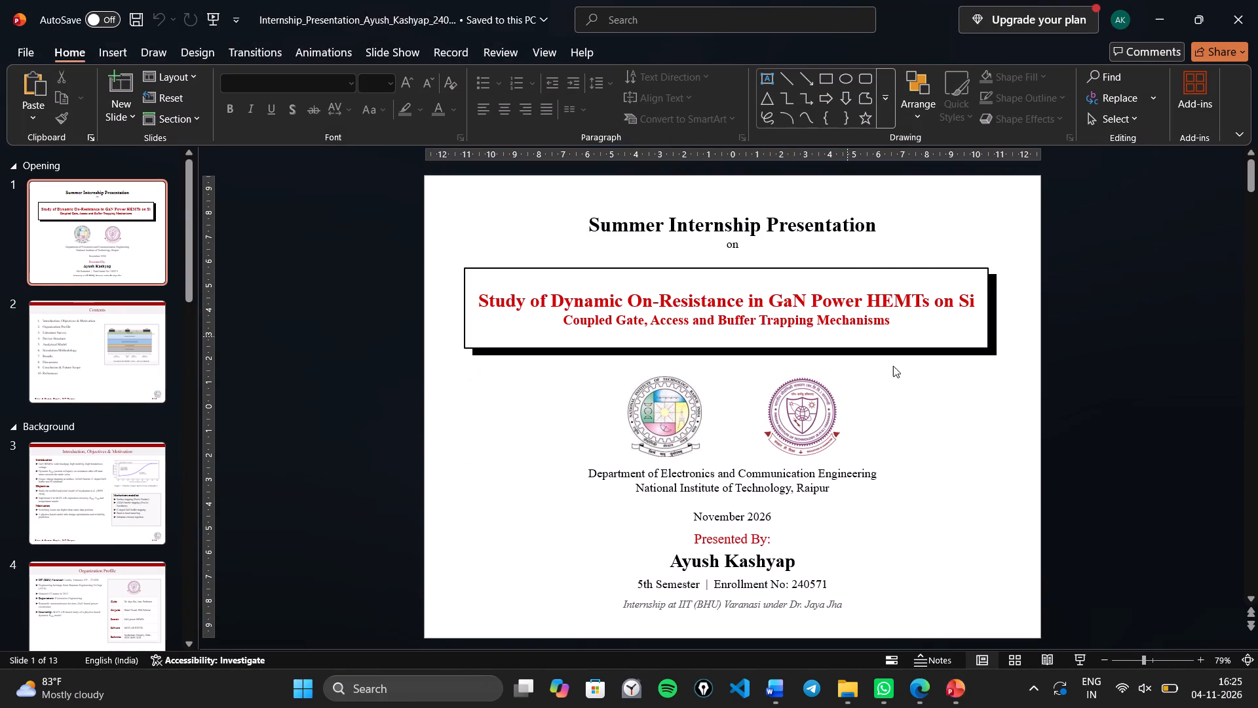
{"action": "left_click", "coordinate": [821, 427]}
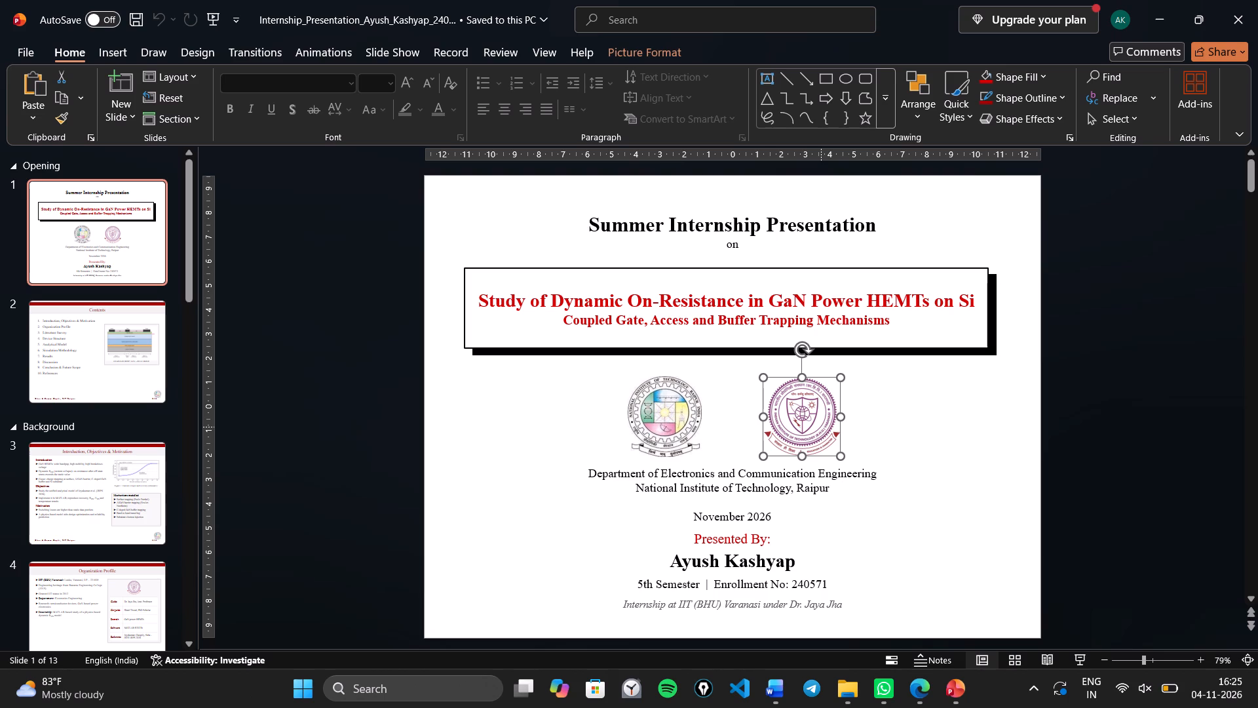
{"action": "key", "text": "Delete"}
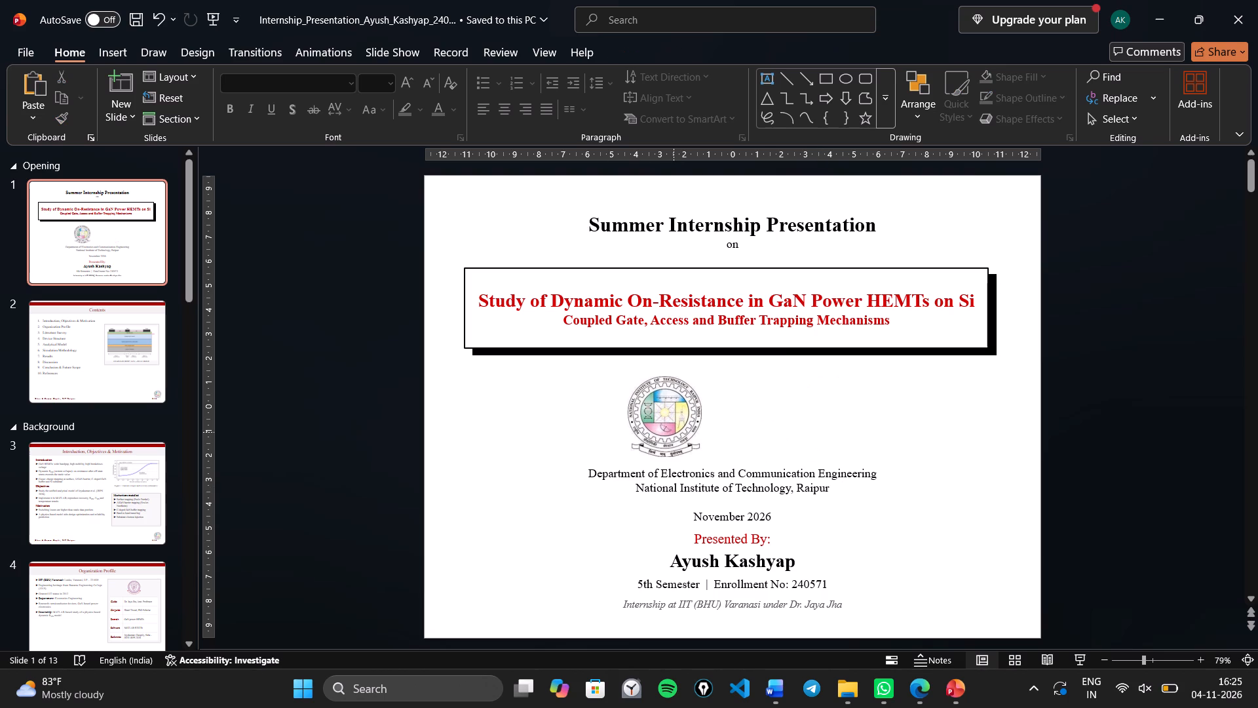
Centre the remaining NIT Raipur logo on the title slide, between the title box and the department name.
{"action": "left_click", "coordinate": [674, 431]}
{"action": "left_click_drag", "start_coordinate": [674, 431], "coordinate": [739, 434]}
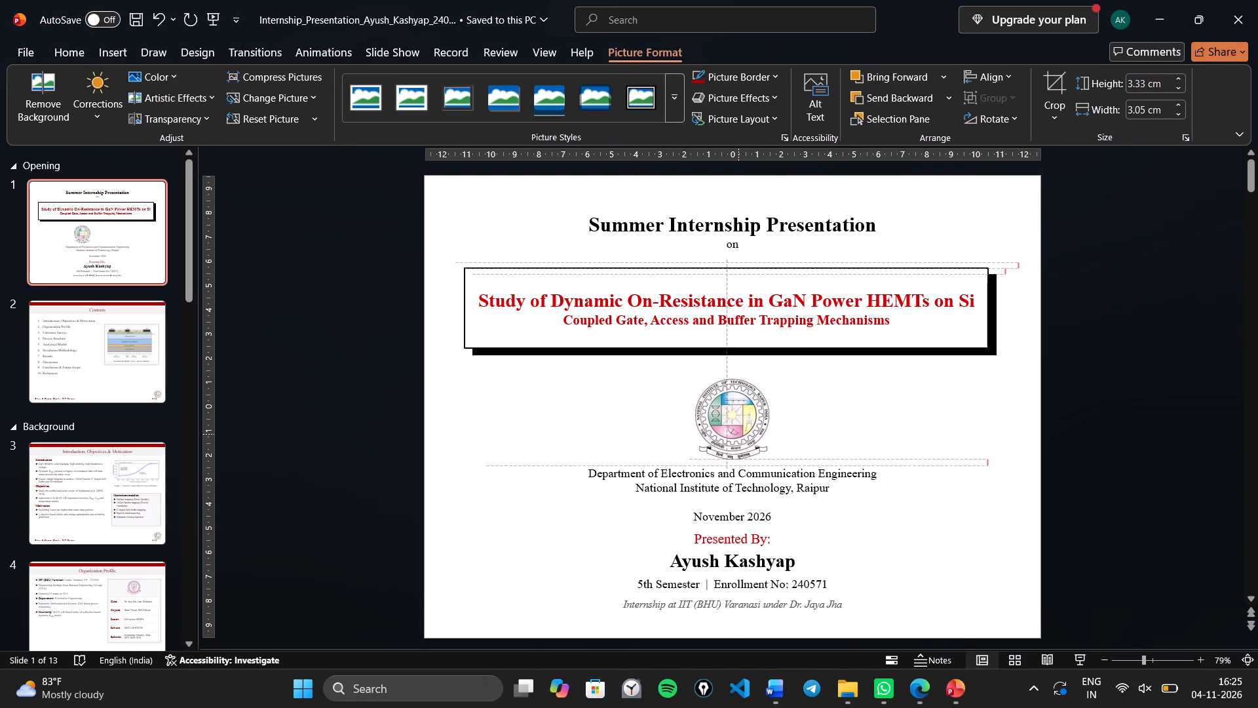
{"action": "left_click_drag", "start_coordinate": [739, 434], "coordinate": [739, 431]}
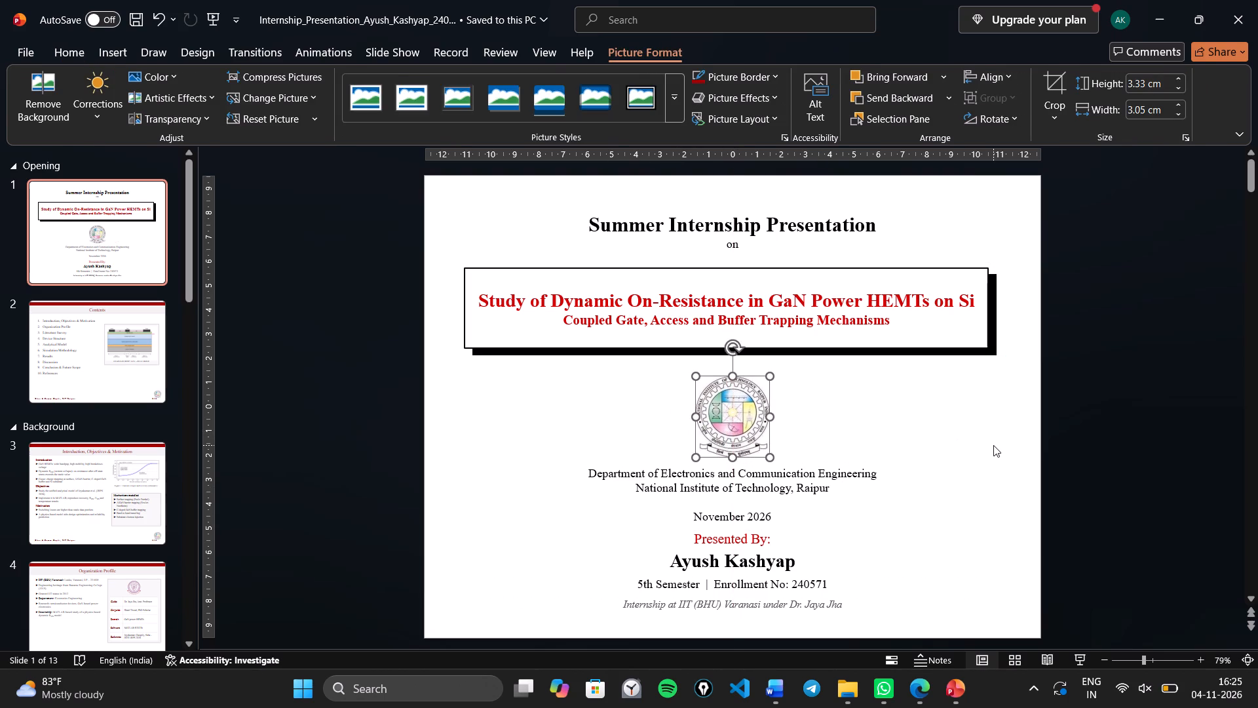
{"action": "left_click", "coordinate": [993, 445]}
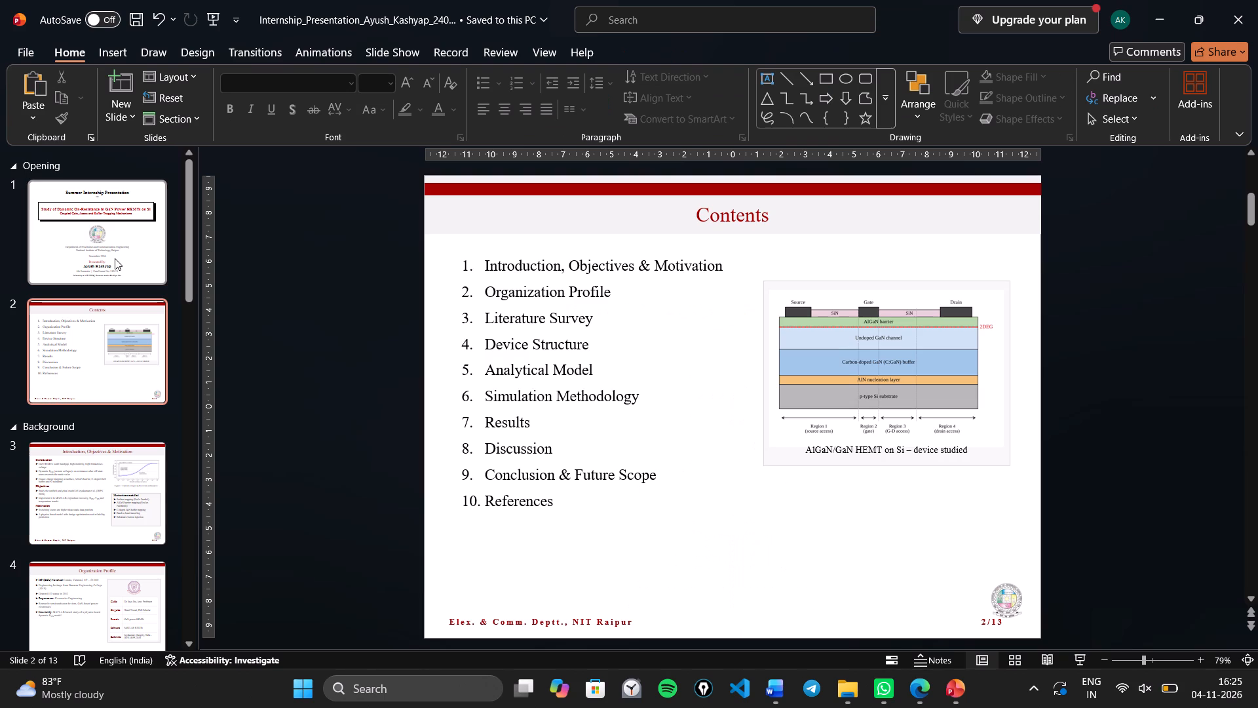
Replace the enrollment number after "5th Semester" on the title slide with "Roll No." and the student's roll number.
{"action": "left_click", "coordinate": [115, 258]}
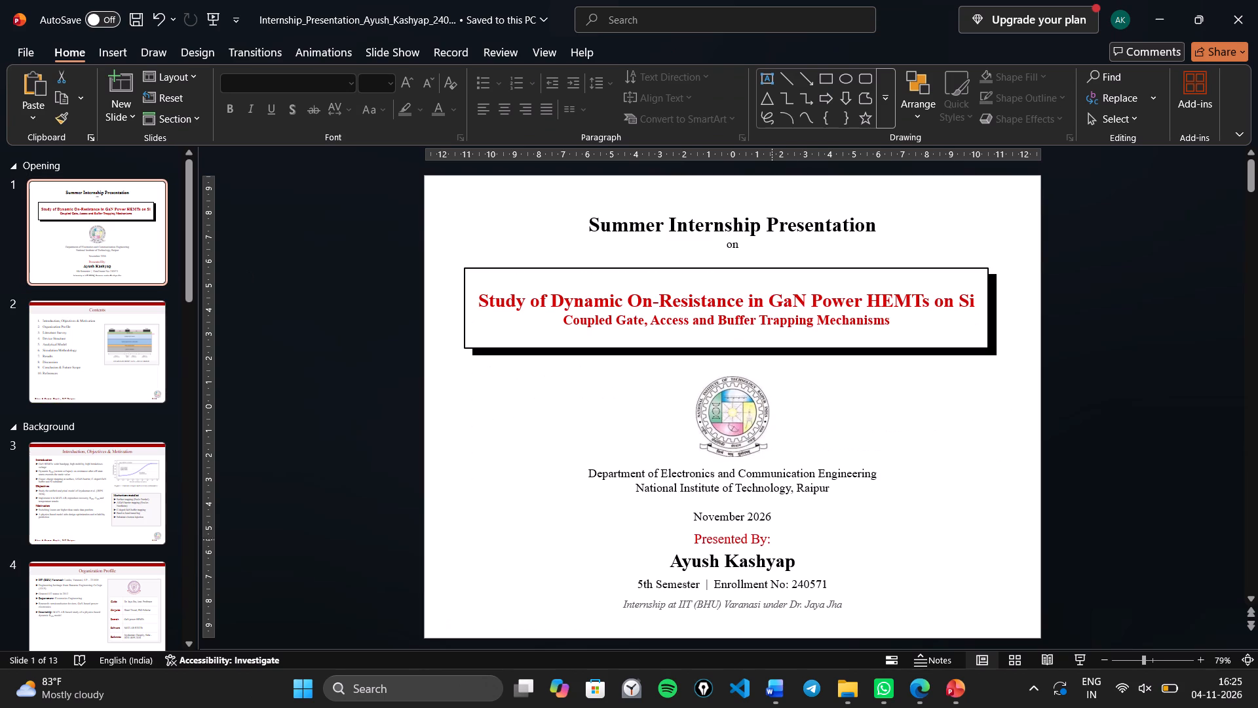
{"action": "left_click", "coordinate": [816, 582]}
{"action": "left_click", "coordinate": [833, 585]}
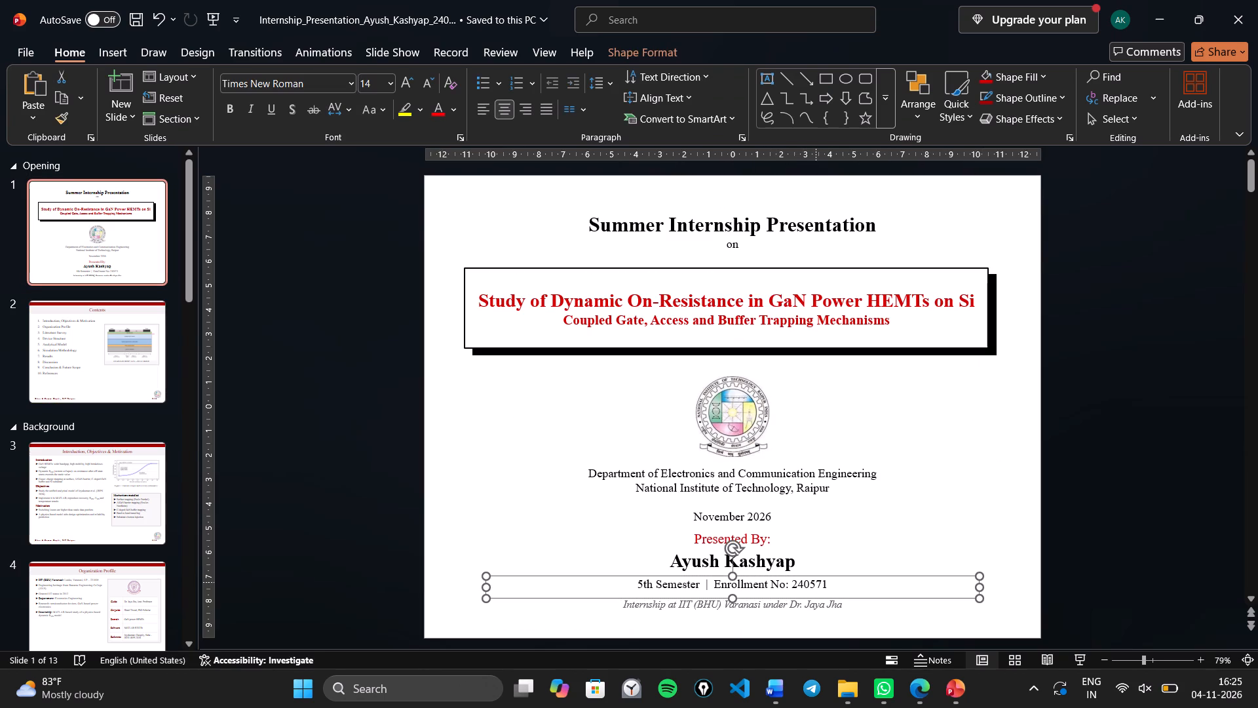
{"action": "left_click_drag", "start_coordinate": [827, 585], "coordinate": [756, 587]}
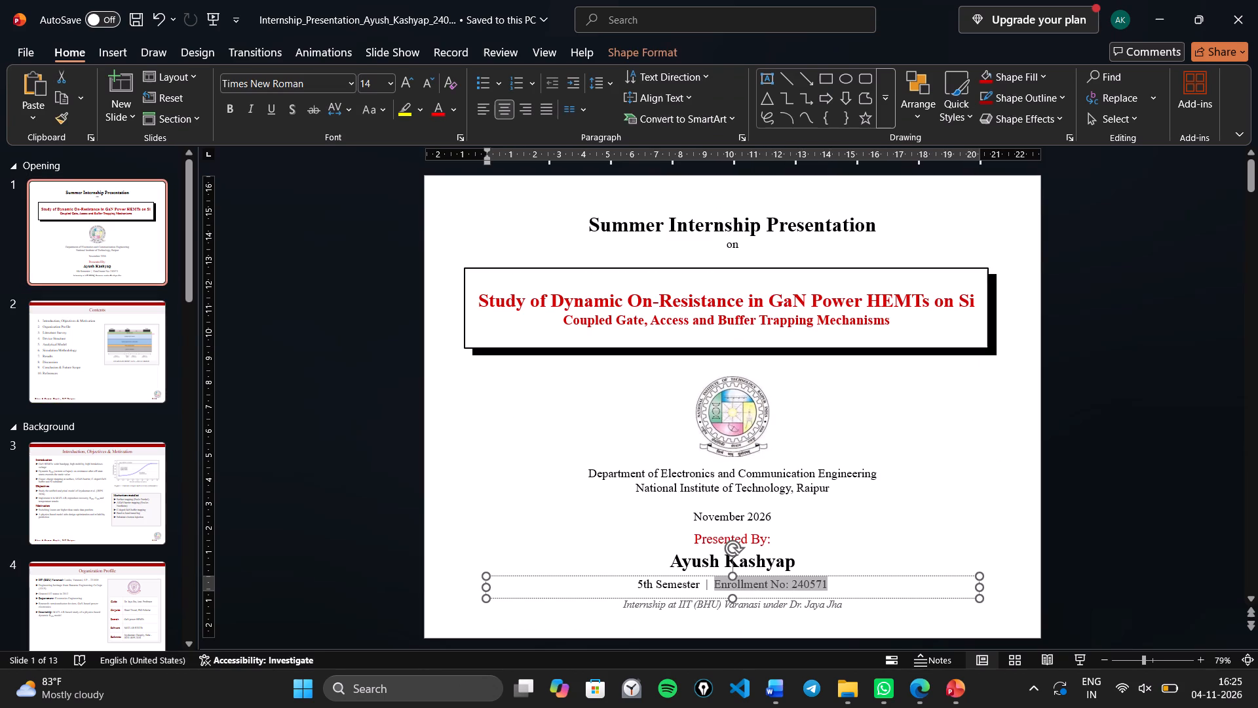
{"action": "left_click_drag", "start_coordinate": [756, 587], "coordinate": [745, 587]}
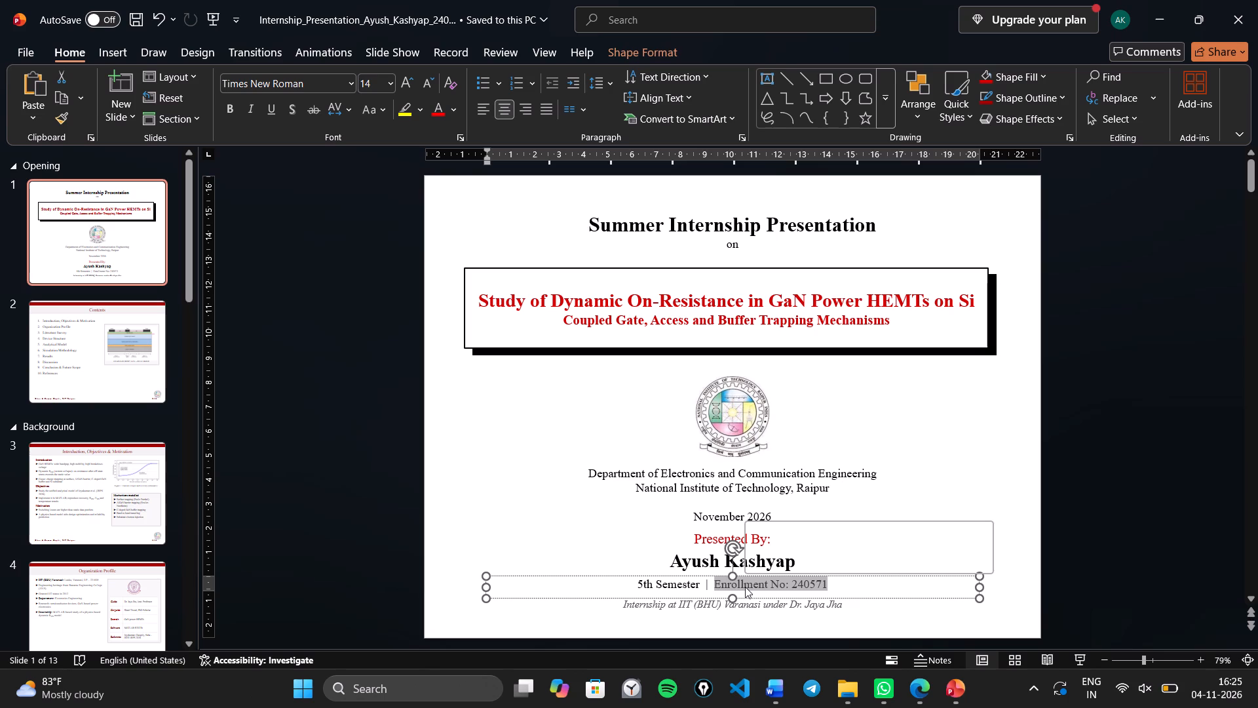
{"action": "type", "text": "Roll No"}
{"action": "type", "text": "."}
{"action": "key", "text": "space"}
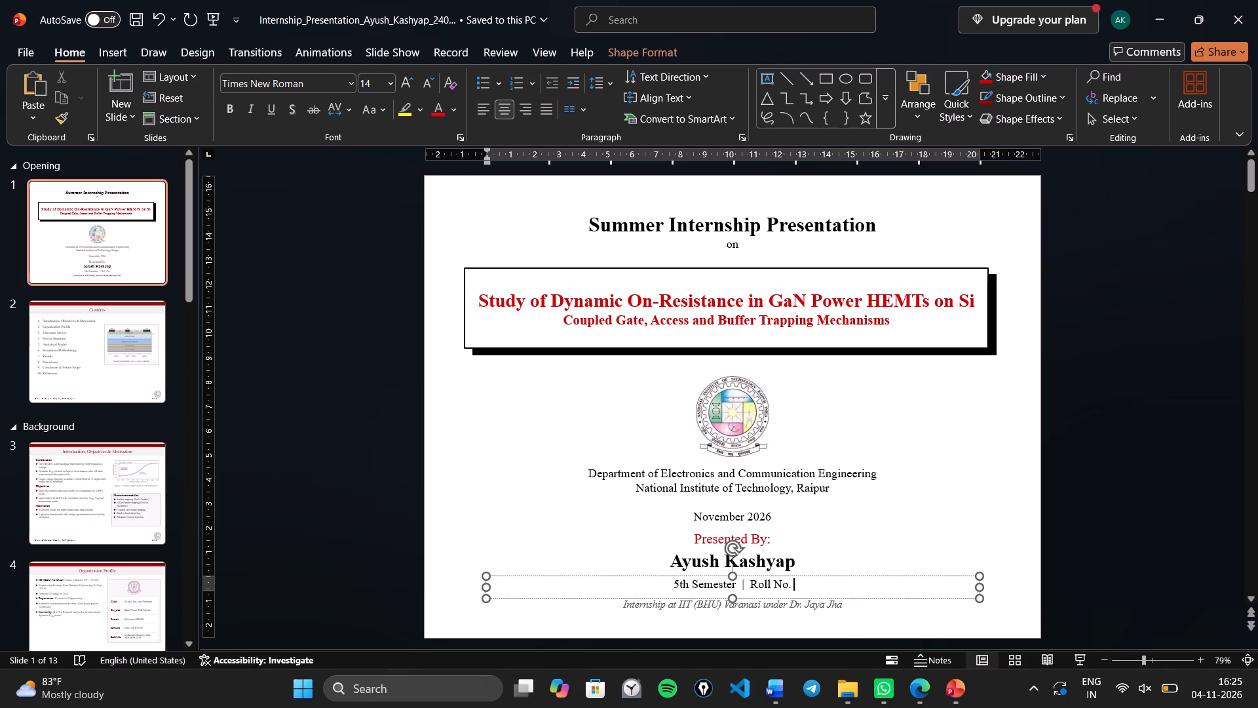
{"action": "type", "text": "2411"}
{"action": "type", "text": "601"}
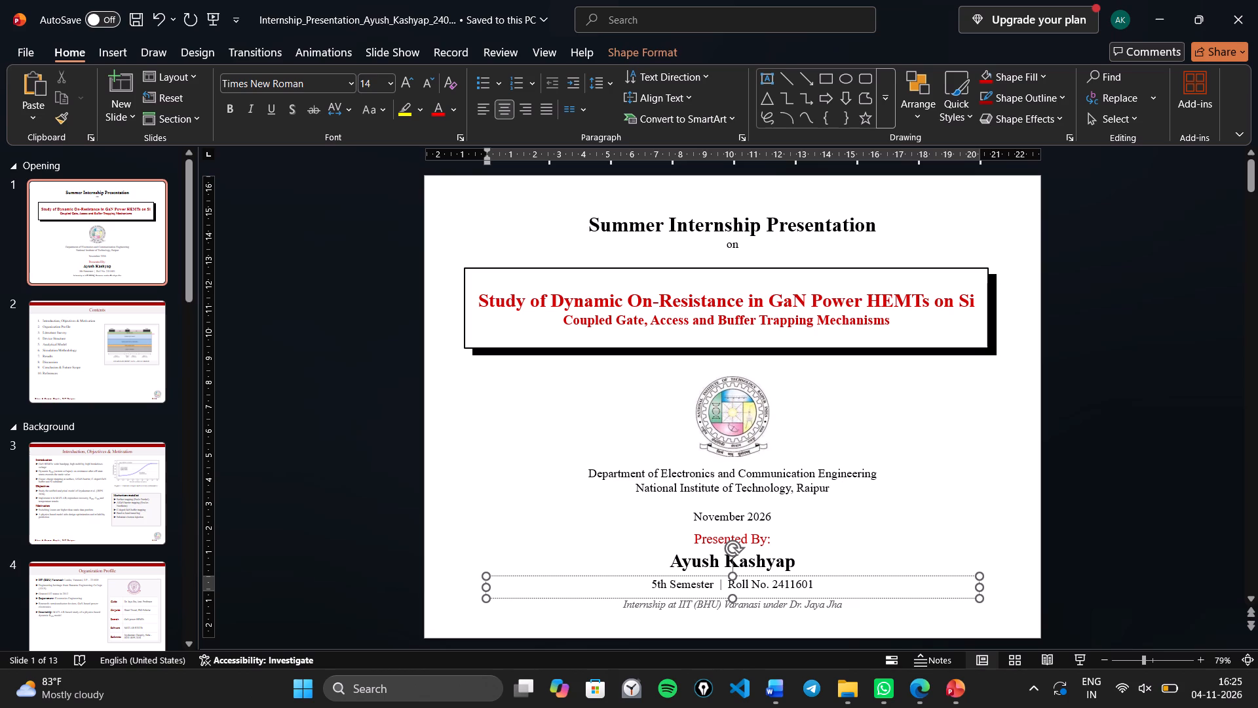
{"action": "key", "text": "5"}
{"action": "left_click", "coordinate": [354, 397]}
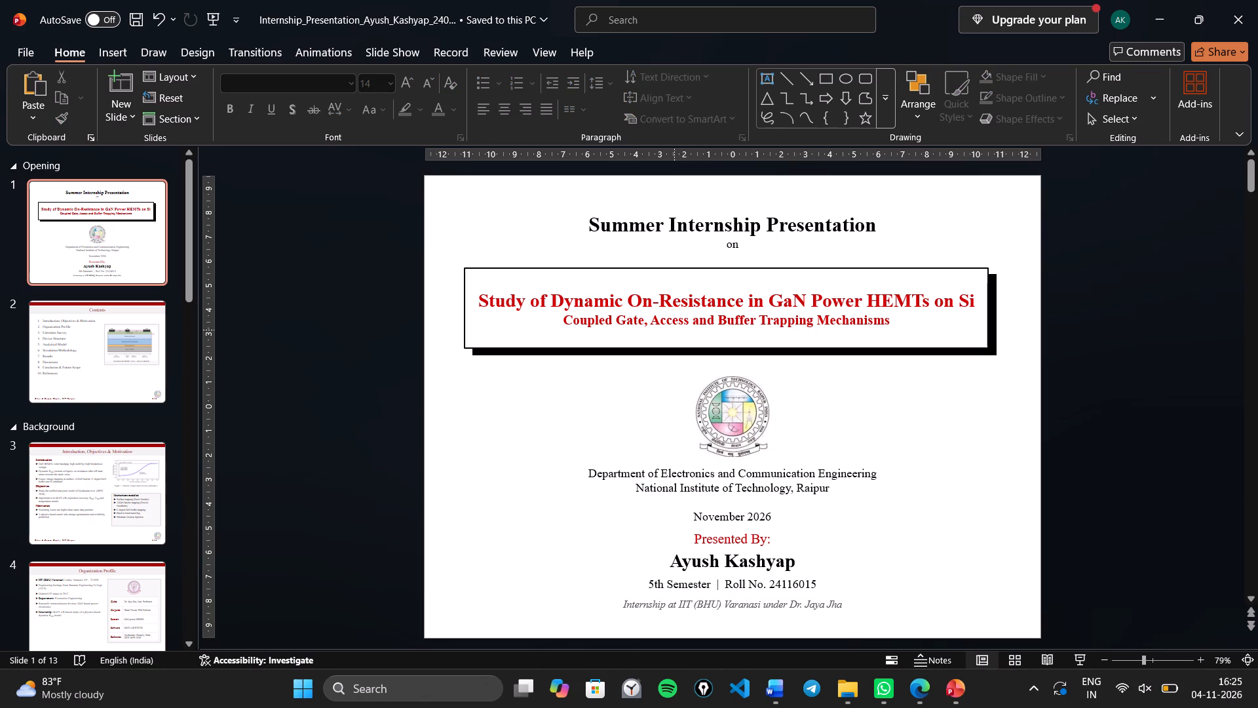
Review the slides after the title, from Contents through Literature Survey to Device Structure, checking their text and figures.
{"action": "key", "text": "Down"}
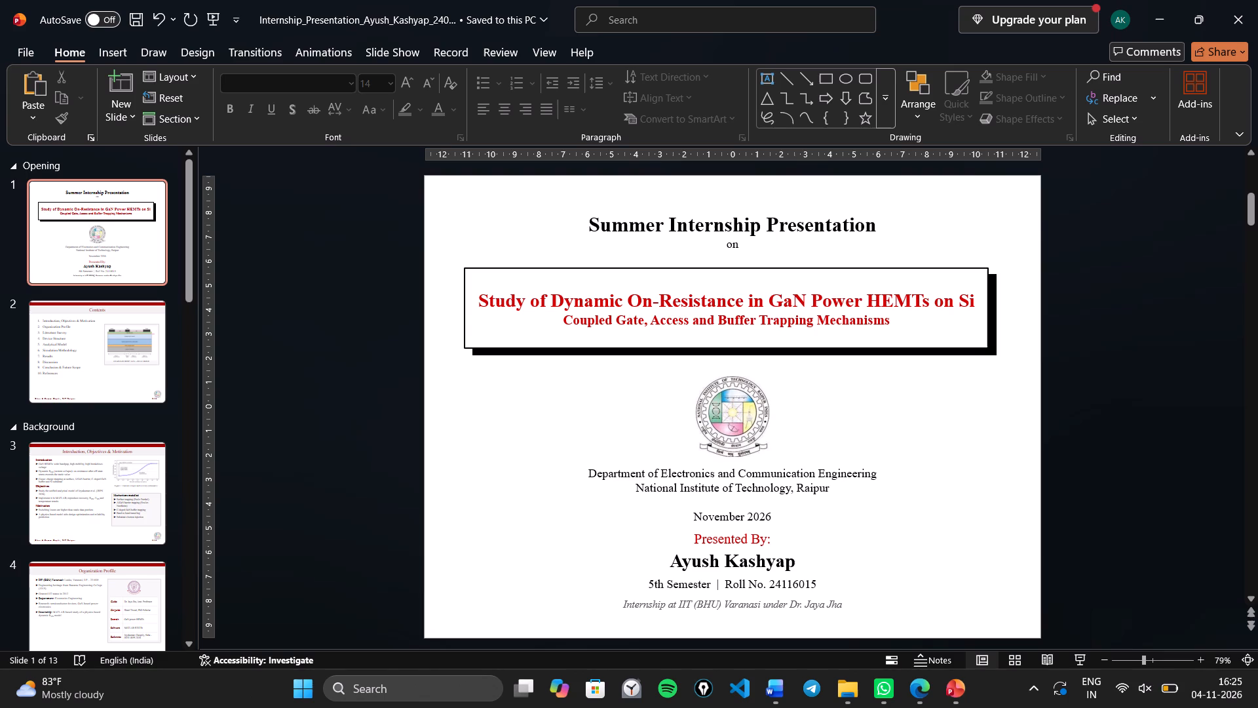
{"action": "key", "text": "Down"}
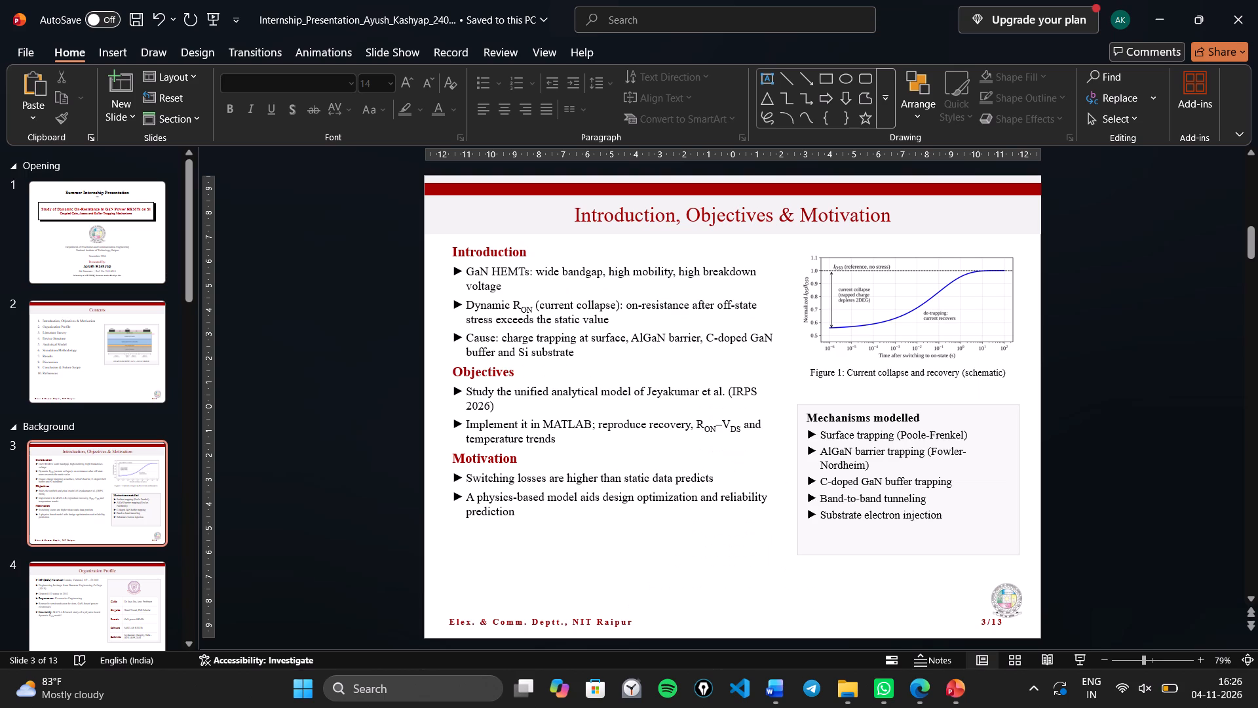
{"action": "key", "text": "Down"}
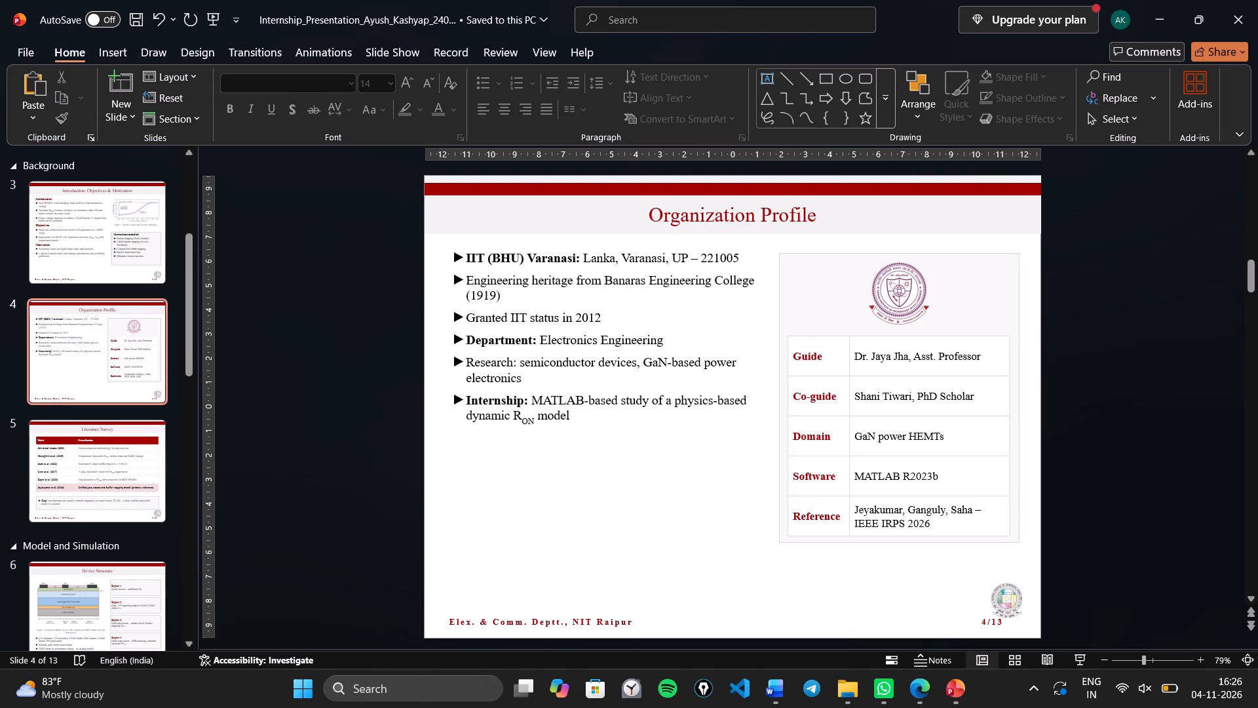
{"action": "key", "text": "Down"}
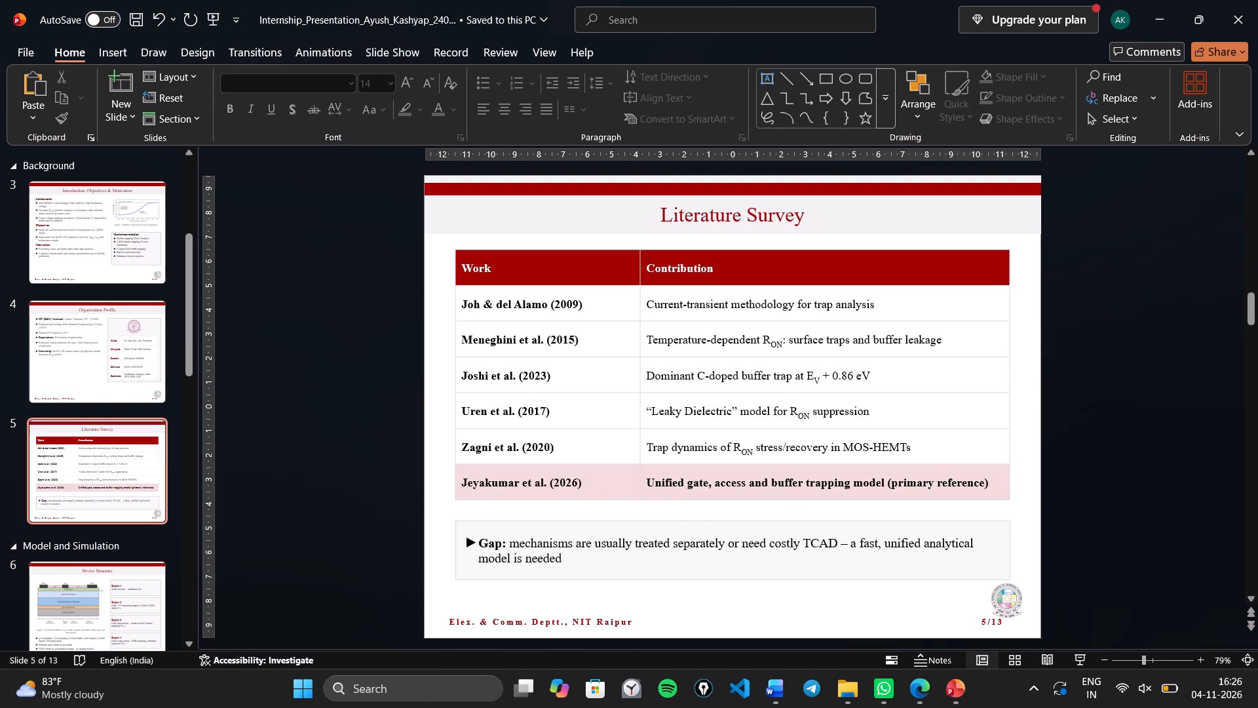
{"action": "key", "text": "Down"}
{"action": "key", "text": "Up"}
{"action": "key", "text": "Down"}
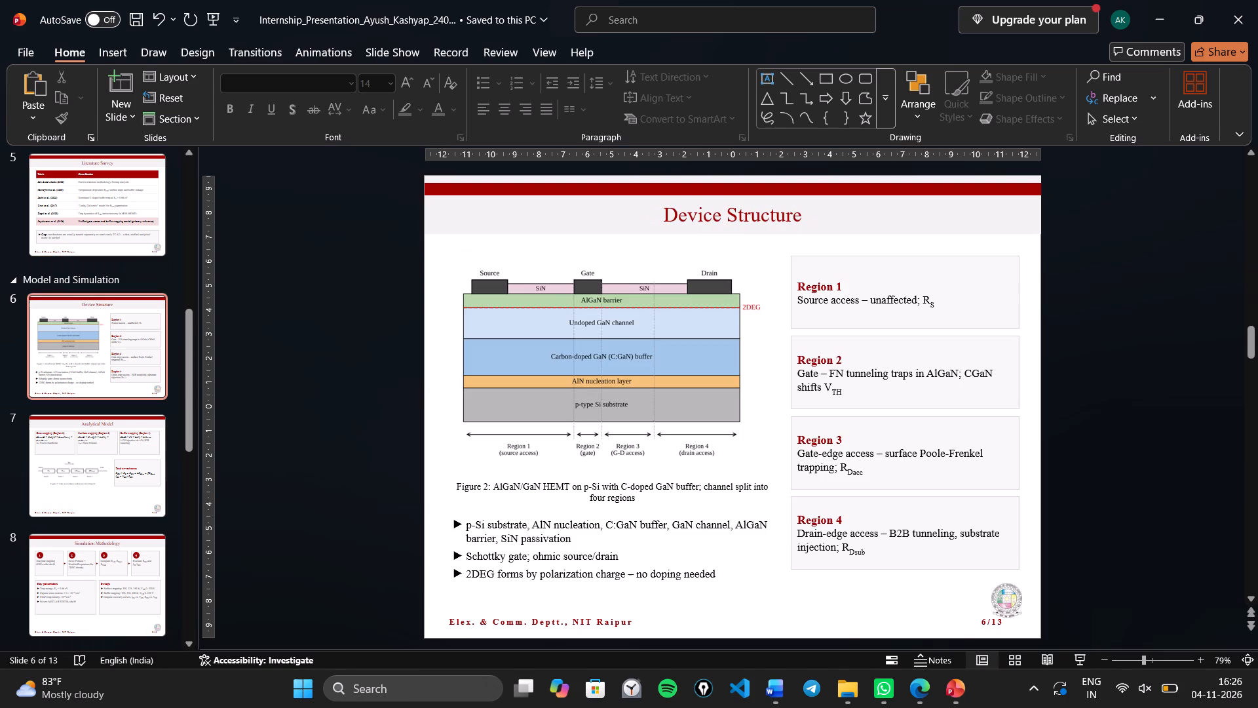
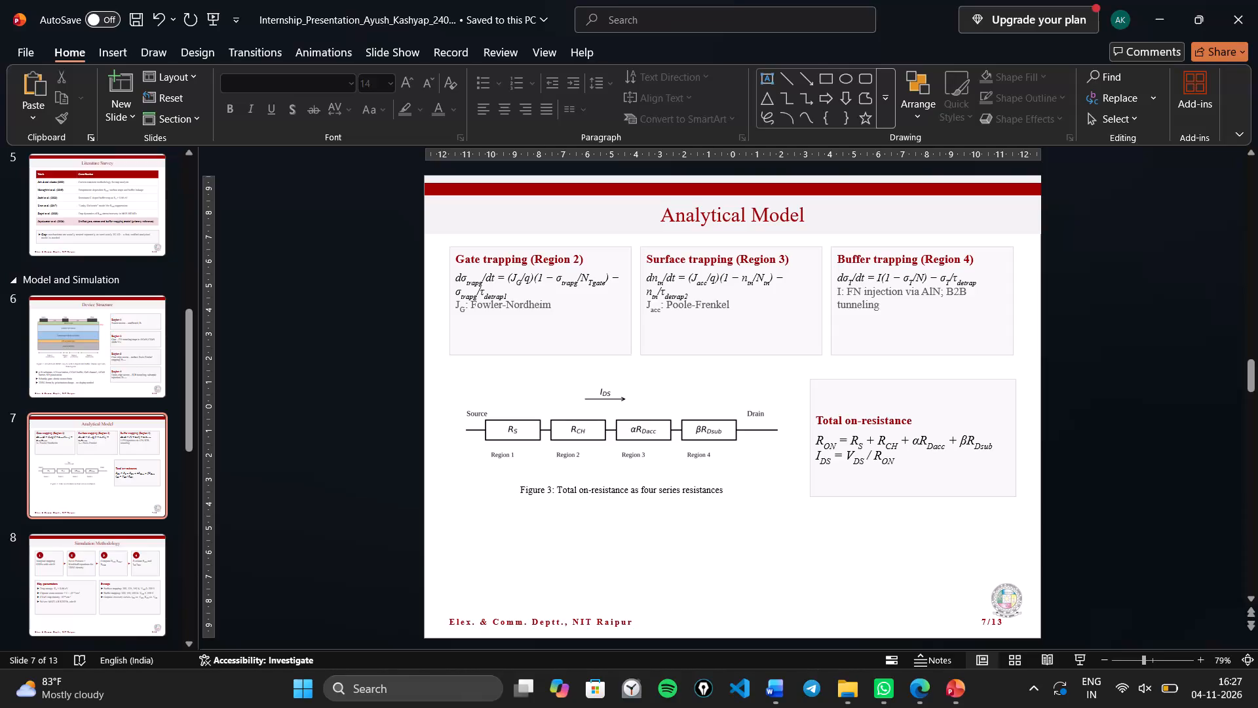
Review the remaining slides from Simulation Methodology through Results, Discussion, Conclusion and References to the Thank You slide.
{"action": "key", "text": "Down"}
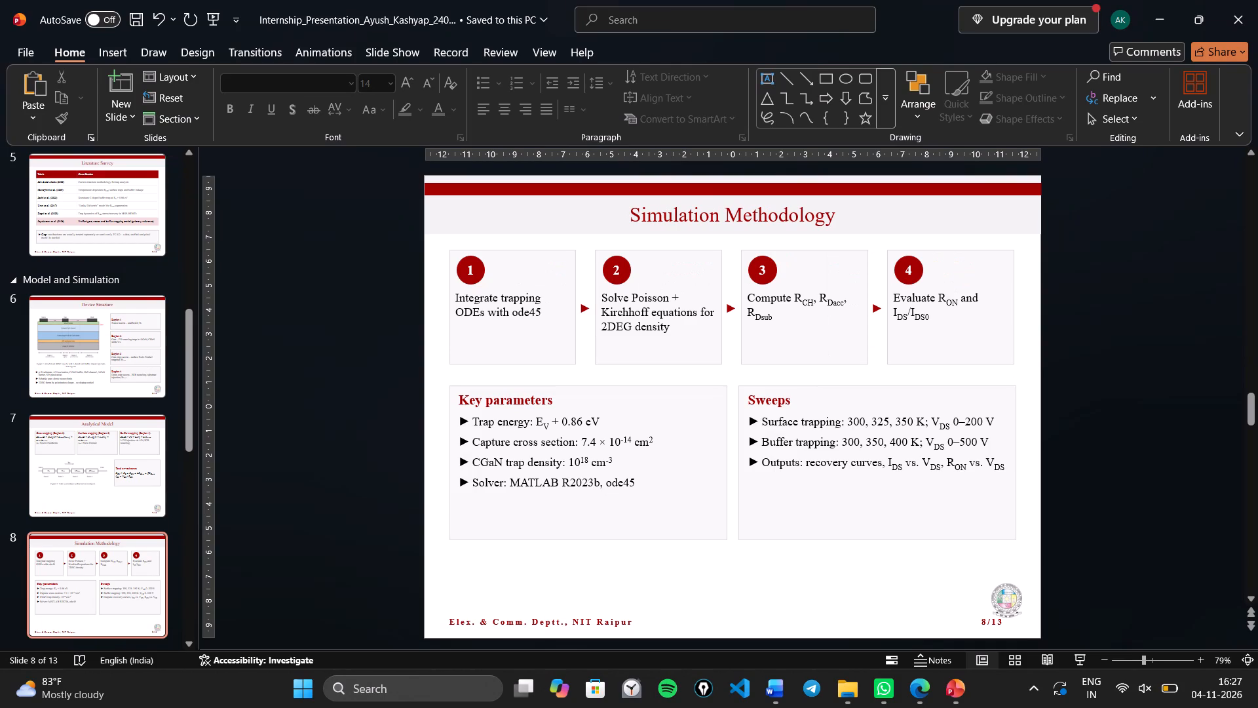
{"action": "key", "text": "Down"}
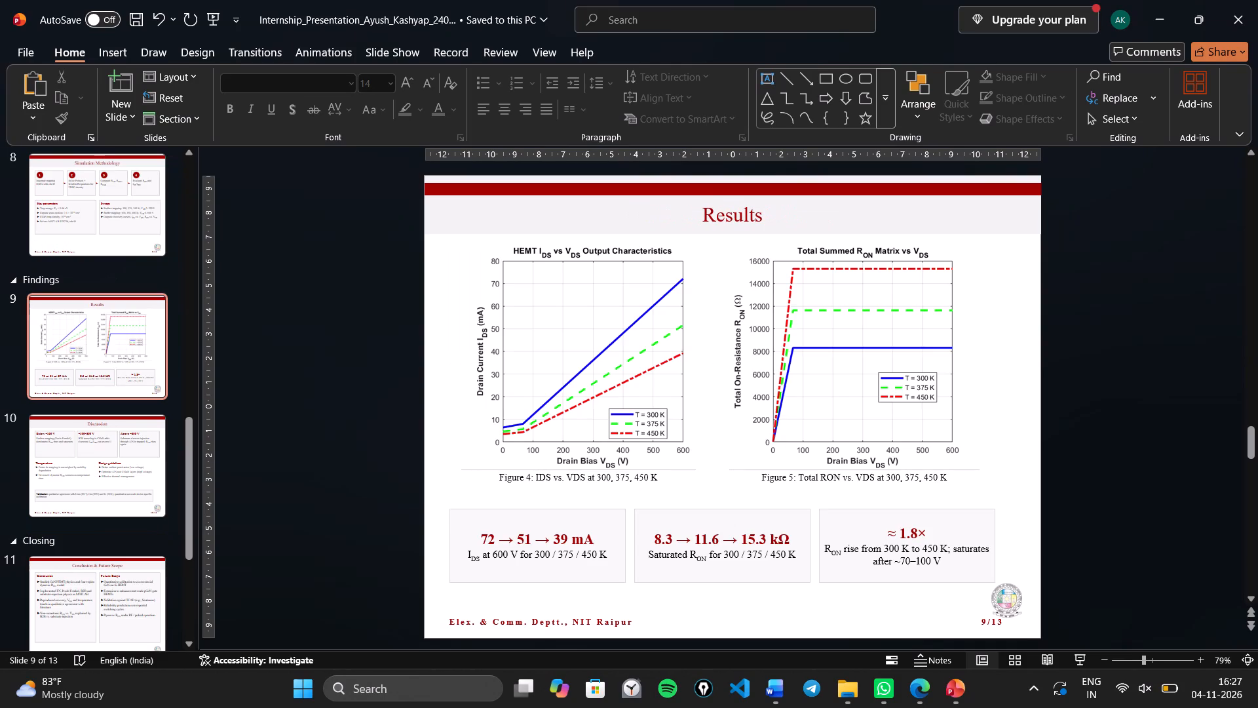
{"action": "key", "text": "Down"}
{"action": "key", "text": "Up"}
{"action": "key", "text": "Down"}
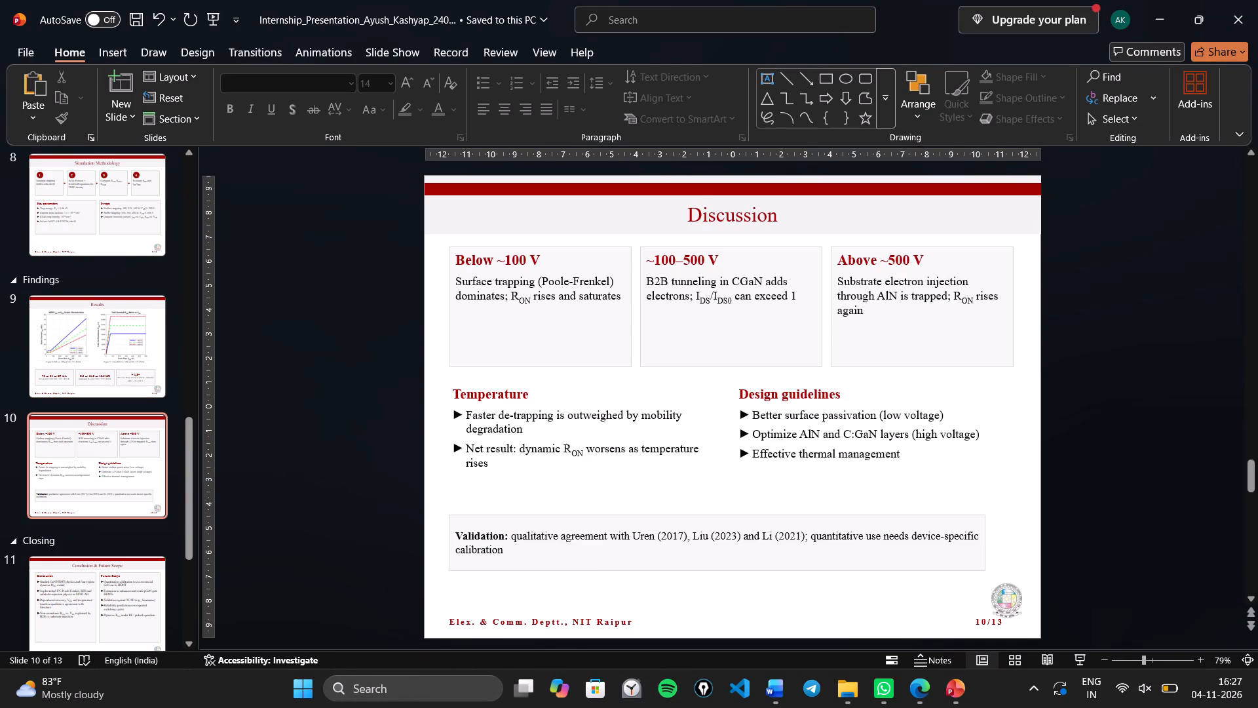
{"action": "key", "text": "Down"}
{"action": "key", "text": "Down"}
{"action": "key", "text": "Down"}
Recheck the slides in reverse order from References through Discussion, Simulation Methodology and Literature Survey to the title slide.
{"action": "key", "text": "Up"}
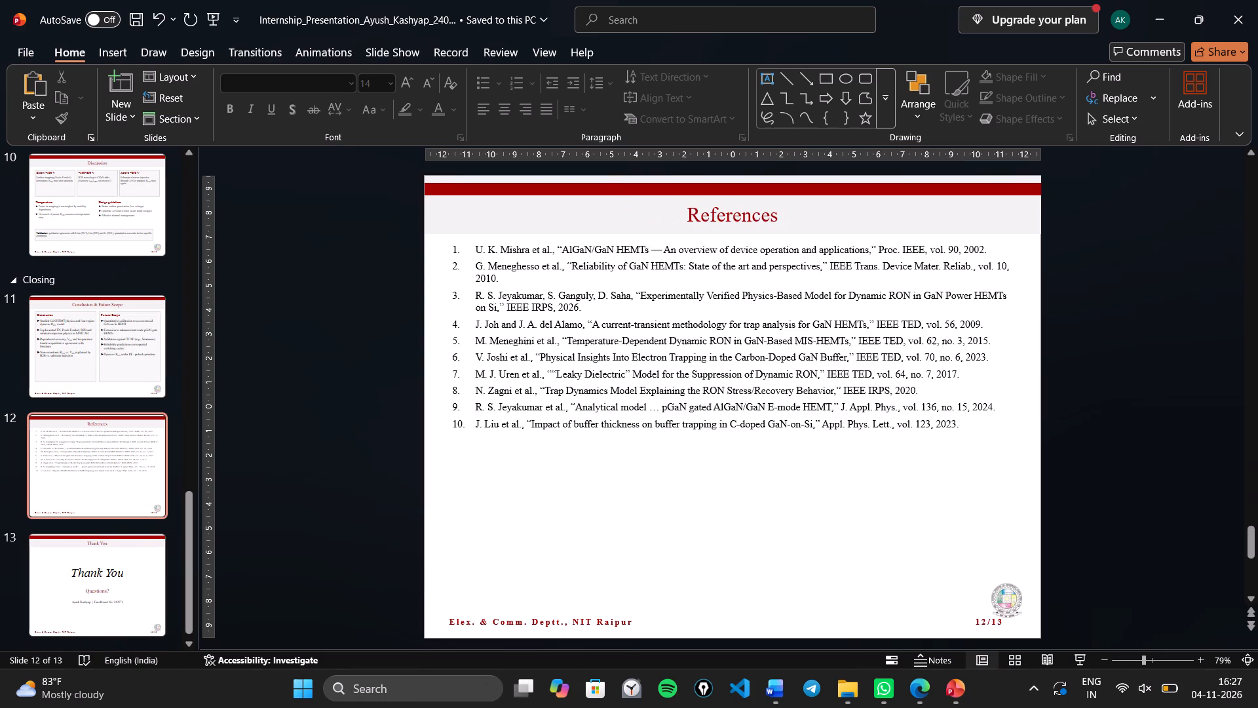
{"action": "key", "text": "Up"}
{"action": "key", "text": "Up"}
{"action": "key", "text": "Up"}
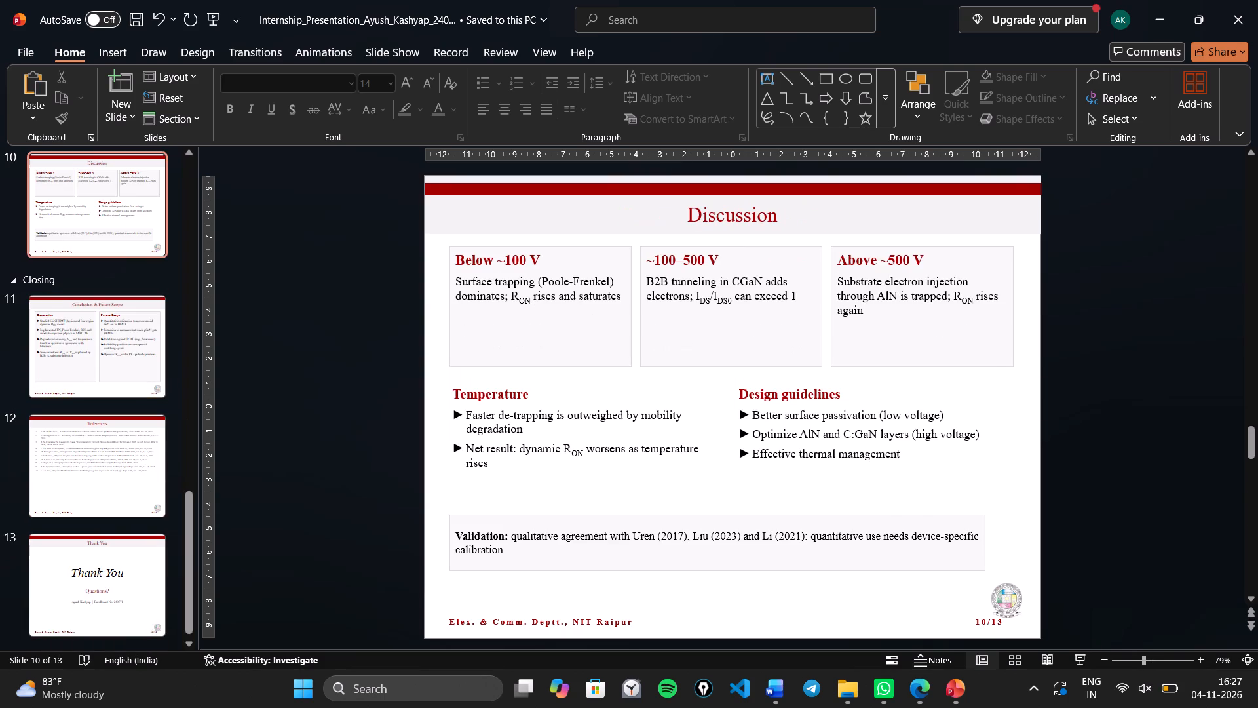
{"action": "key", "text": "Up"}
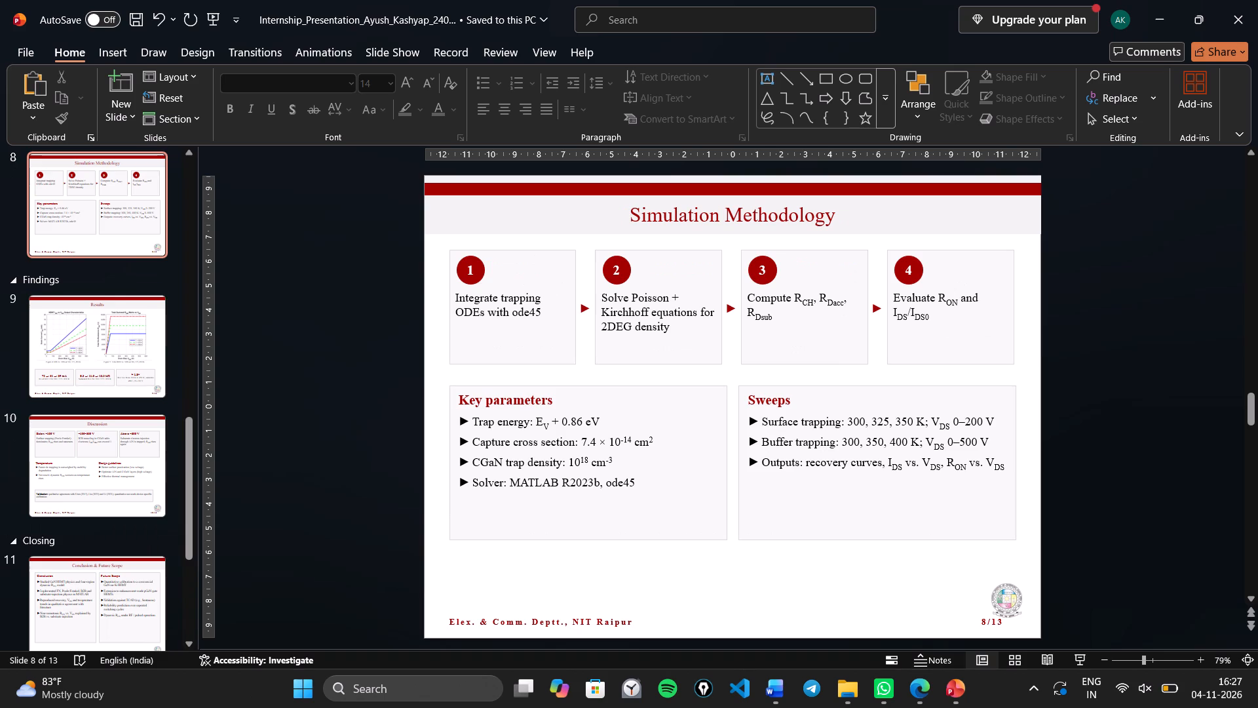
{"action": "key", "text": "Up"}
{"action": "key", "text": "Up"}
{"action": "key", "text": "Up"}
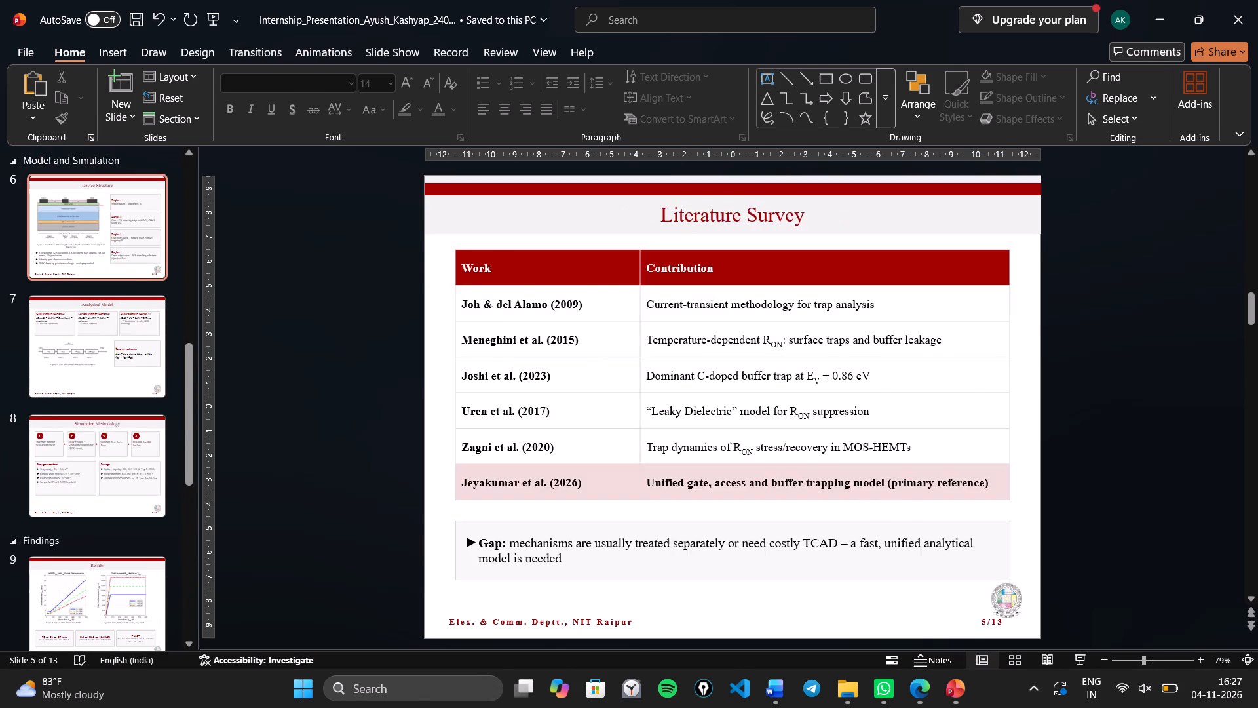
{"action": "key", "text": "Up"}
{"action": "key", "text": "Up"}
{"action": "key", "text": "Up"}
{"action": "key", "text": "Up"}
{"action": "key", "text": "Up"}
{"action": "key", "text": "Down"}
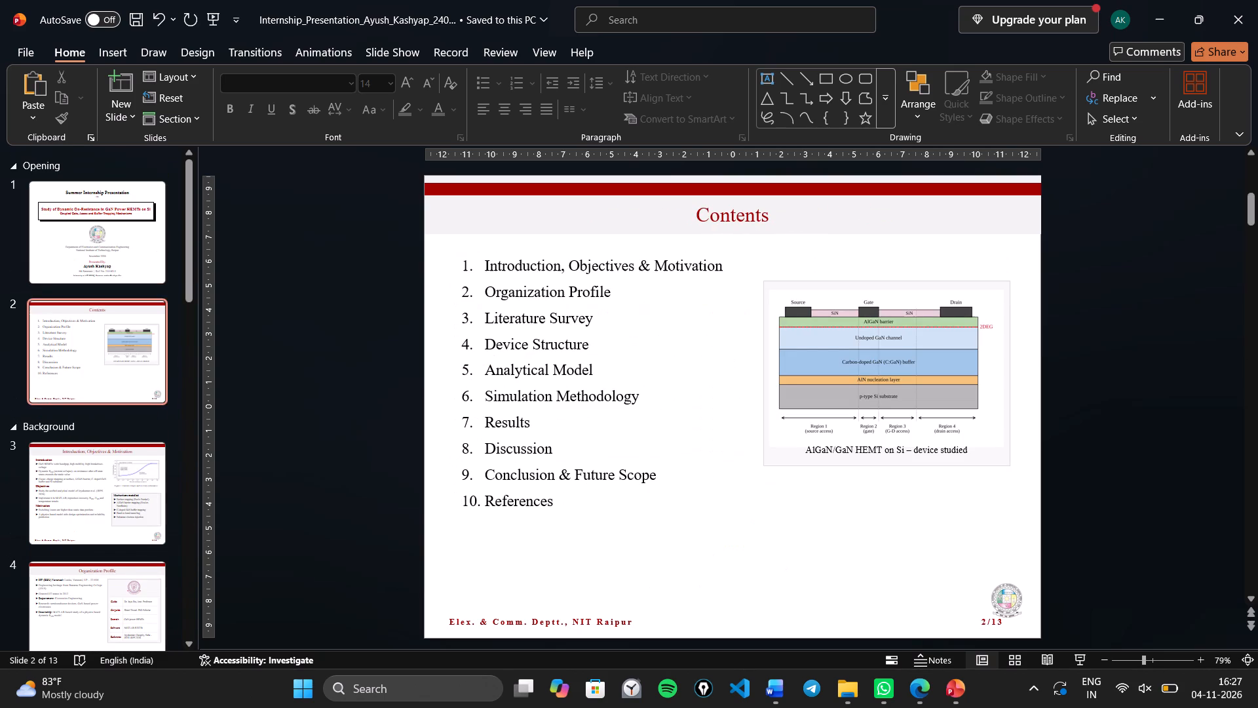
{"action": "key", "text": "Up"}
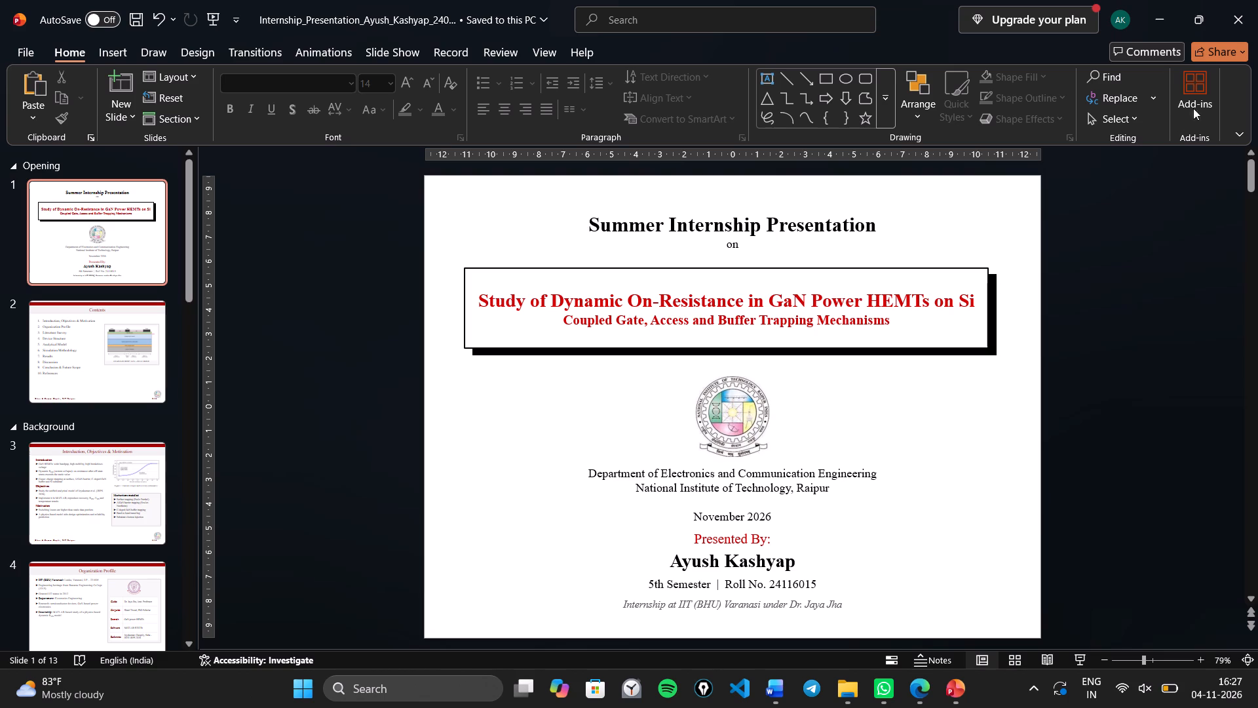
Print all slides to PDF into the "5th sem" folder, naming the file with the student's name followed by "_internship_ppt".
{"action": "left_click", "coordinate": [12, 58]}
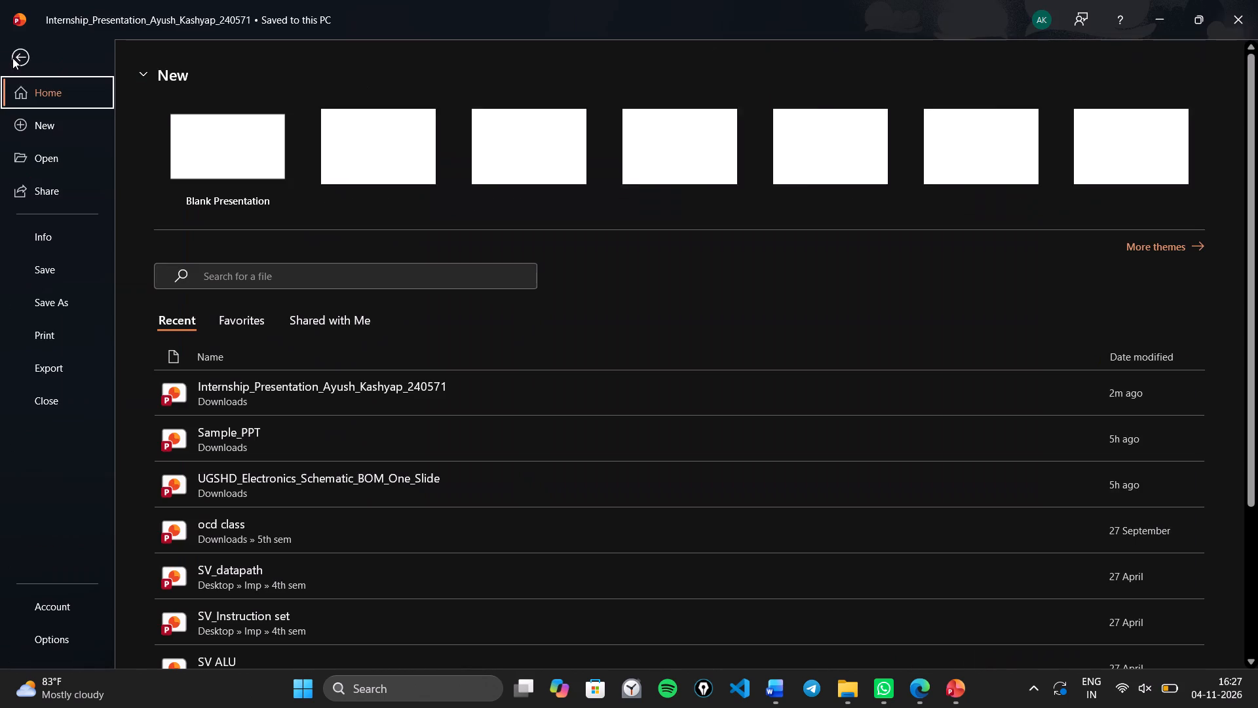
{"action": "left_click", "coordinate": [62, 340]}
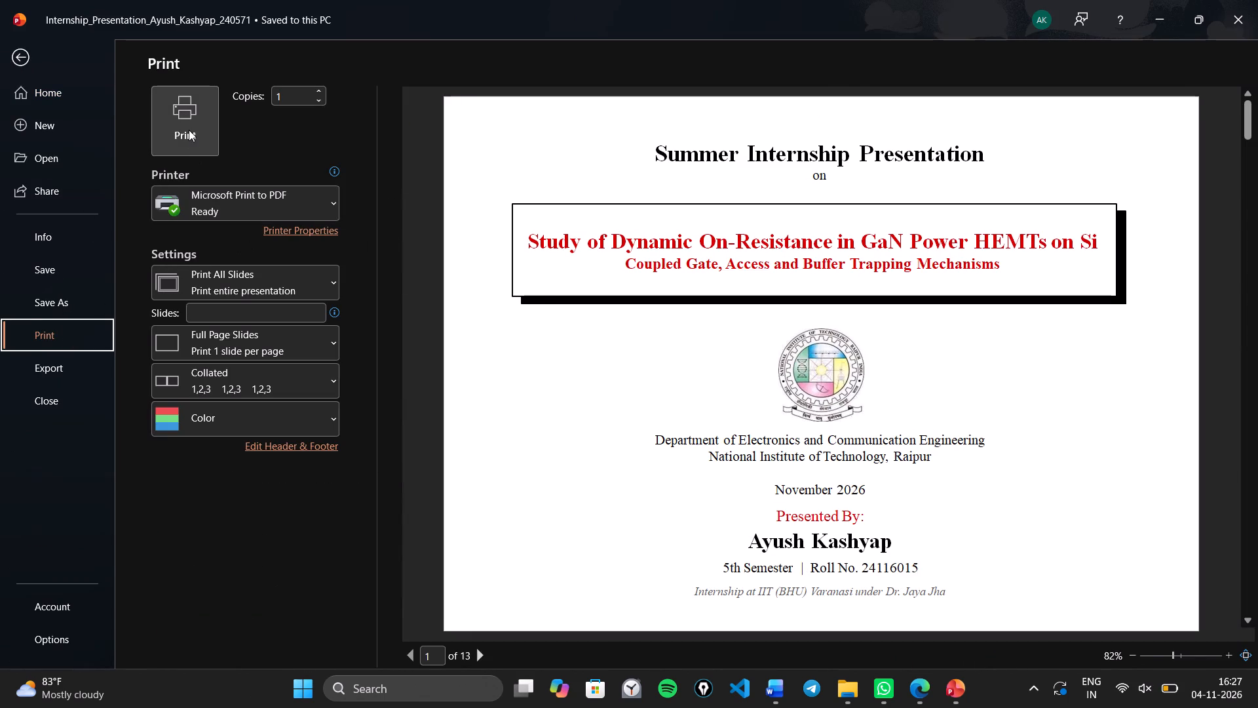
{"action": "left_click", "coordinate": [189, 130]}
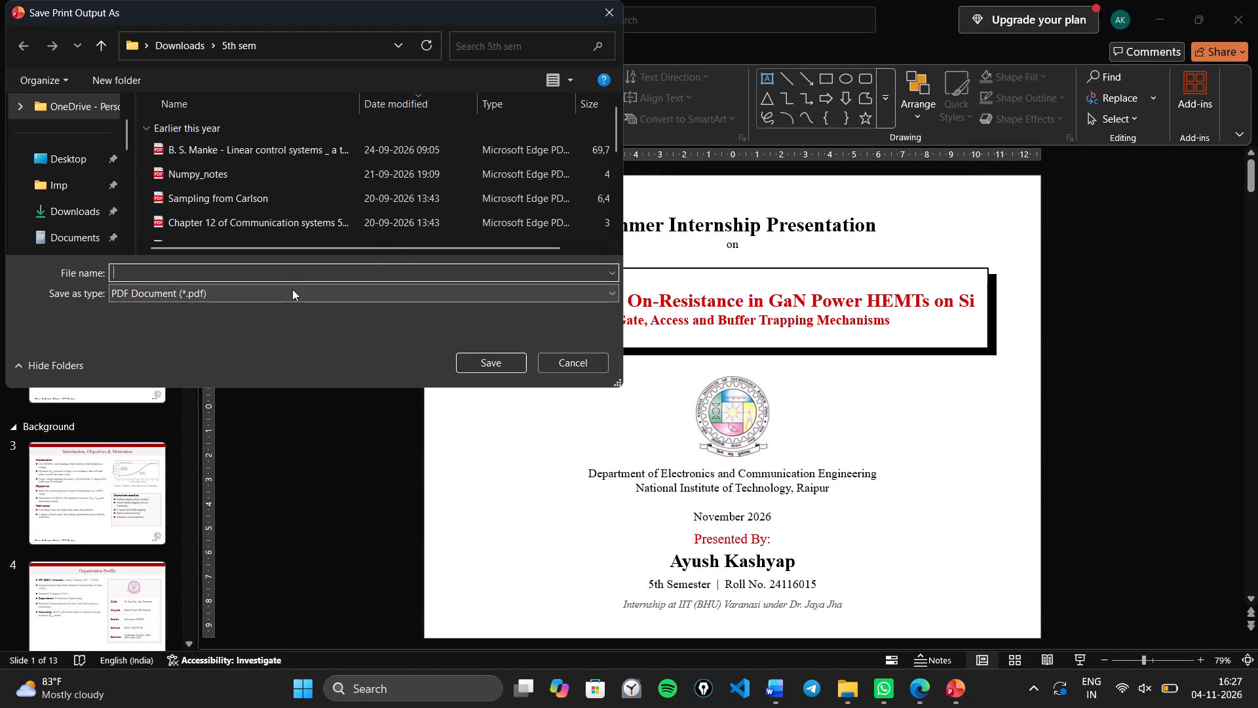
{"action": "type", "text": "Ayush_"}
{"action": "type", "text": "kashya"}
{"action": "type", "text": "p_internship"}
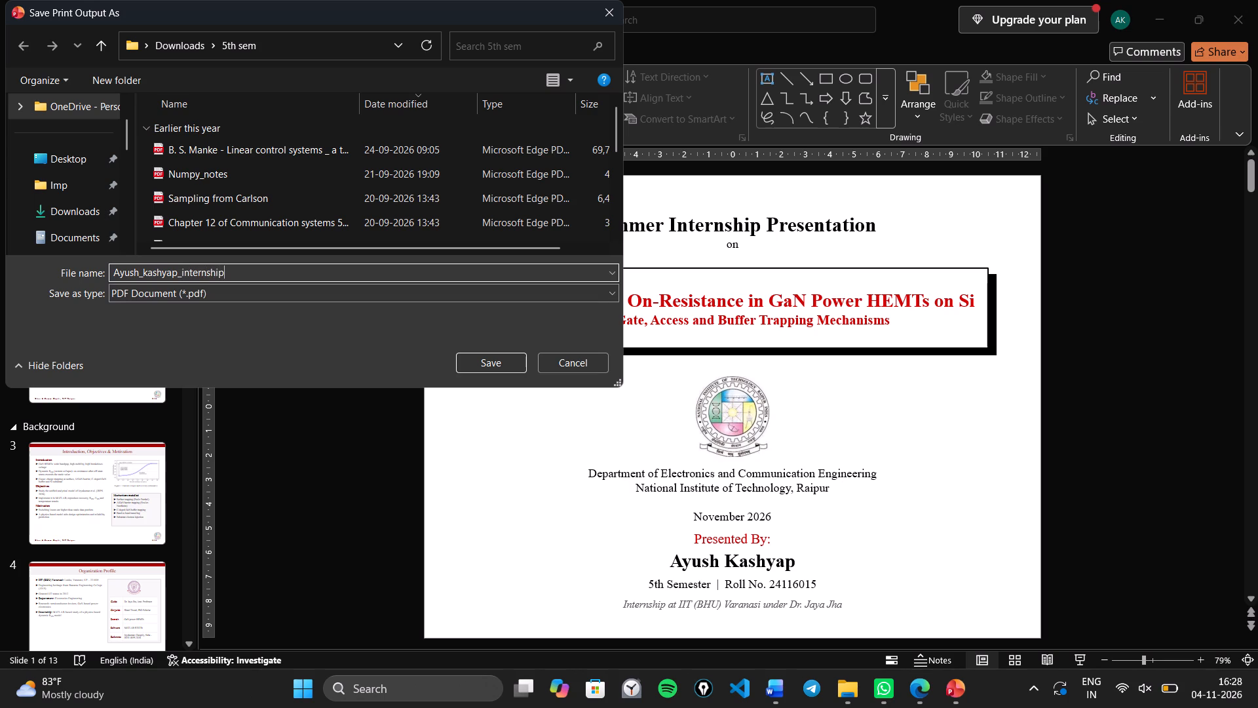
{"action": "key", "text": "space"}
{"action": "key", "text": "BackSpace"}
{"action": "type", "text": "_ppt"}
{"action": "left_click", "coordinate": [470, 370]}
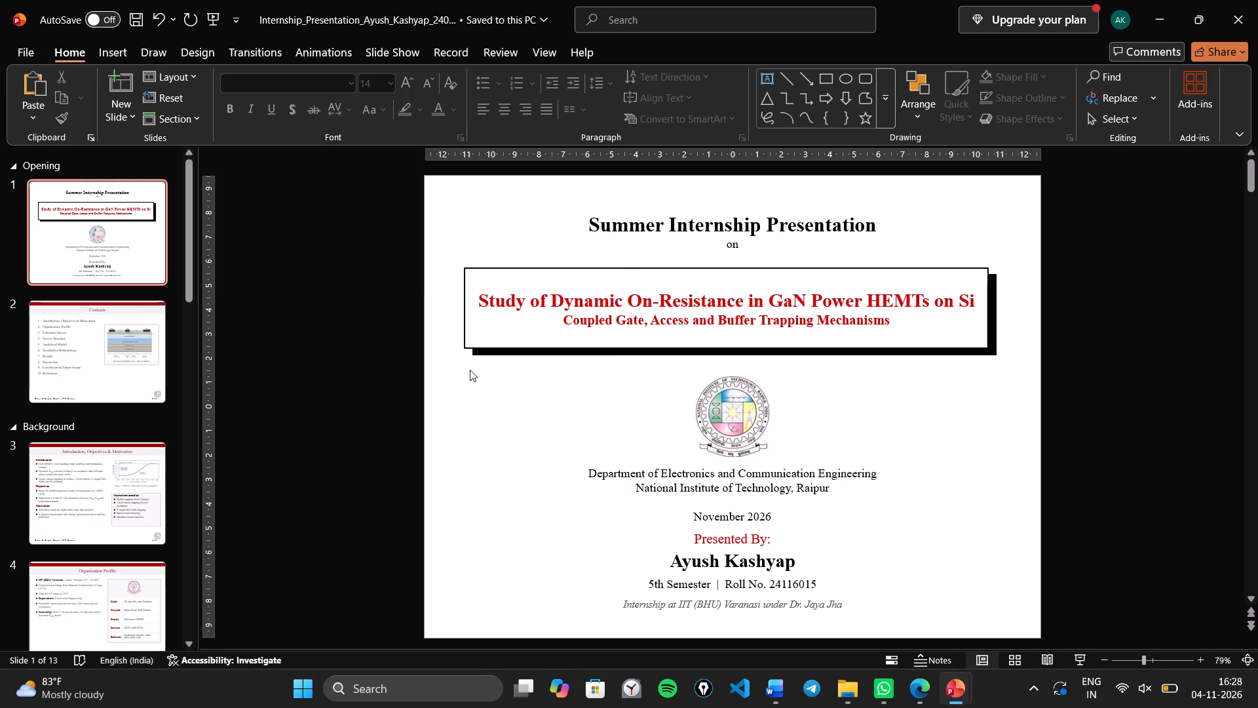